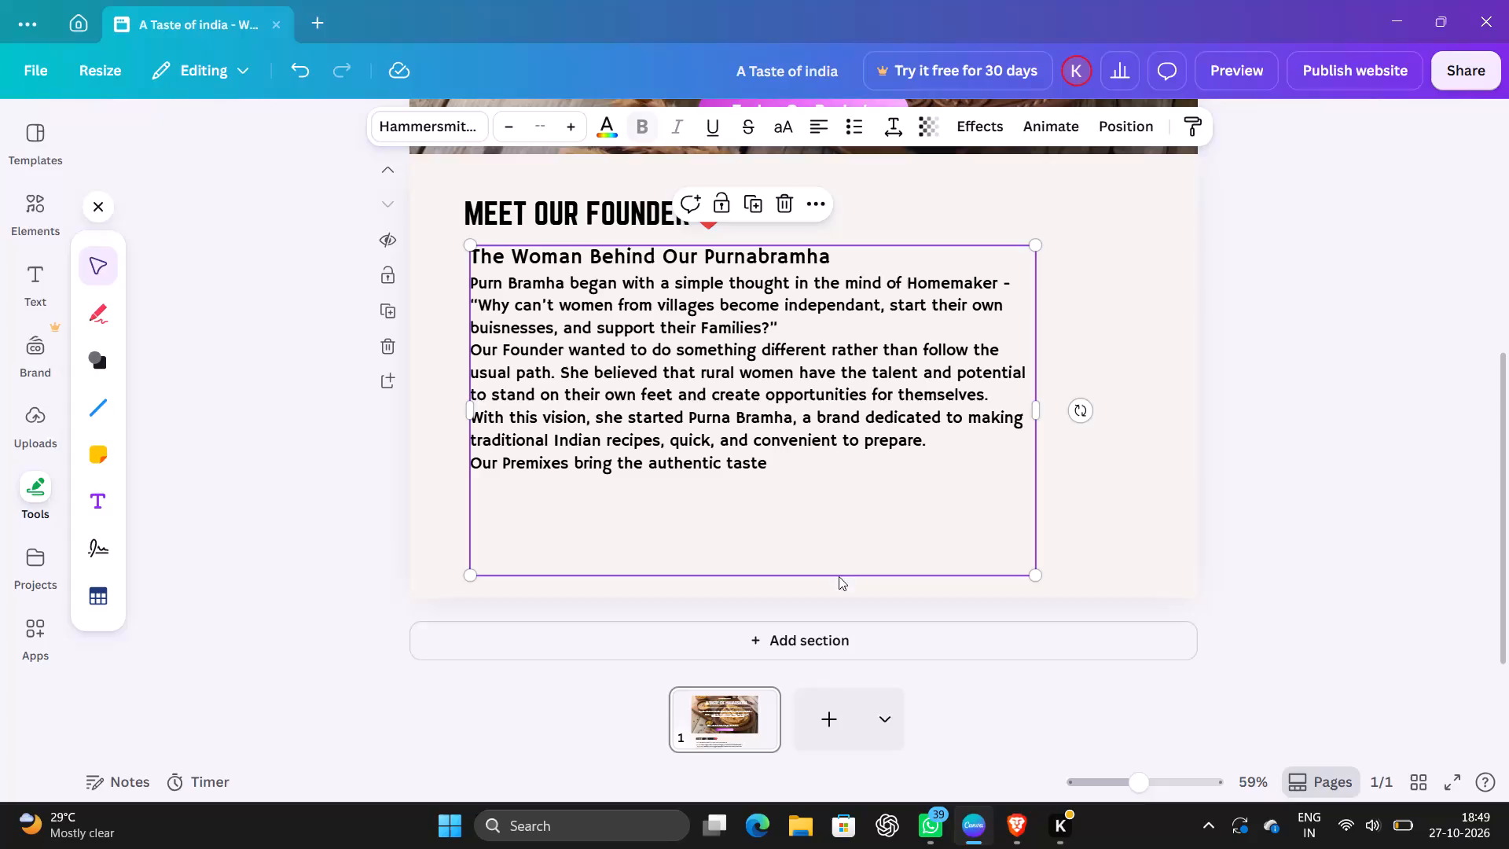
# Continue the founder text after "authentic taste" with "of traditional homemade food to every kitchen,".
pyautogui.click(777, 472)
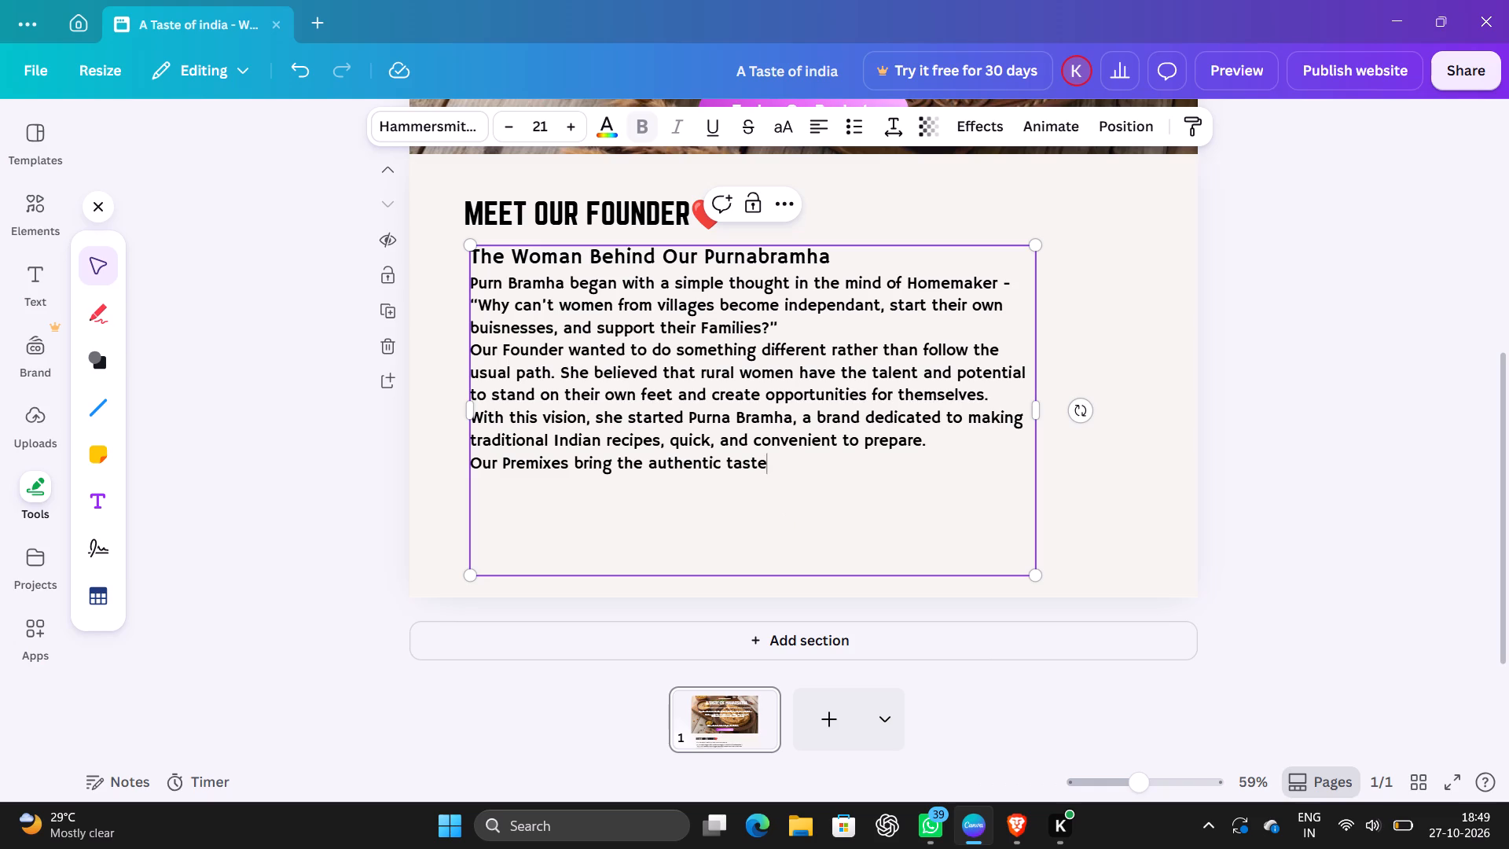
pyautogui.press('space')
pyautogui.write('of')
pyautogui.press('space')
pyautogui.write('traditional')
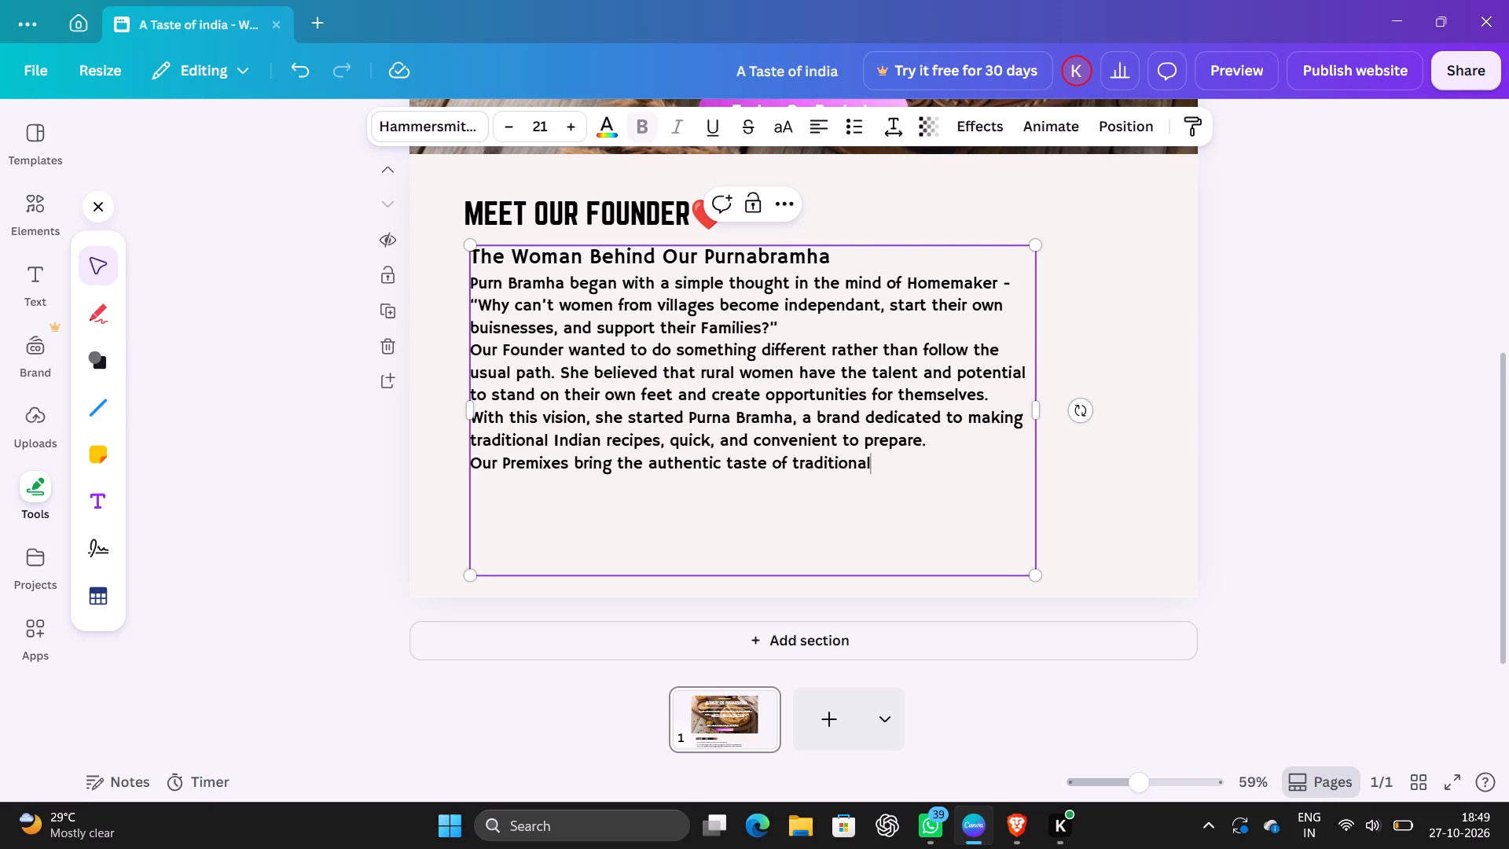
pyautogui.press('space')
pyautogui.write('homemade')
pyautogui.press('space')
pyautogui.write('food to every')
pyautogui.press('space')
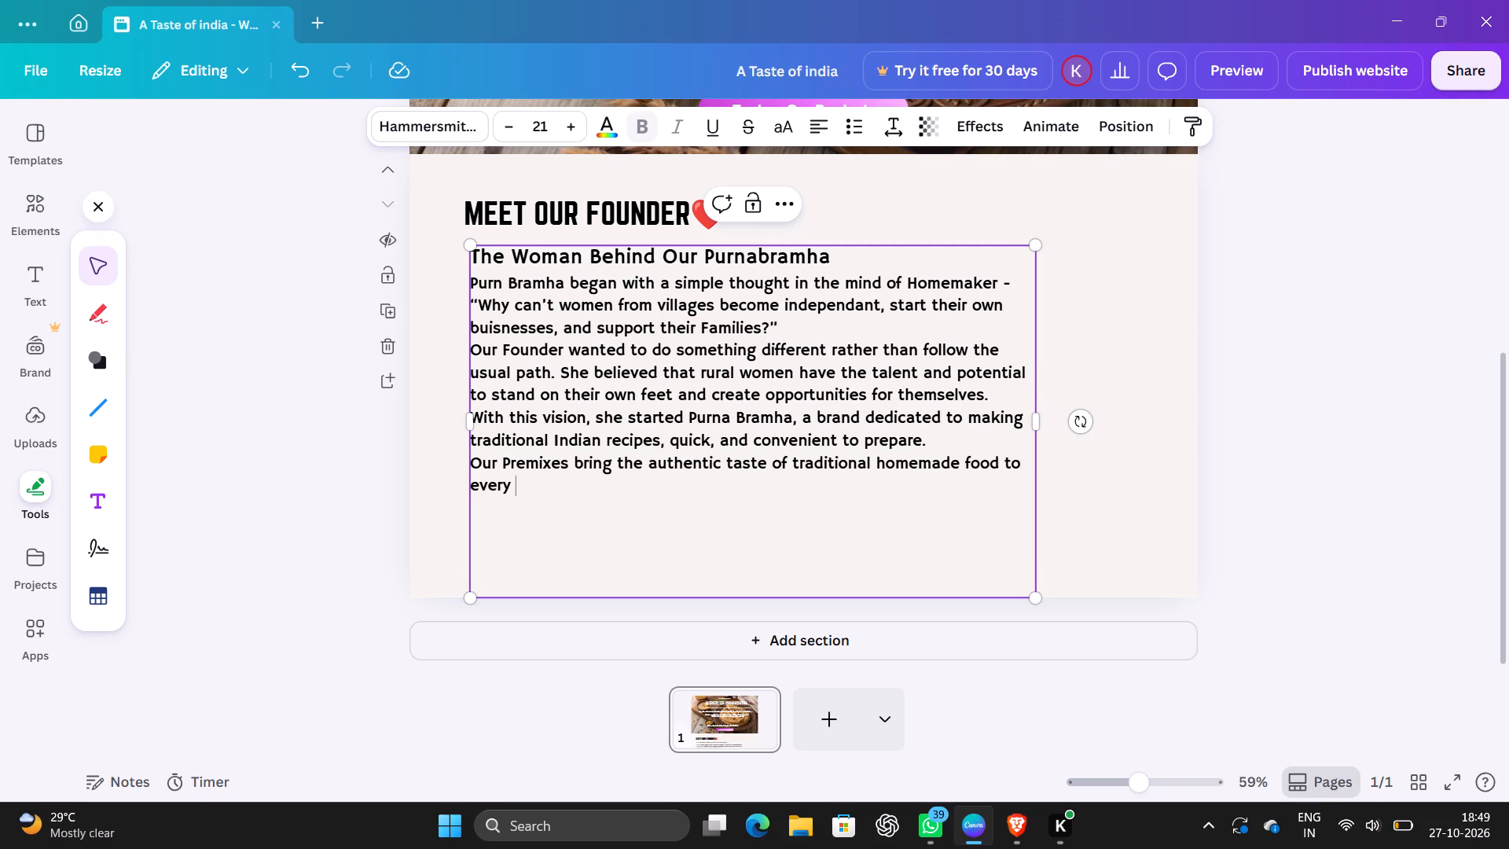
pyautogui.write('kitchen')
pyautogui.press(',')
# Add "making cooking easier" to the founder paragraph, correcting the spelling of "cooking".
pyautogui.write('making')
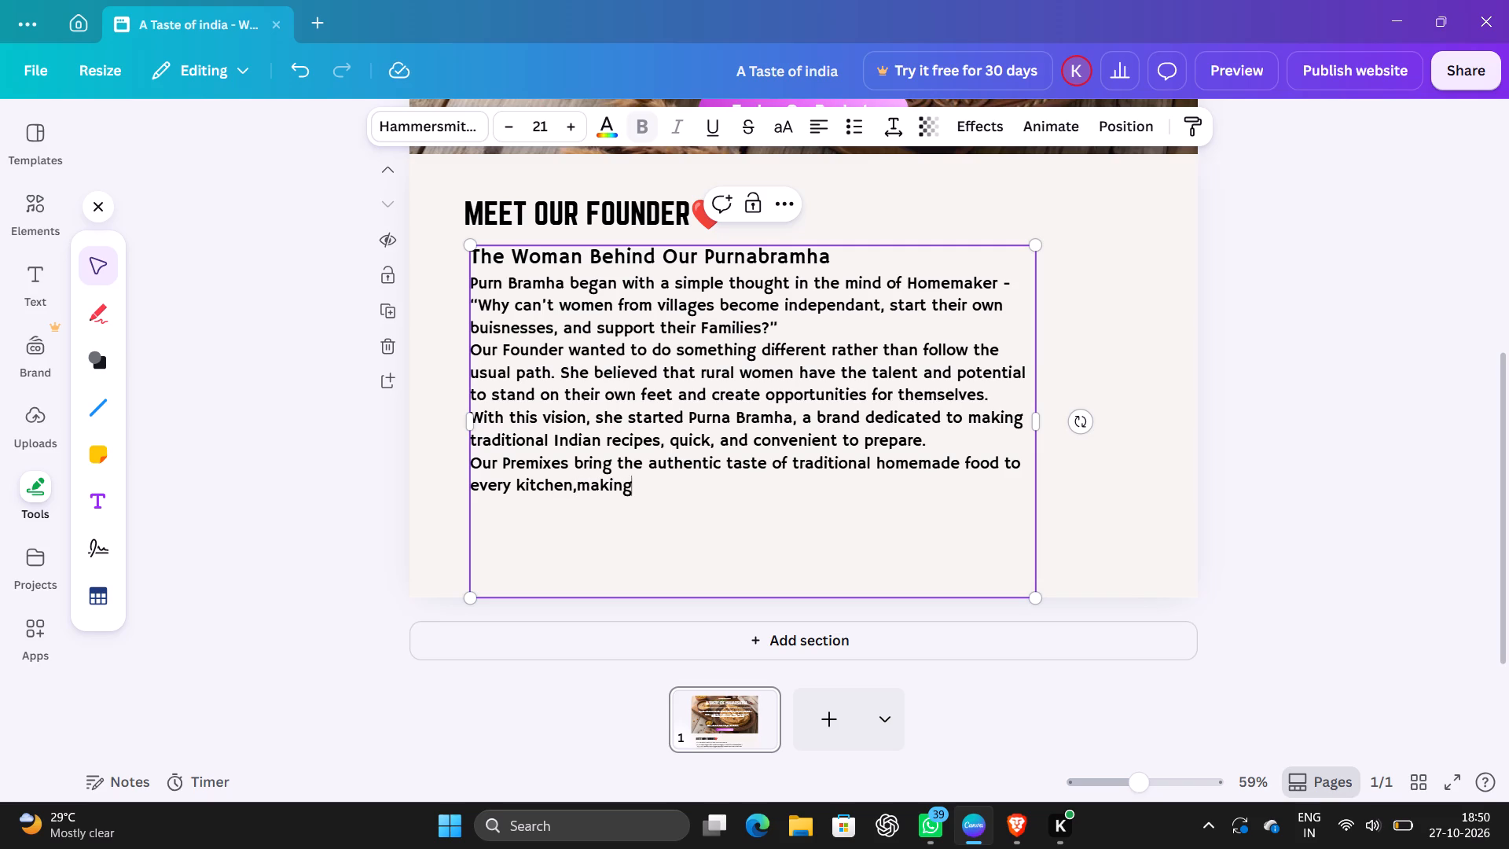
pyautogui.press('space')
pyautogui.write('coooking')
pyautogui.press('space')
pyautogui.press('Left')
pyautogui.press('Left')
pyautogui.press('Left')
pyautogui.press('Left')
pyautogui.press('Left')
pyautogui.press('BackSpace')
pyautogui.press('Right')
pyautogui.press('Right')
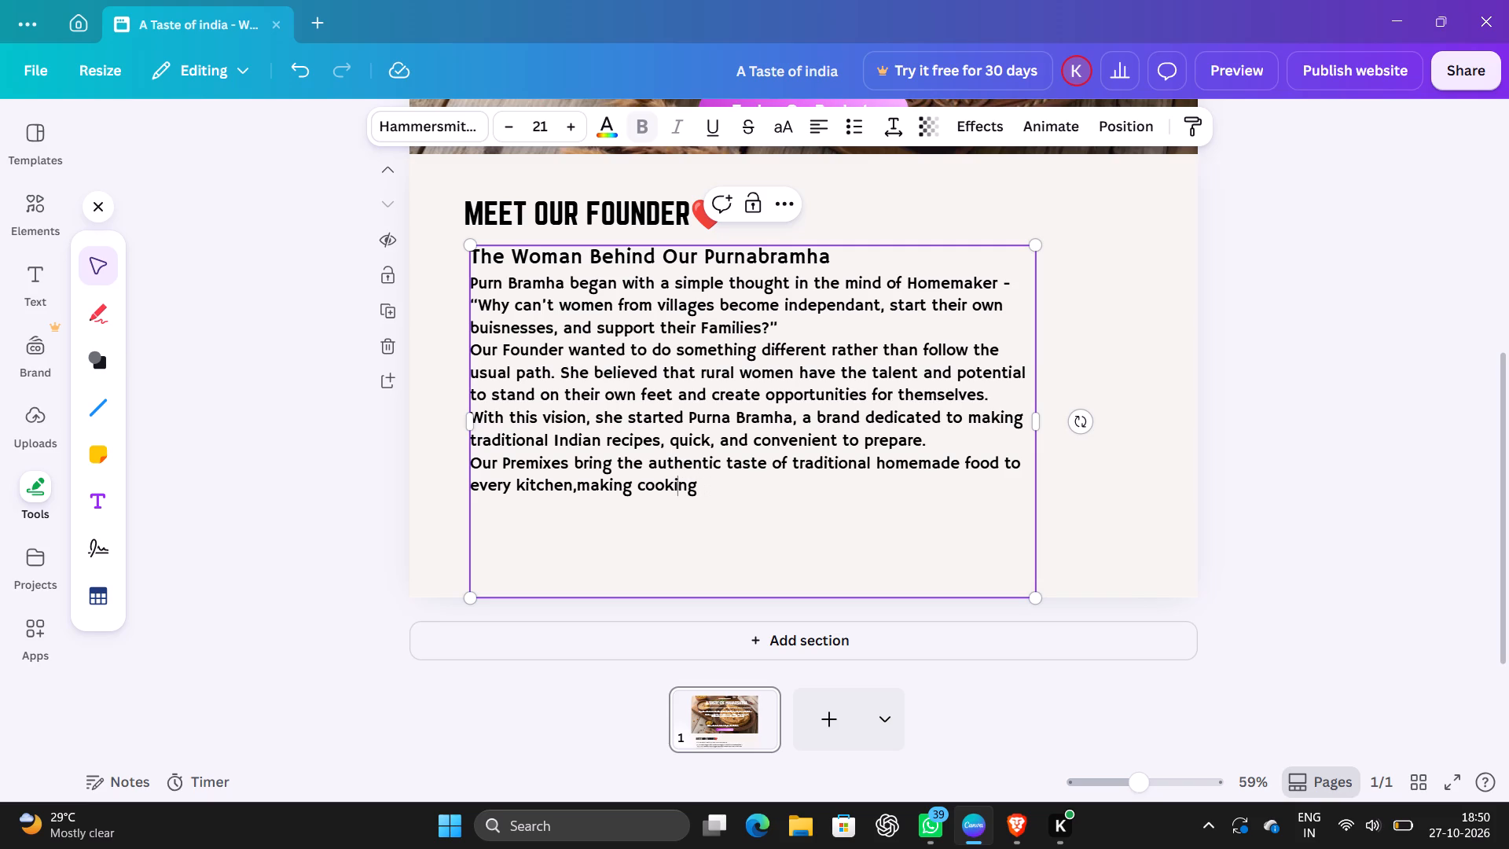
pyautogui.press('Right')
pyautogui.press('Right')
pyautogui.press('Right')
pyautogui.write('easier')
pyautogui.press('space')
# Continue the sentence with "for working women who have limited time and".
pyautogui.write('for working women')
pyautogui.press('space')
pyautogui.write('who have')
pyautogui.press('space')
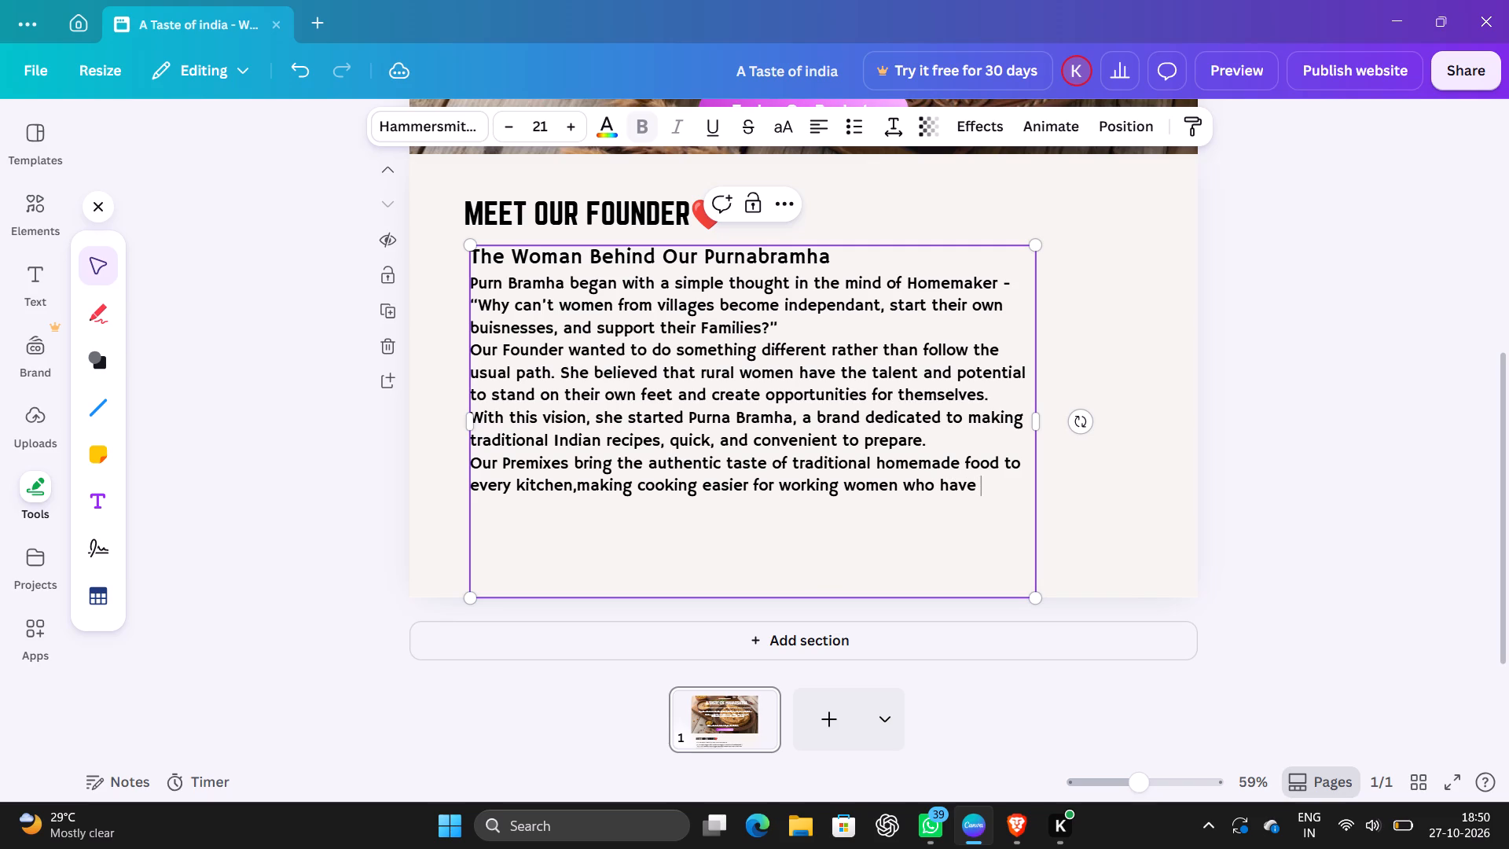
pyautogui.write('limited')
pyautogui.press('space')
pyautogui.write('time and')
pyautogui.press('space')
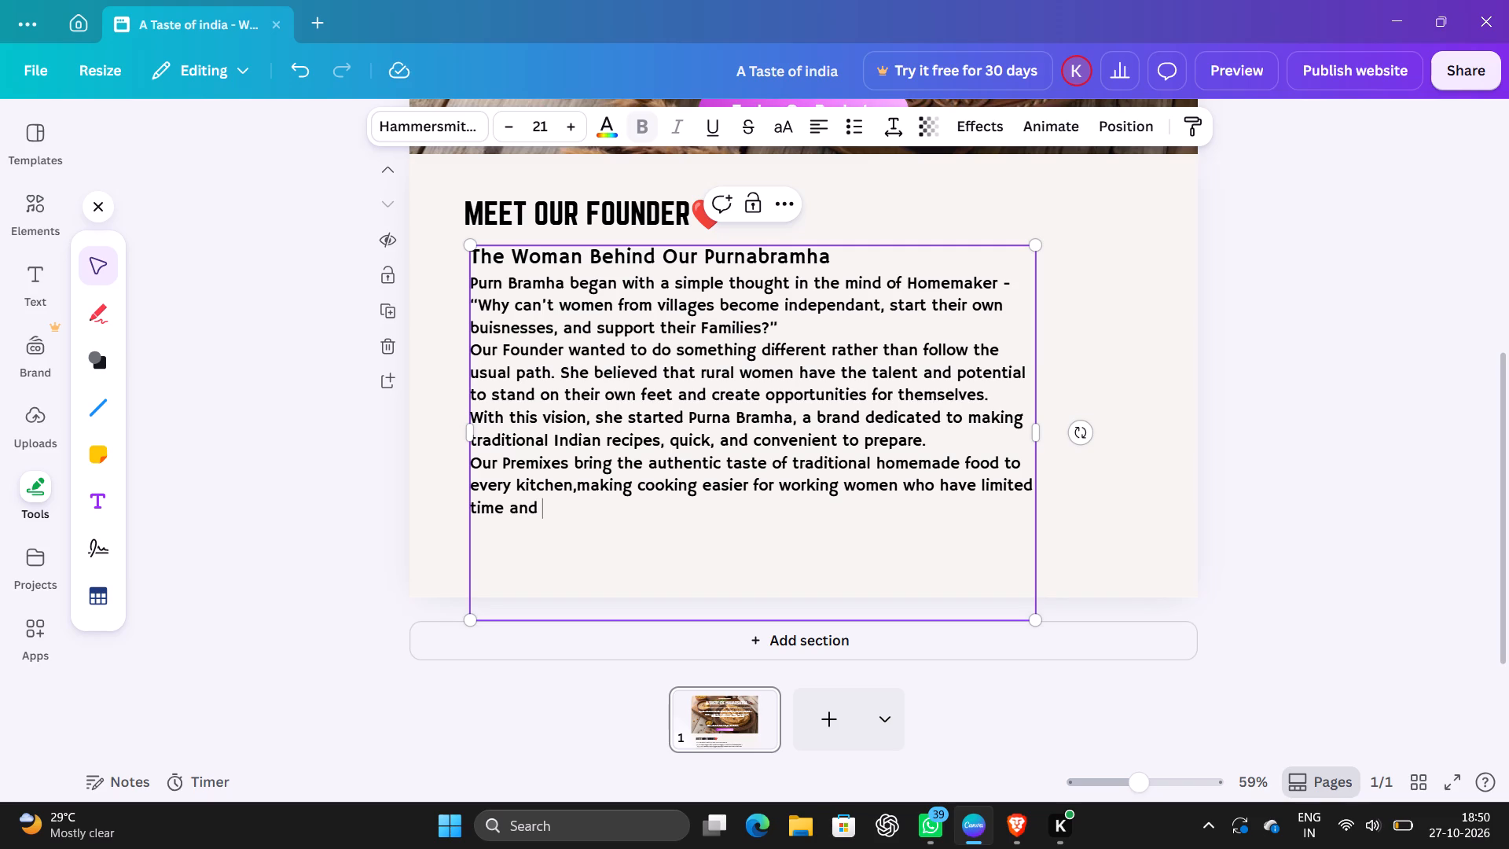
# Extend the sentence with "for students and people living away from".
pyautogui.write('foer')
pyautogui.press('BackSpace')
pyautogui.press('BackSpace')
pyautogui.write('r students and')
pyautogui.press('space')
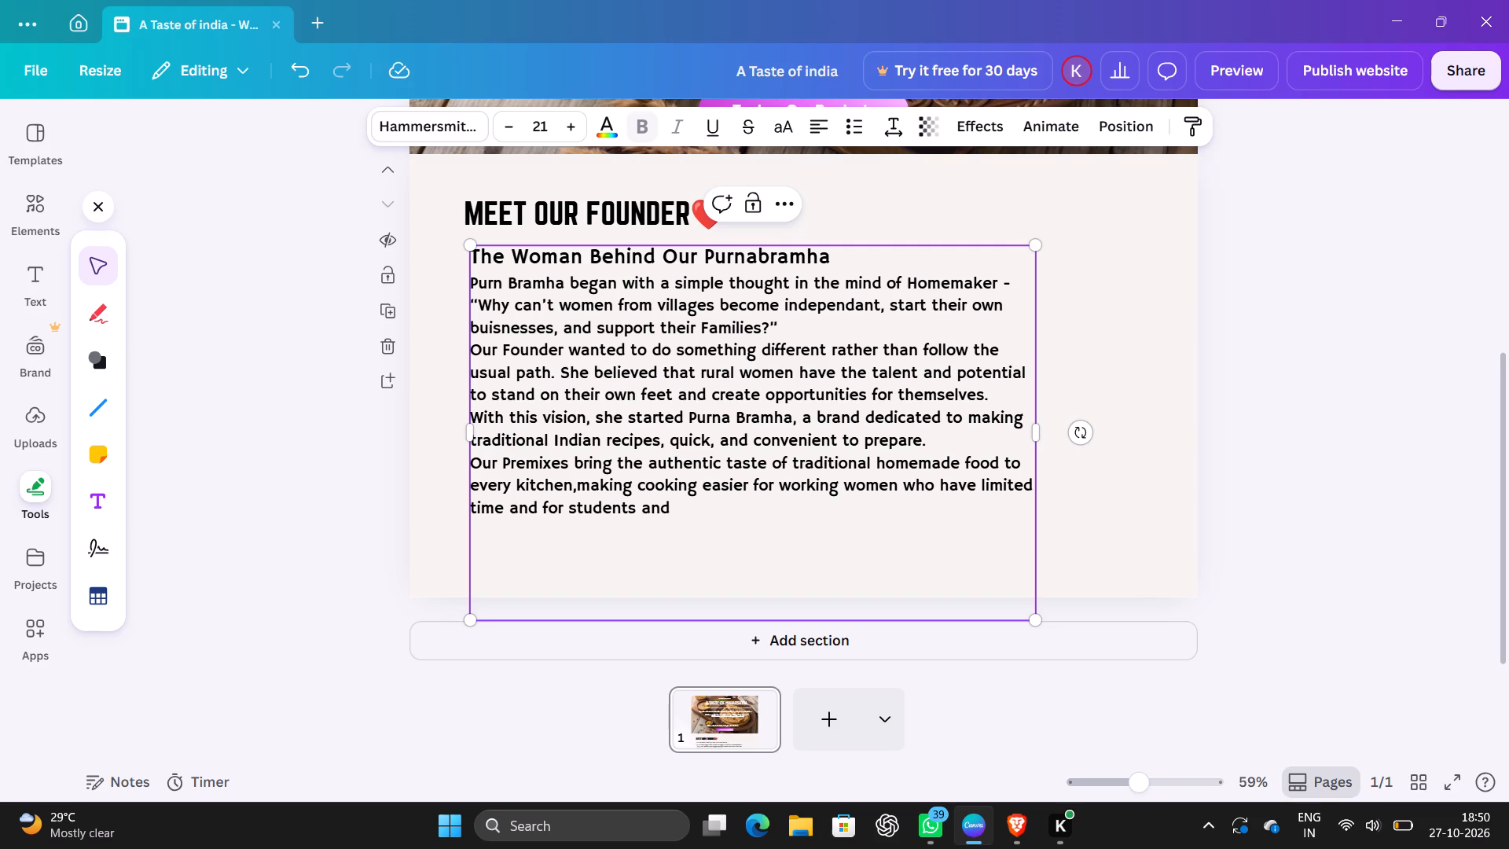
pyautogui.write('pei')
pyautogui.press('BackSpace')
pyautogui.write('ople living')
pyautogui.press('space')
pyautogui.write('away from')
pyautogui.press('space')
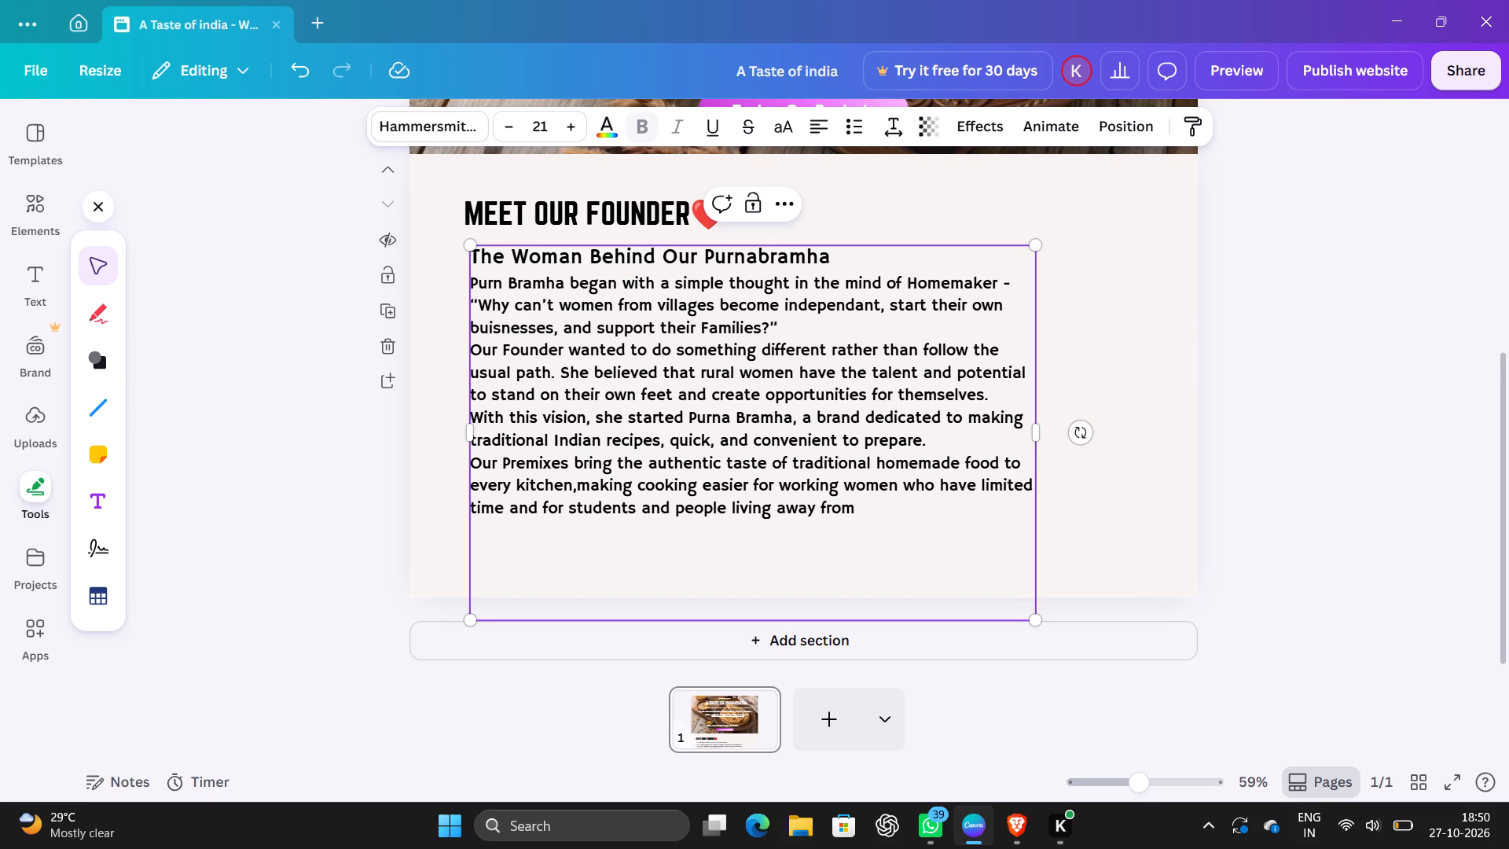
# Complete the founder paragraph with "who miss the taste of homemade food".
pyautogui.write('who miss')
pyautogui.press('space')
pyautogui.write('the taste')
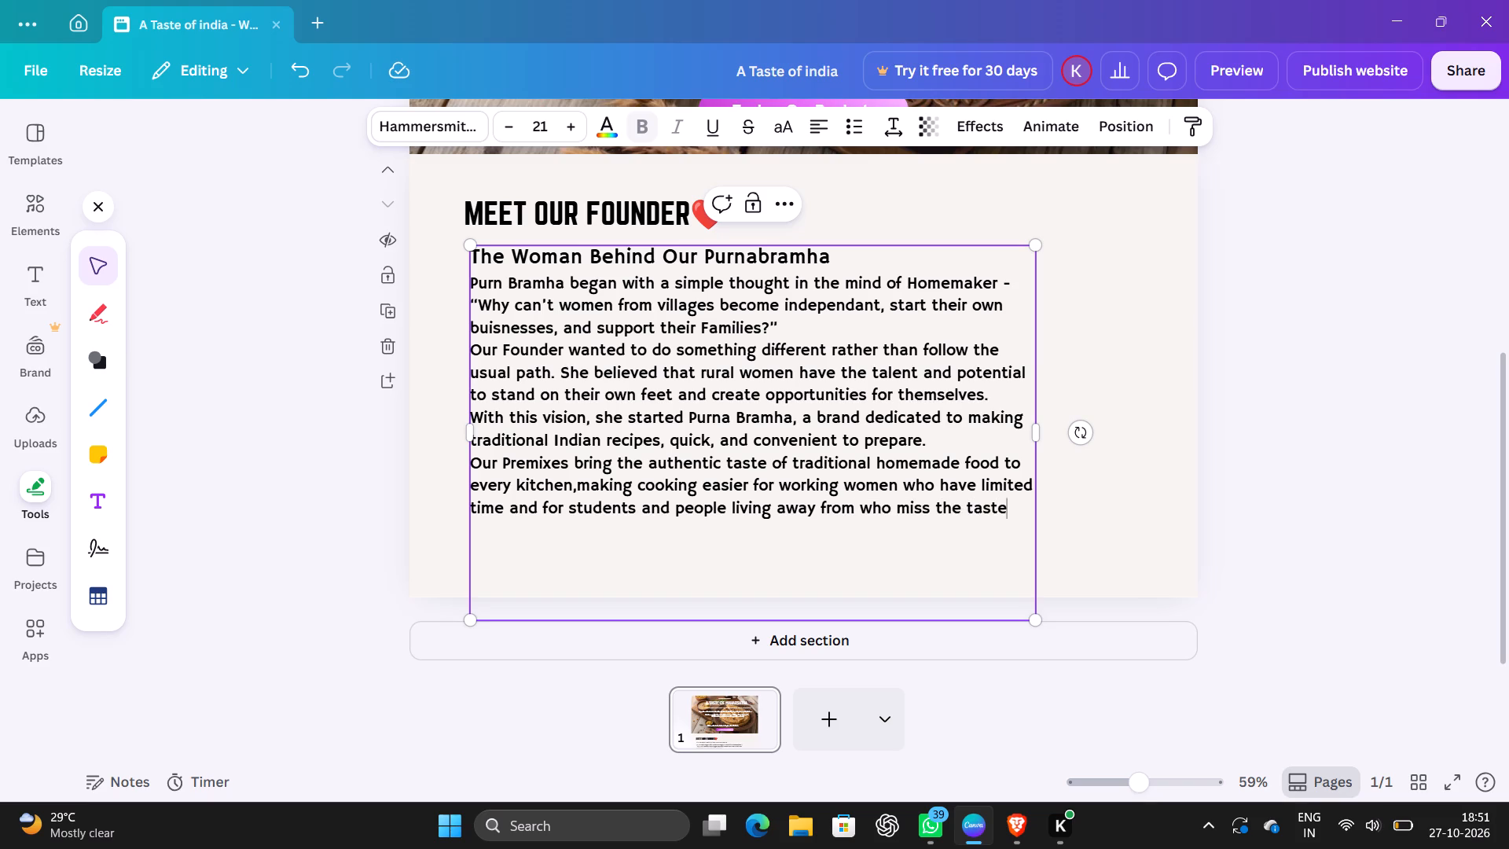
pyautogui.press('space')
pyautogui.write('p')
pyautogui.press('BackSpace')
pyautogui.write('of')
pyautogui.press('space')
pyautogui.write('homemade')
pyautogui.press('space')
pyautogui.write('doo')
pyautogui.press('BackSpace')
pyautogui.press('BackSpace')
pyautogui.press('BackSpace')
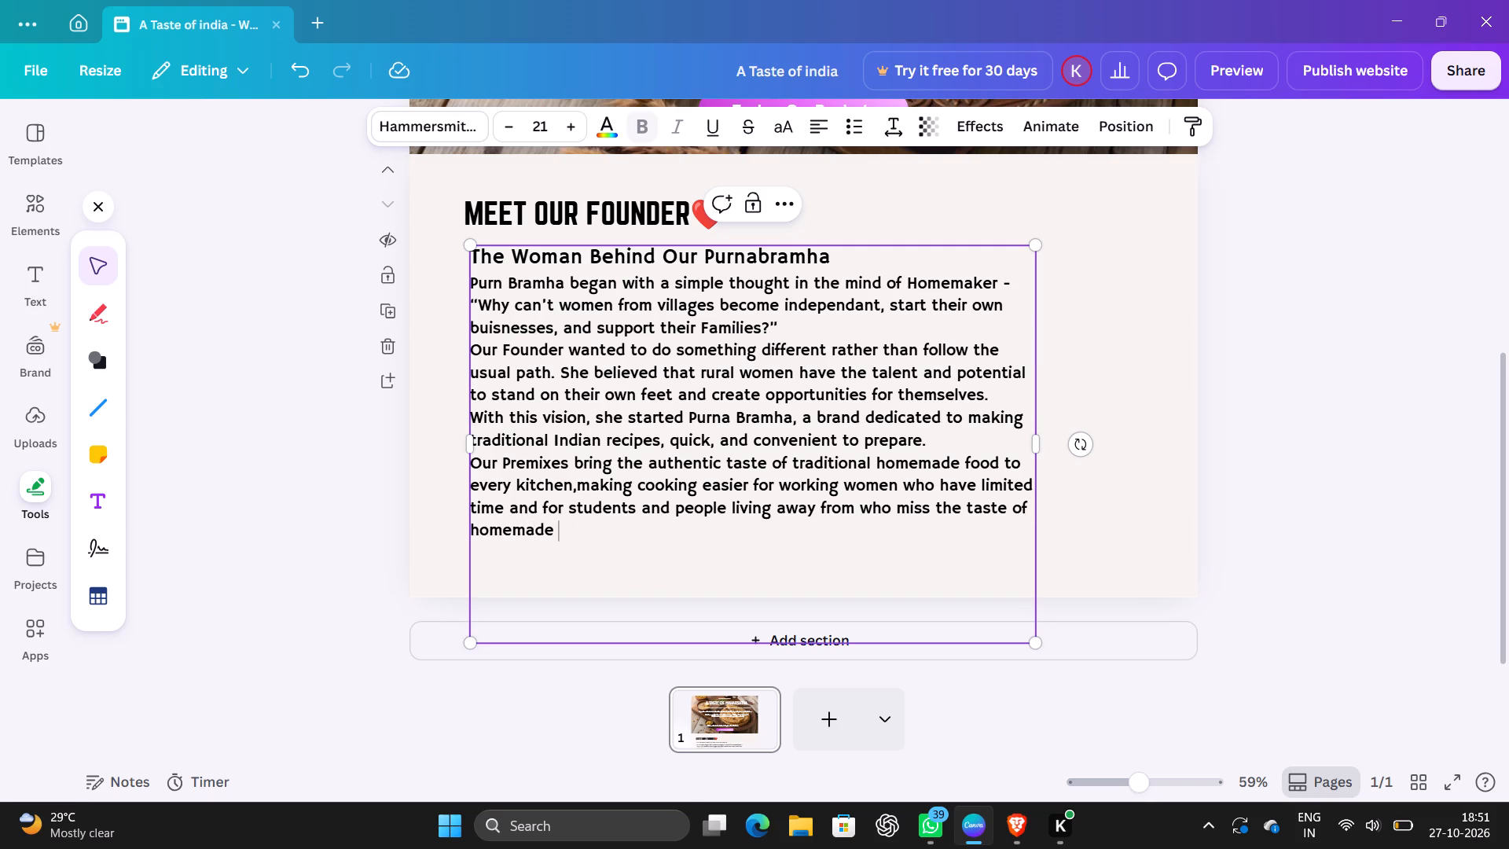
pyautogui.press('d')
pyautogui.press('BackSpace')
pyautogui.write('ffod')
pyautogui.press('BackSpace')
pyautogui.press('BackSpace')
pyautogui.press('BackSpace')
pyautogui.write('ood')
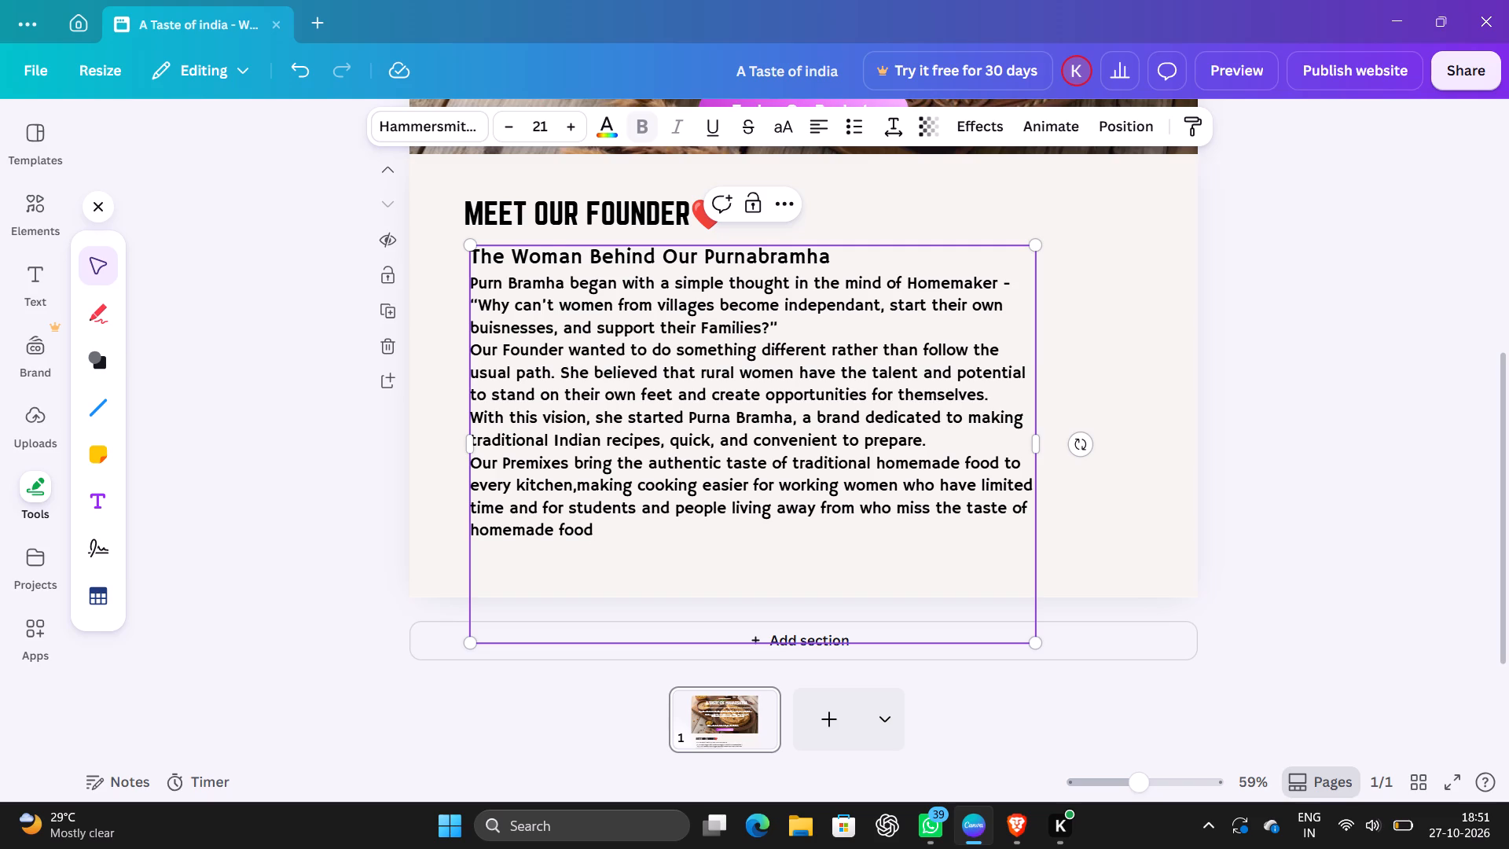
# Search the fonts for "italic" to restyle the founder's quote beginning "Why can't women from villages".
pyautogui.click(475, 300)
pyautogui.moveTo(475, 300); pyautogui.dragTo(759, 332)
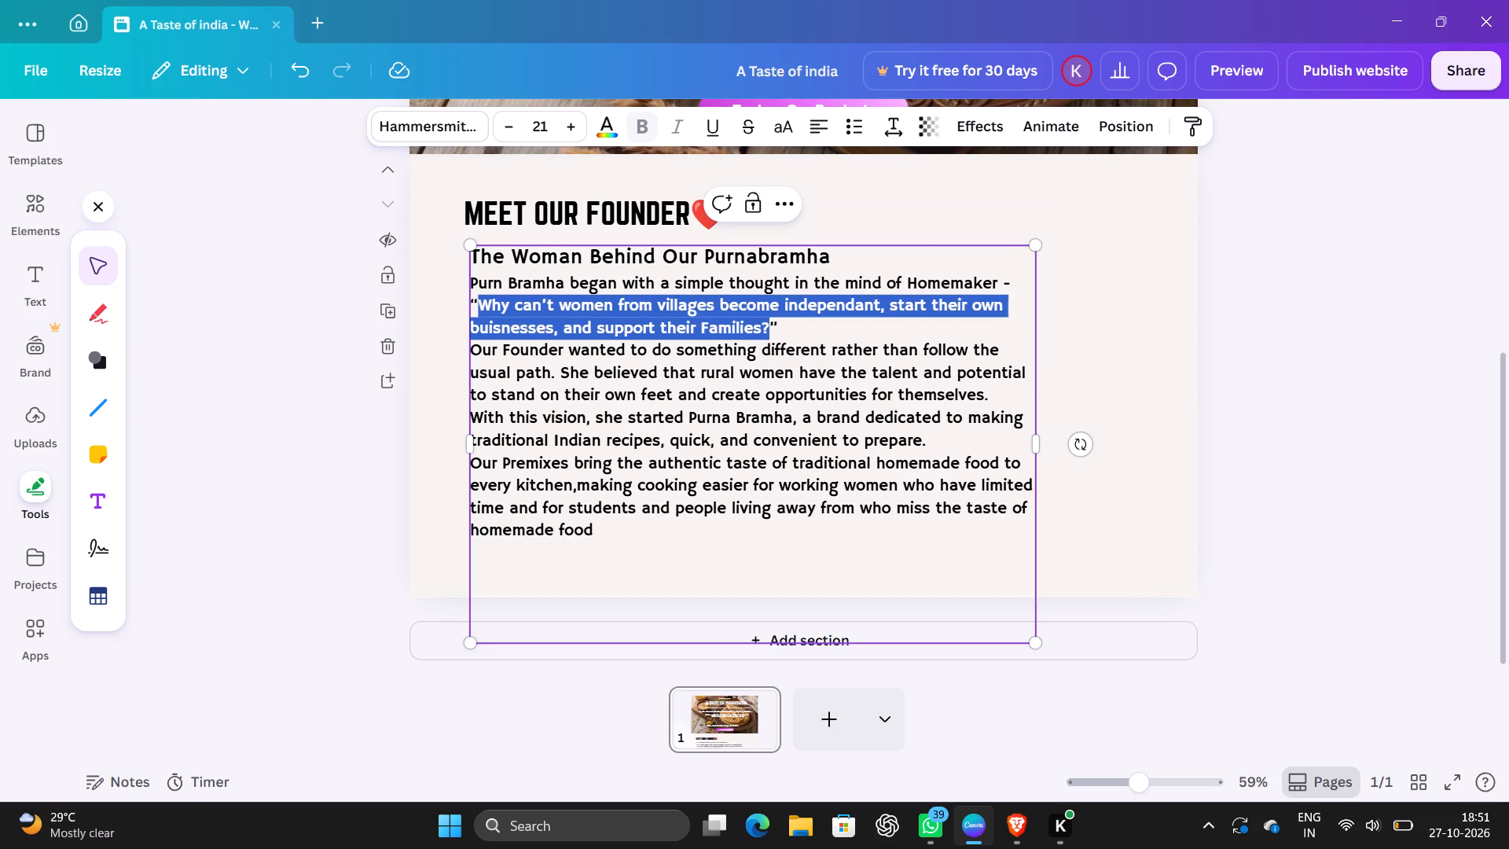
pyautogui.moveTo(759, 332); pyautogui.dragTo(751, 322)
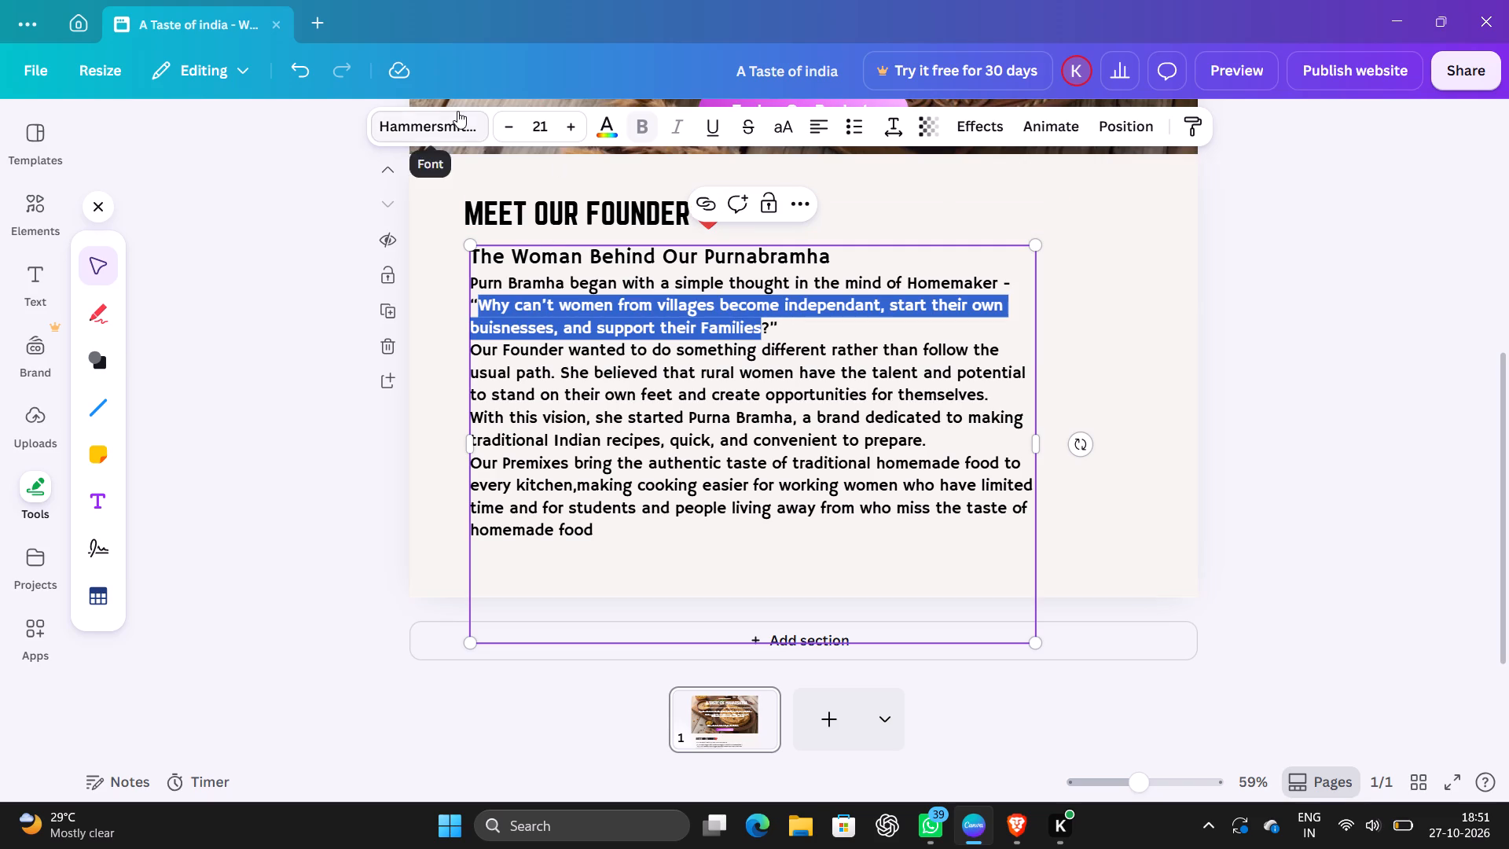
pyautogui.click(457, 111)
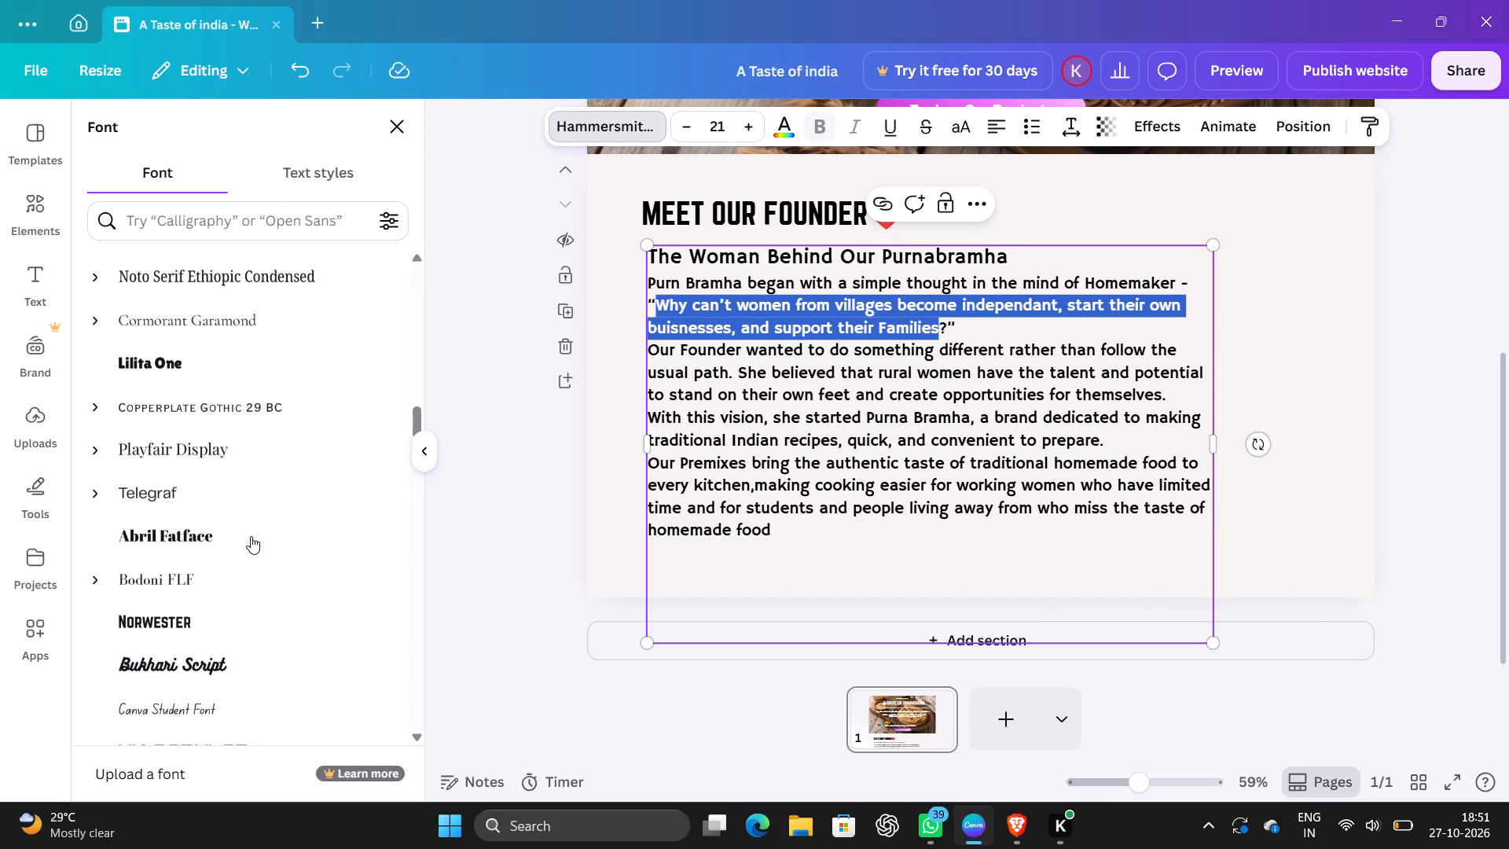
pyautogui.scroll(-4, 251, 536)
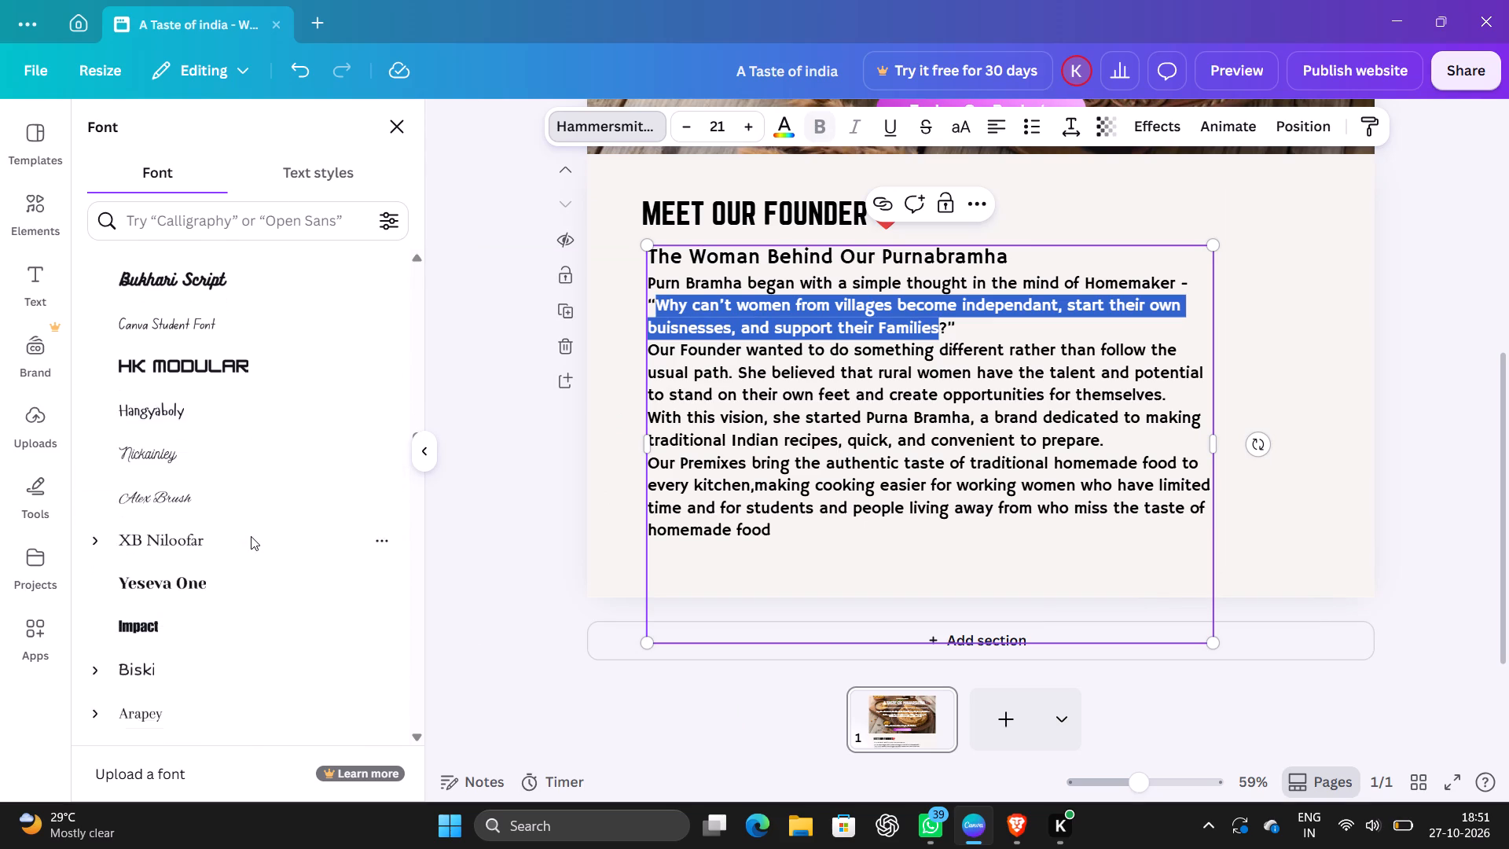
pyautogui.scroll(-3, 251, 536)
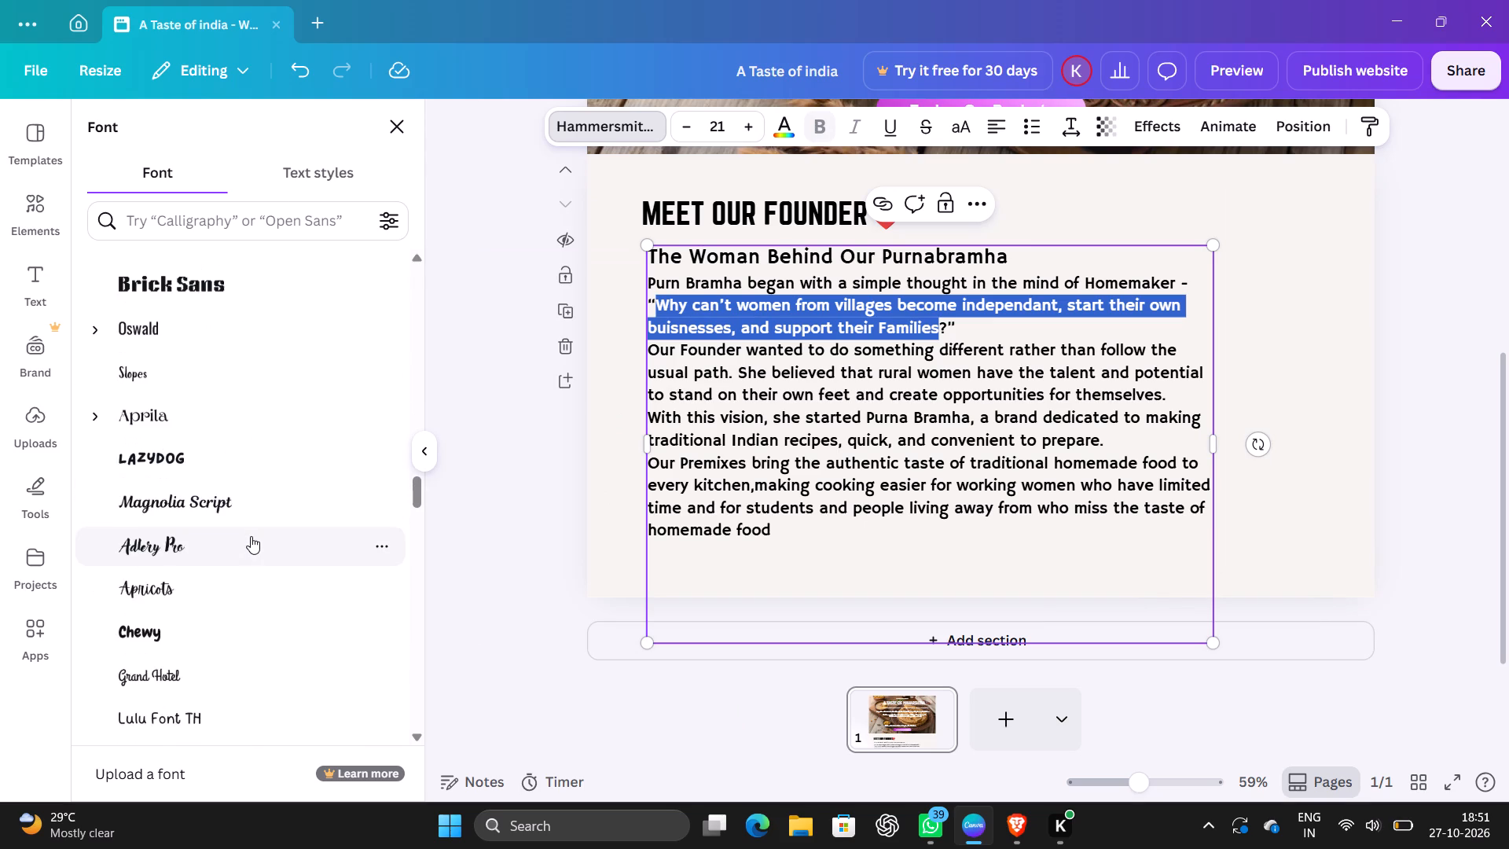
pyautogui.scroll(-5, 251, 536)
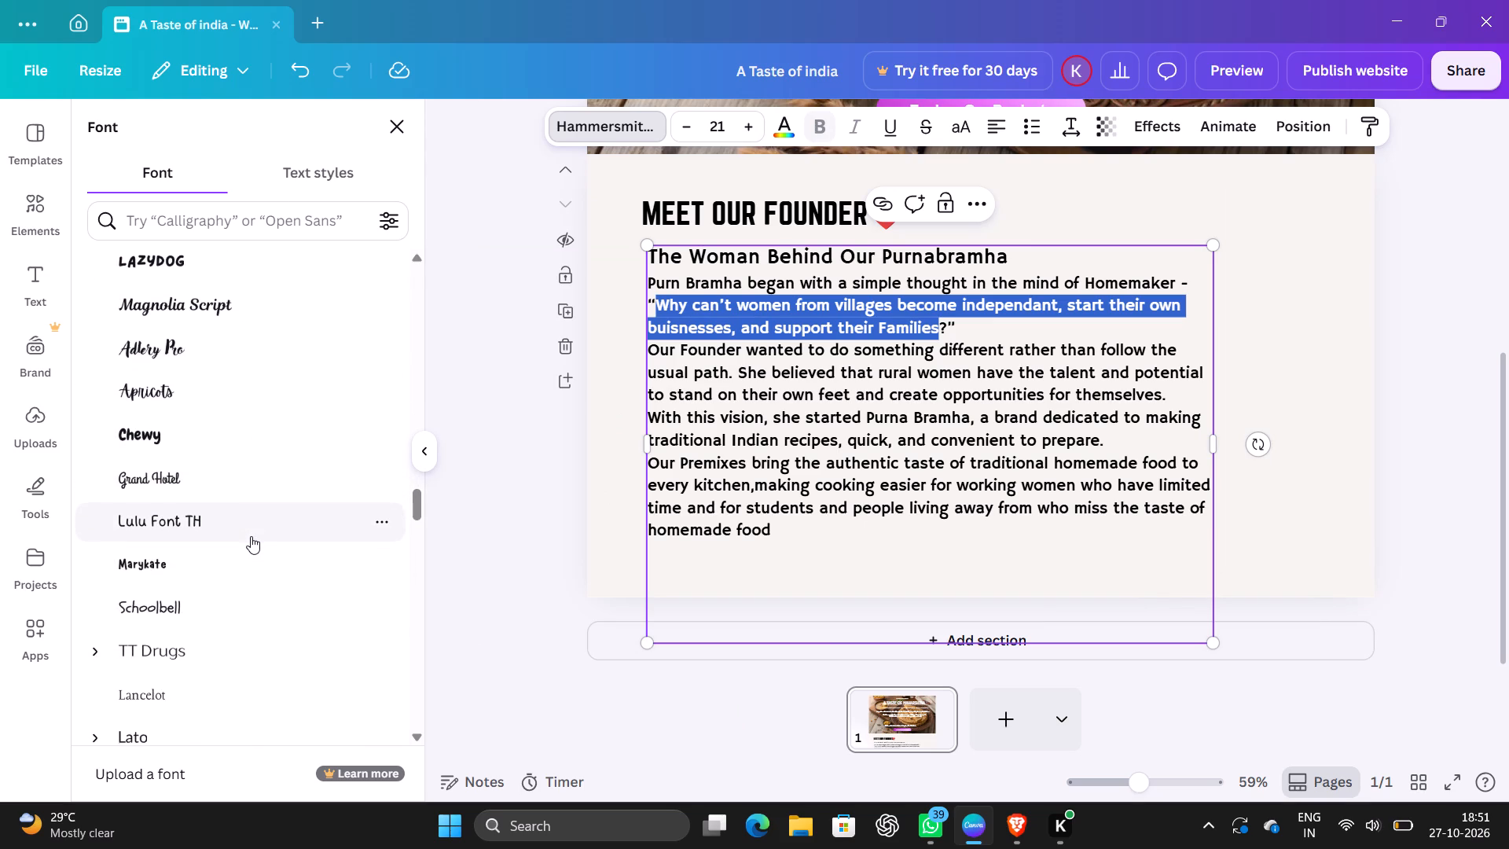
pyautogui.scroll(-1, 251, 536)
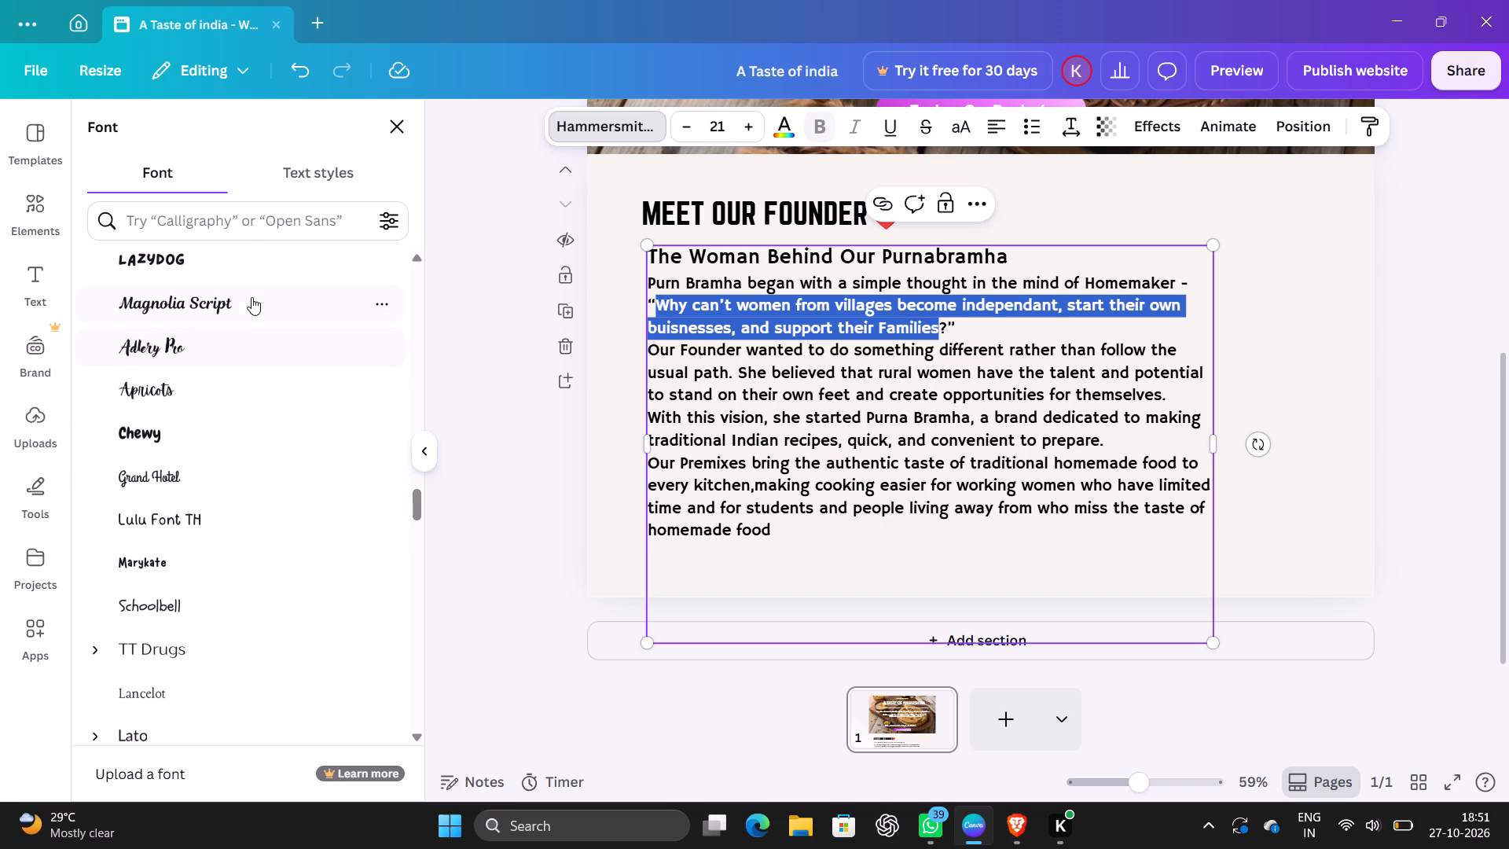
pyautogui.click(274, 226)
pyautogui.write('ital')
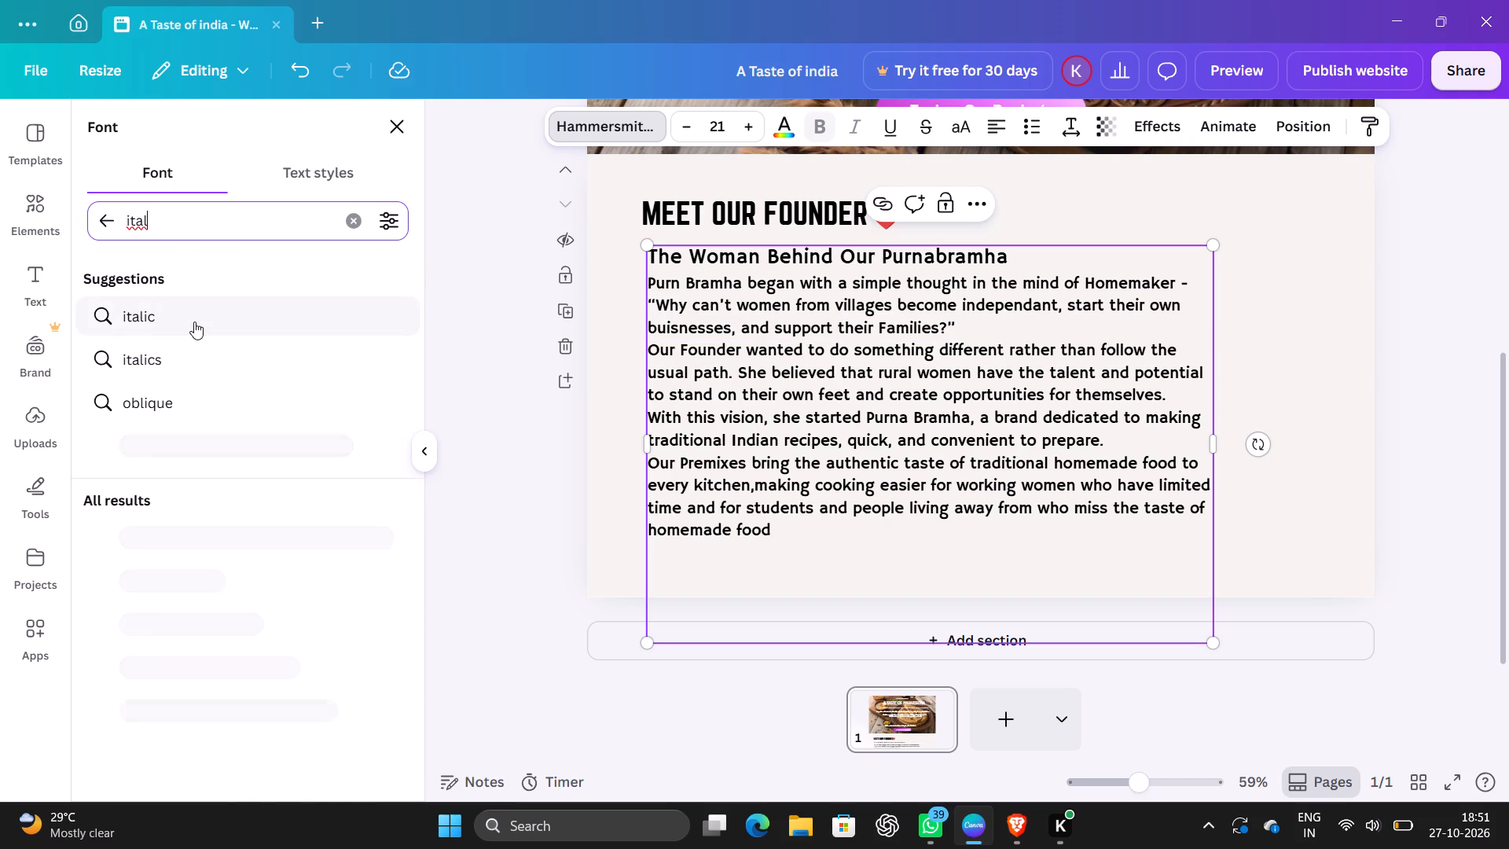
pyautogui.click(194, 322)
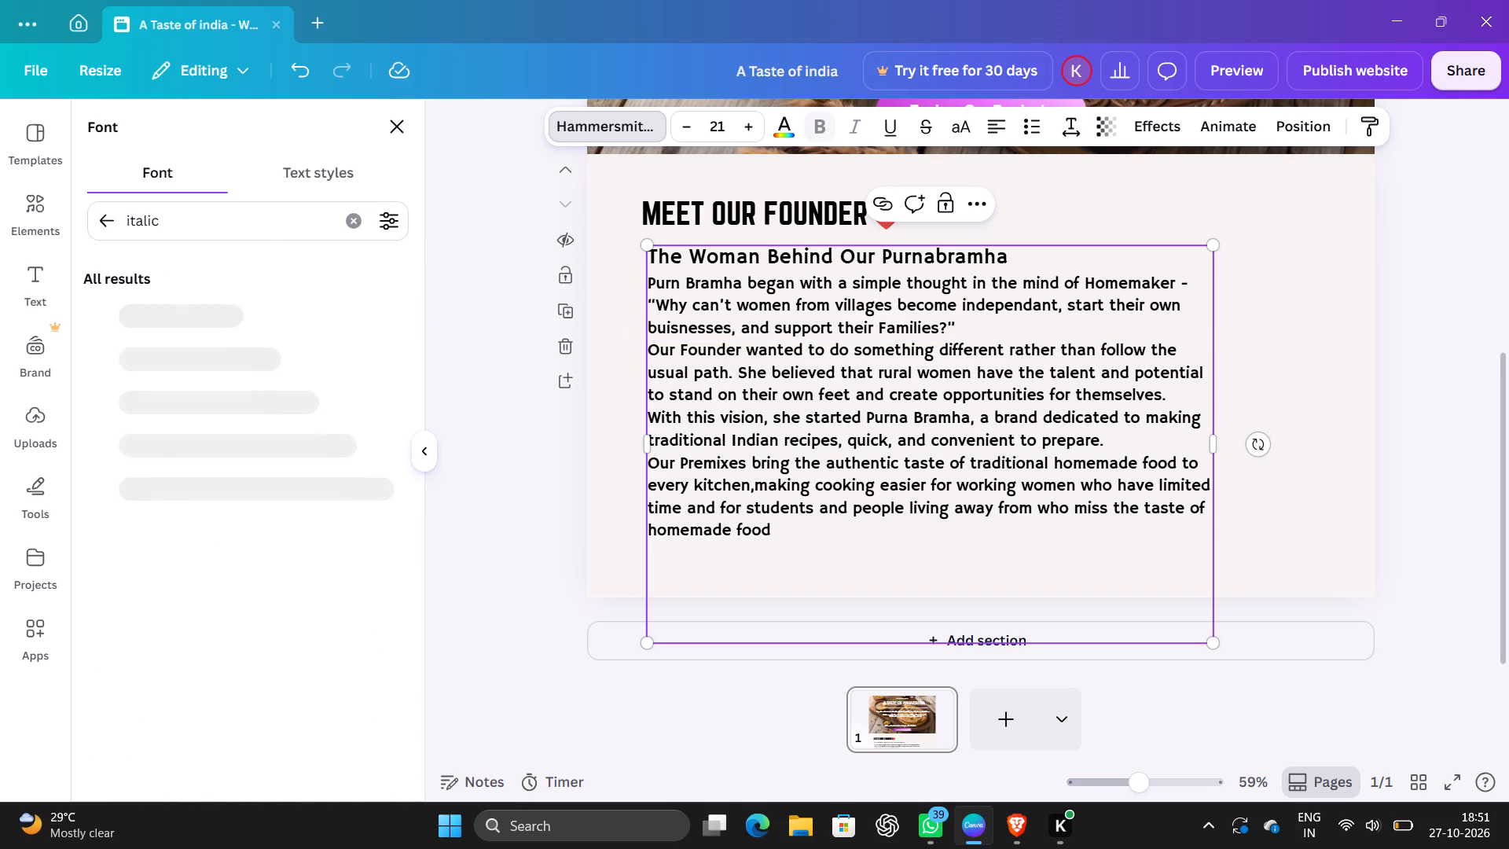
# Try the Zing Rust Script and Tropika Script fonts on the founder's quote, and settle on Pluma.
pyautogui.moveTo(653, 303); pyautogui.dragTo(762, 324)
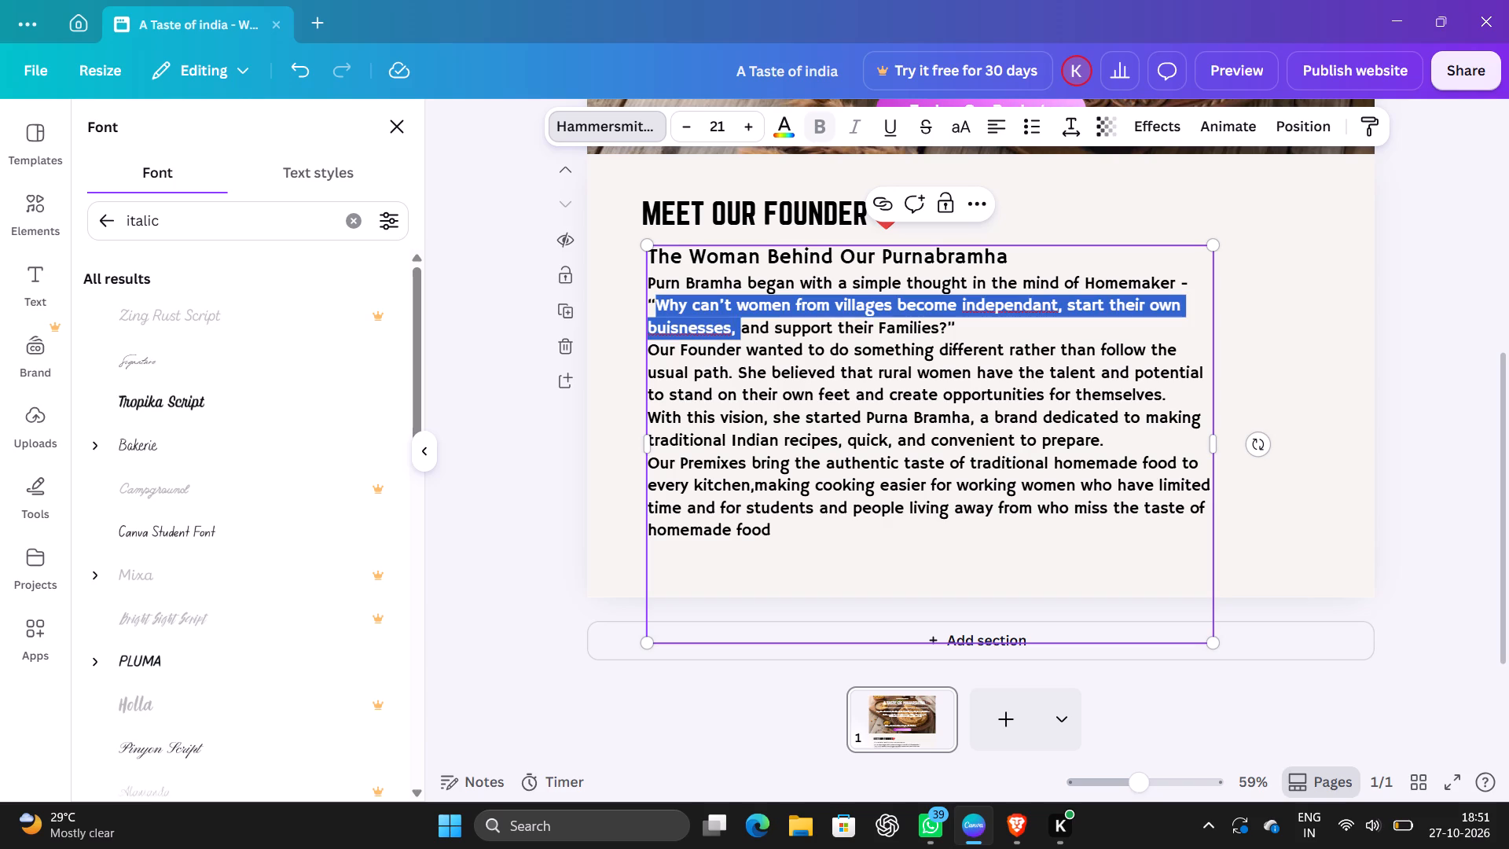
pyautogui.moveTo(762, 324); pyautogui.dragTo(941, 332)
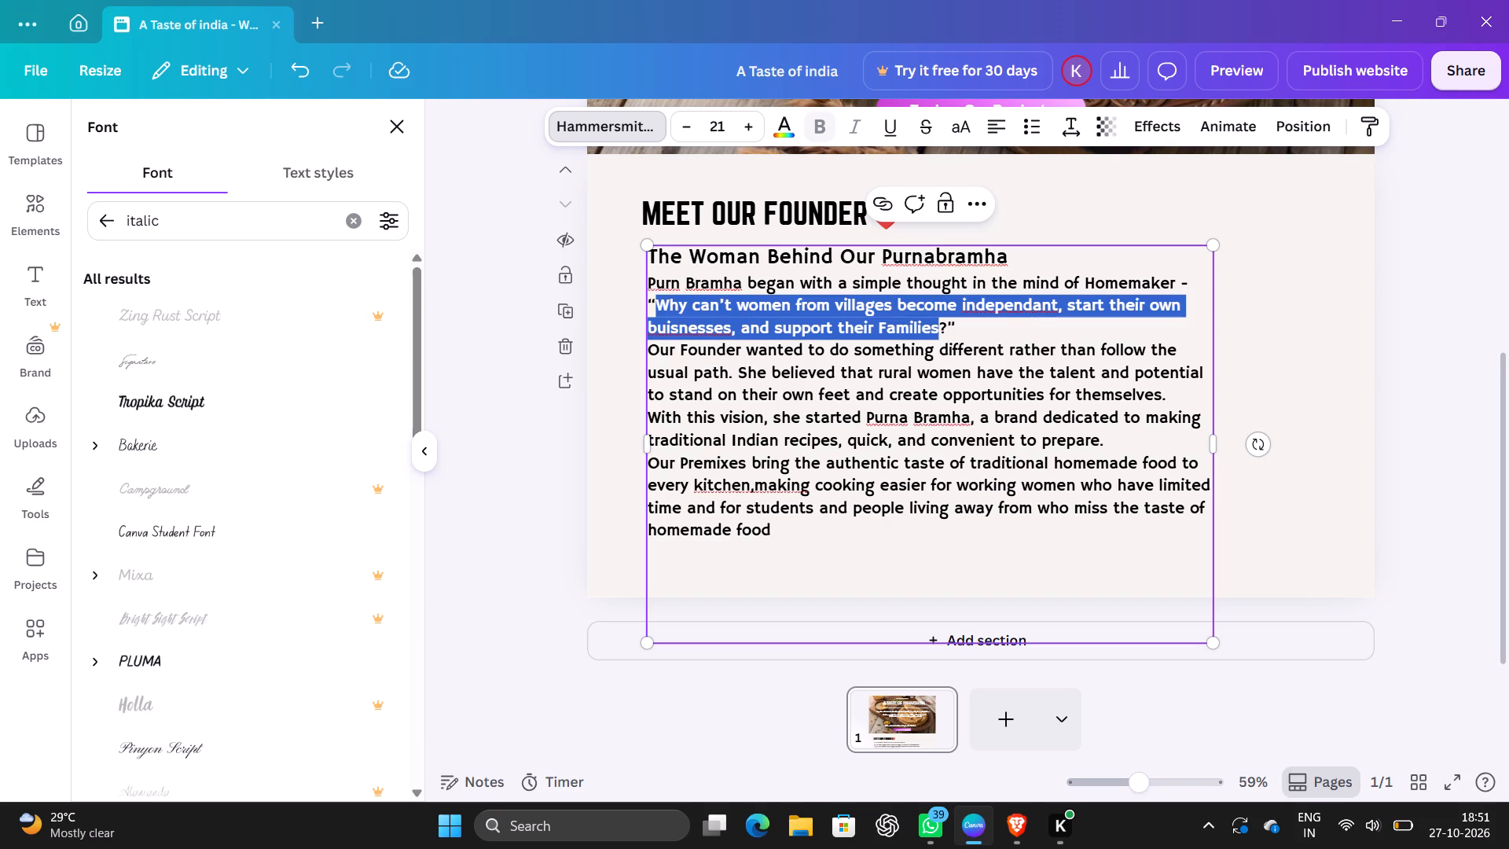
pyautogui.click(279, 224)
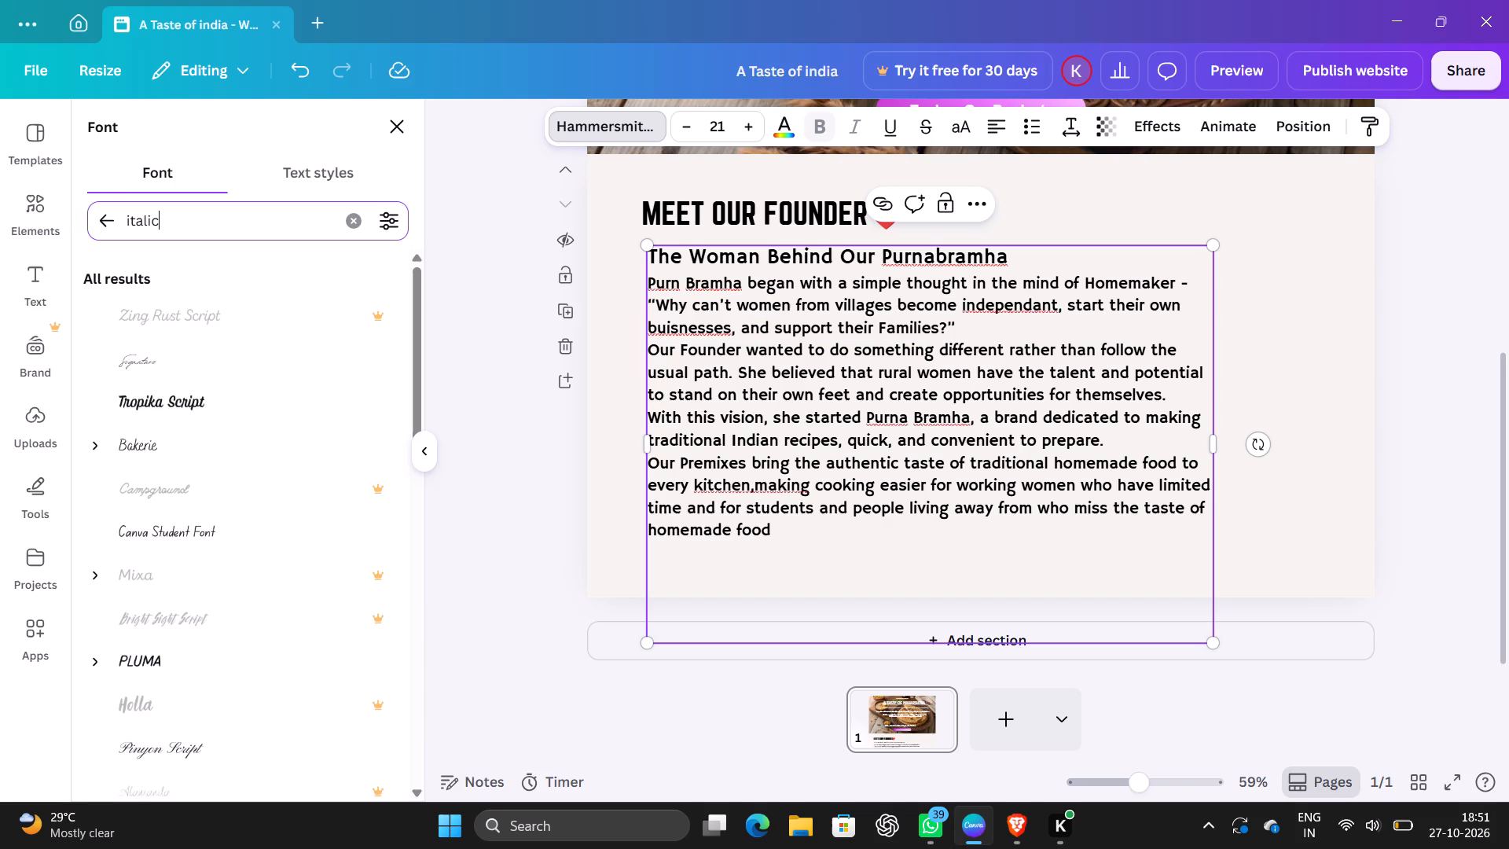
pyautogui.tripleClick(279, 224)
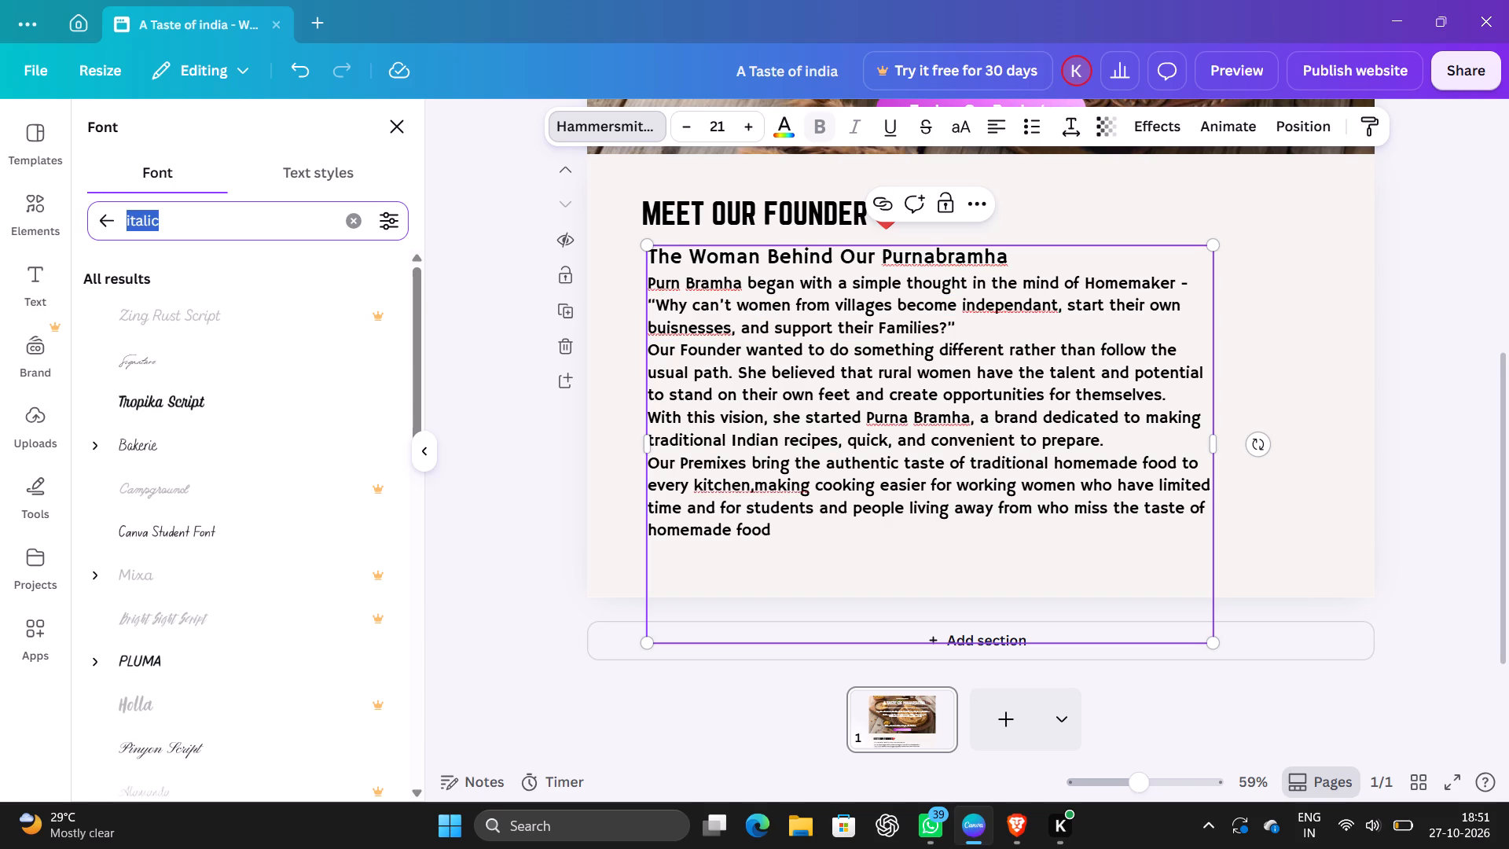
pyautogui.press('Return')
pyautogui.moveTo(659, 305); pyautogui.dragTo(887, 323)
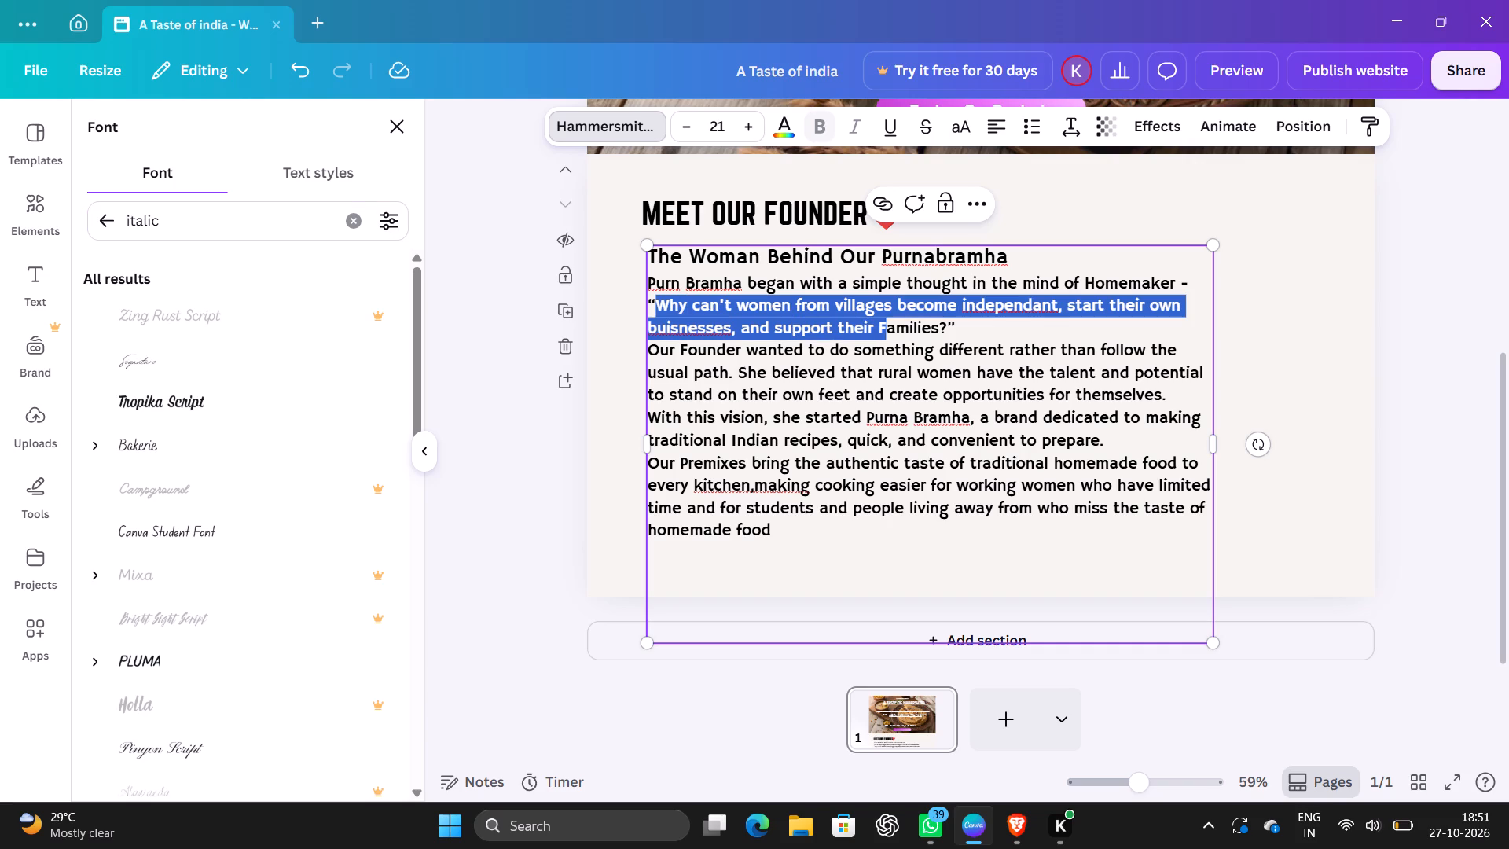
pyautogui.moveTo(887, 323); pyautogui.dragTo(942, 321)
pyautogui.doubleClick(175, 331)
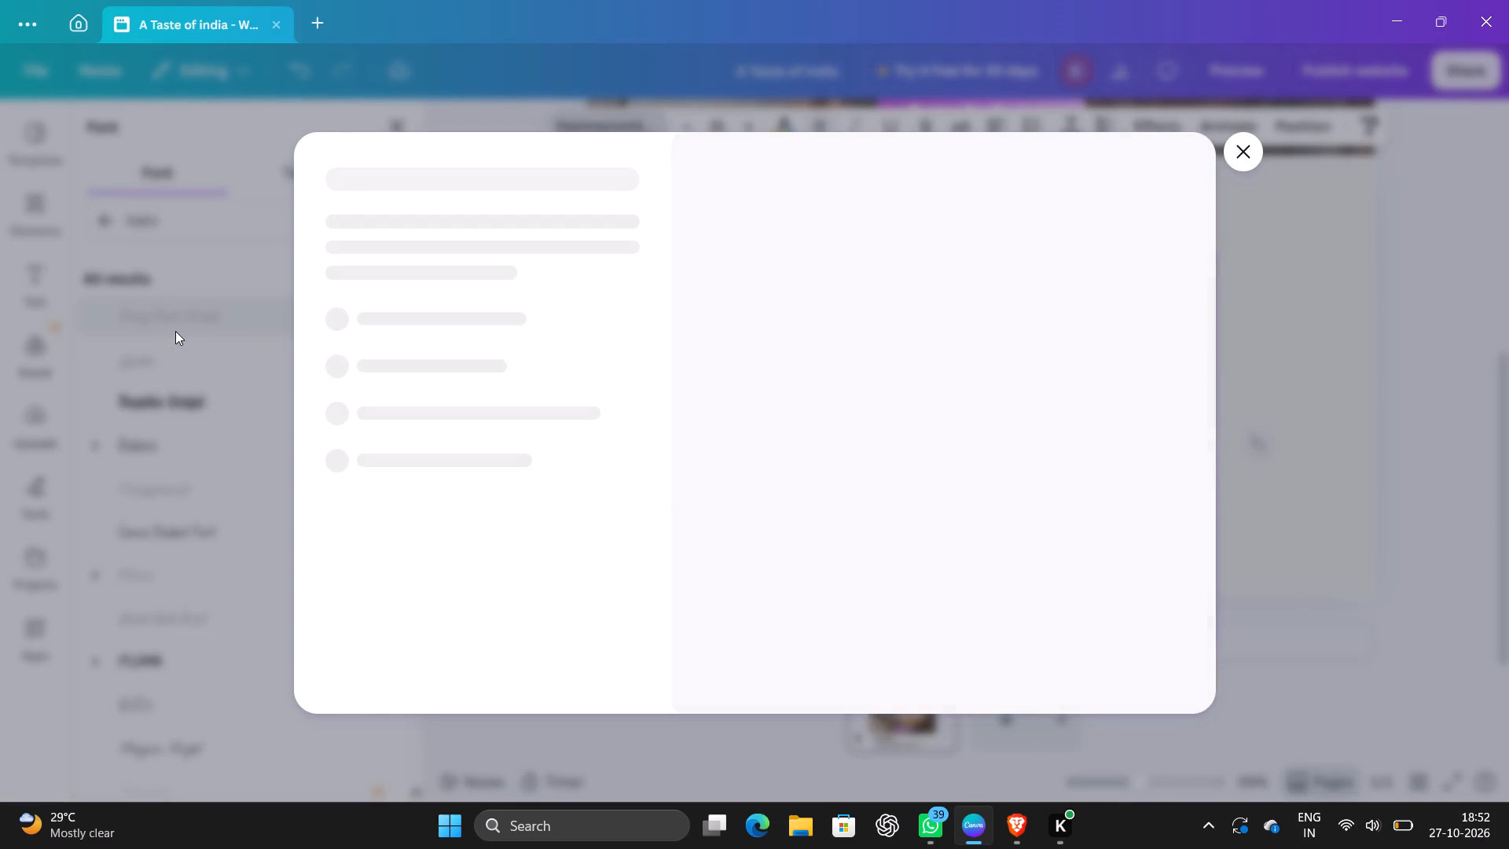
pyautogui.click(1247, 164)
pyautogui.moveTo(1247, 164); pyautogui.dragTo(475, 279)
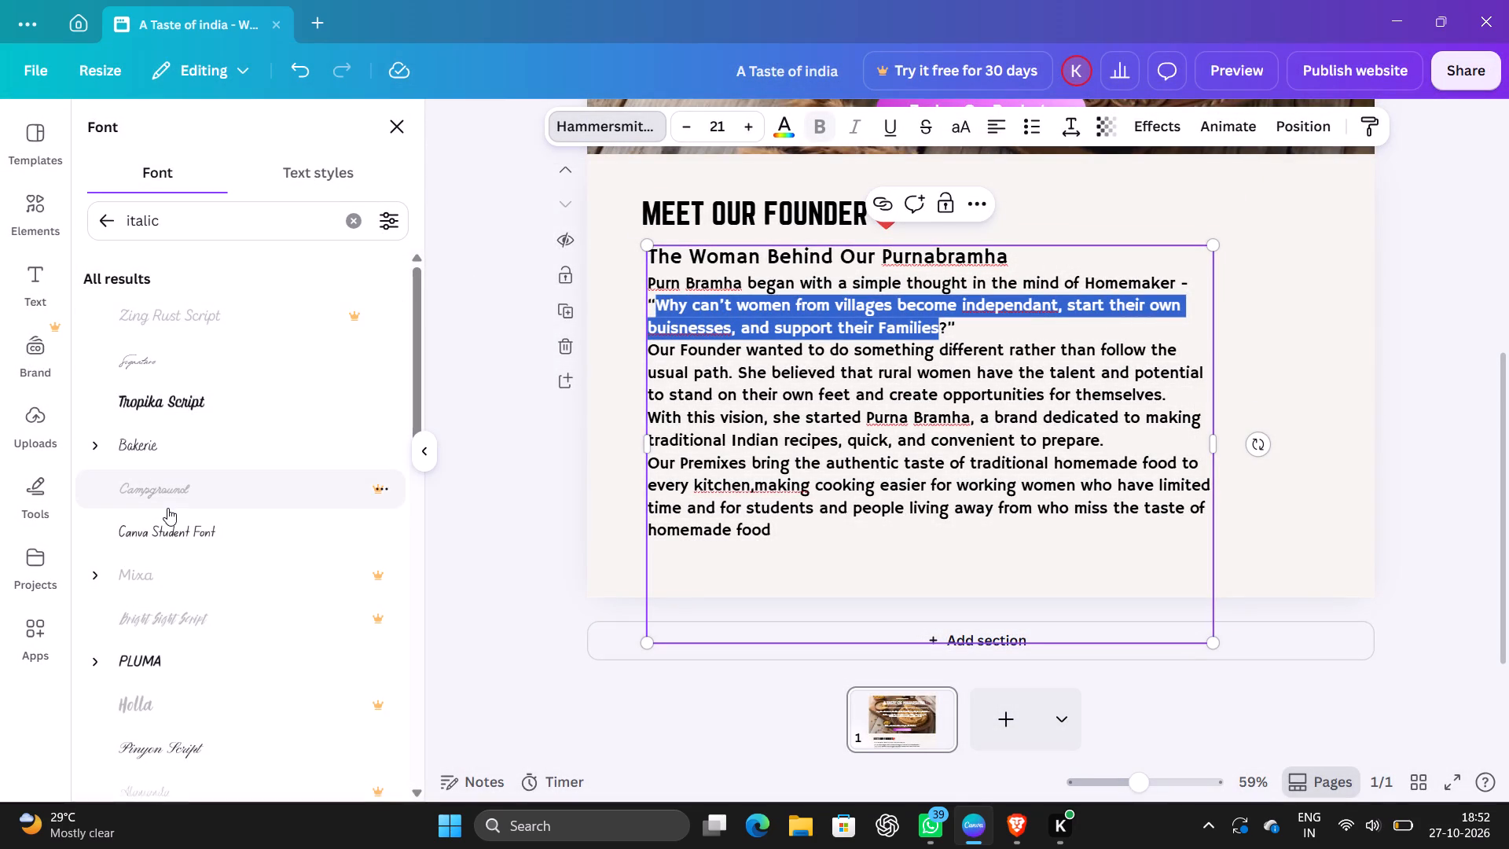
pyautogui.doubleClick(188, 398)
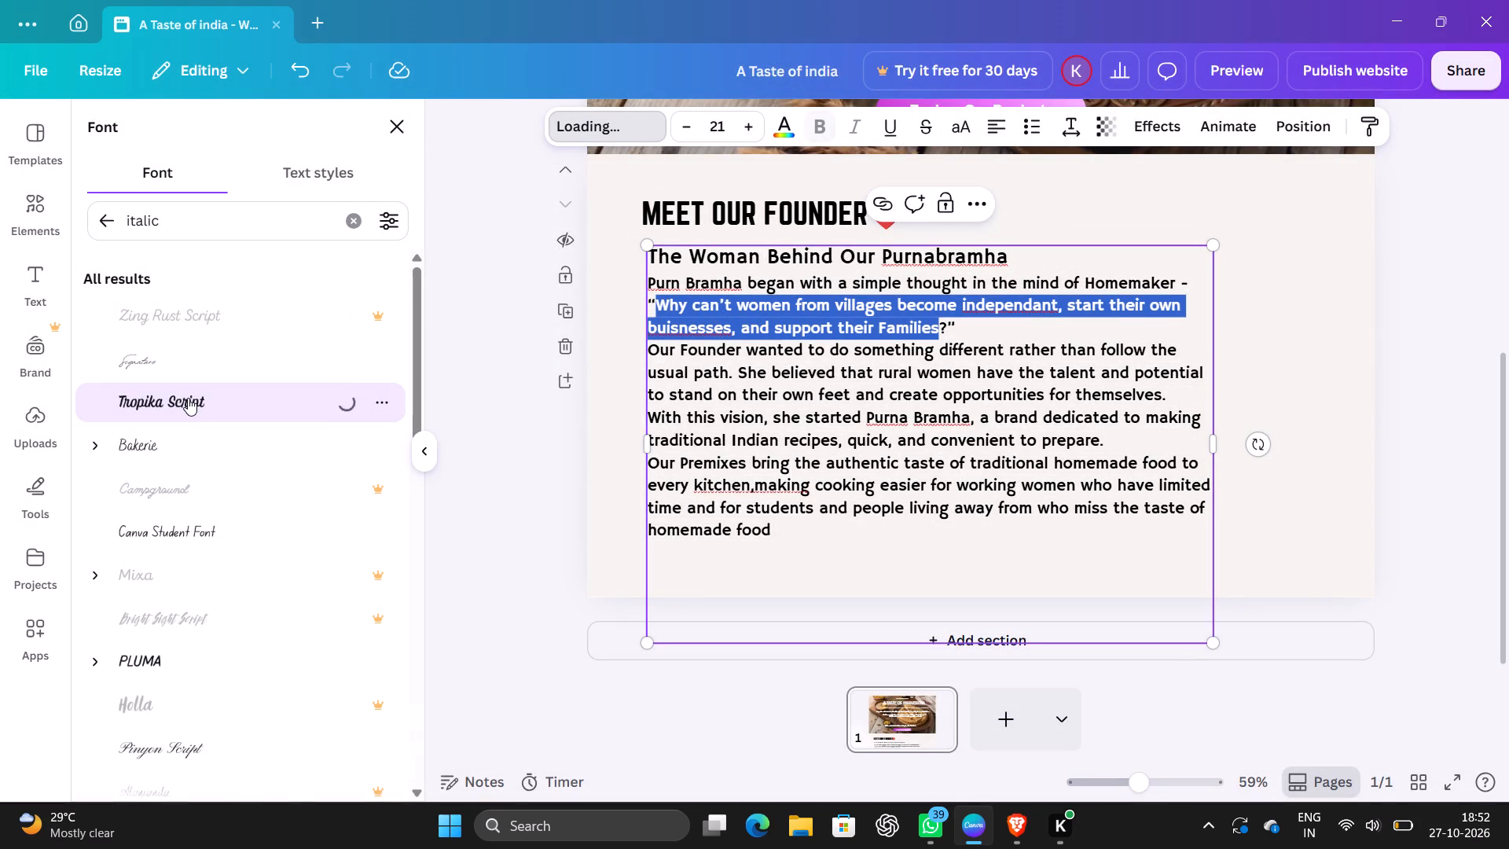
pyautogui.scroll(-1, 185, 620)
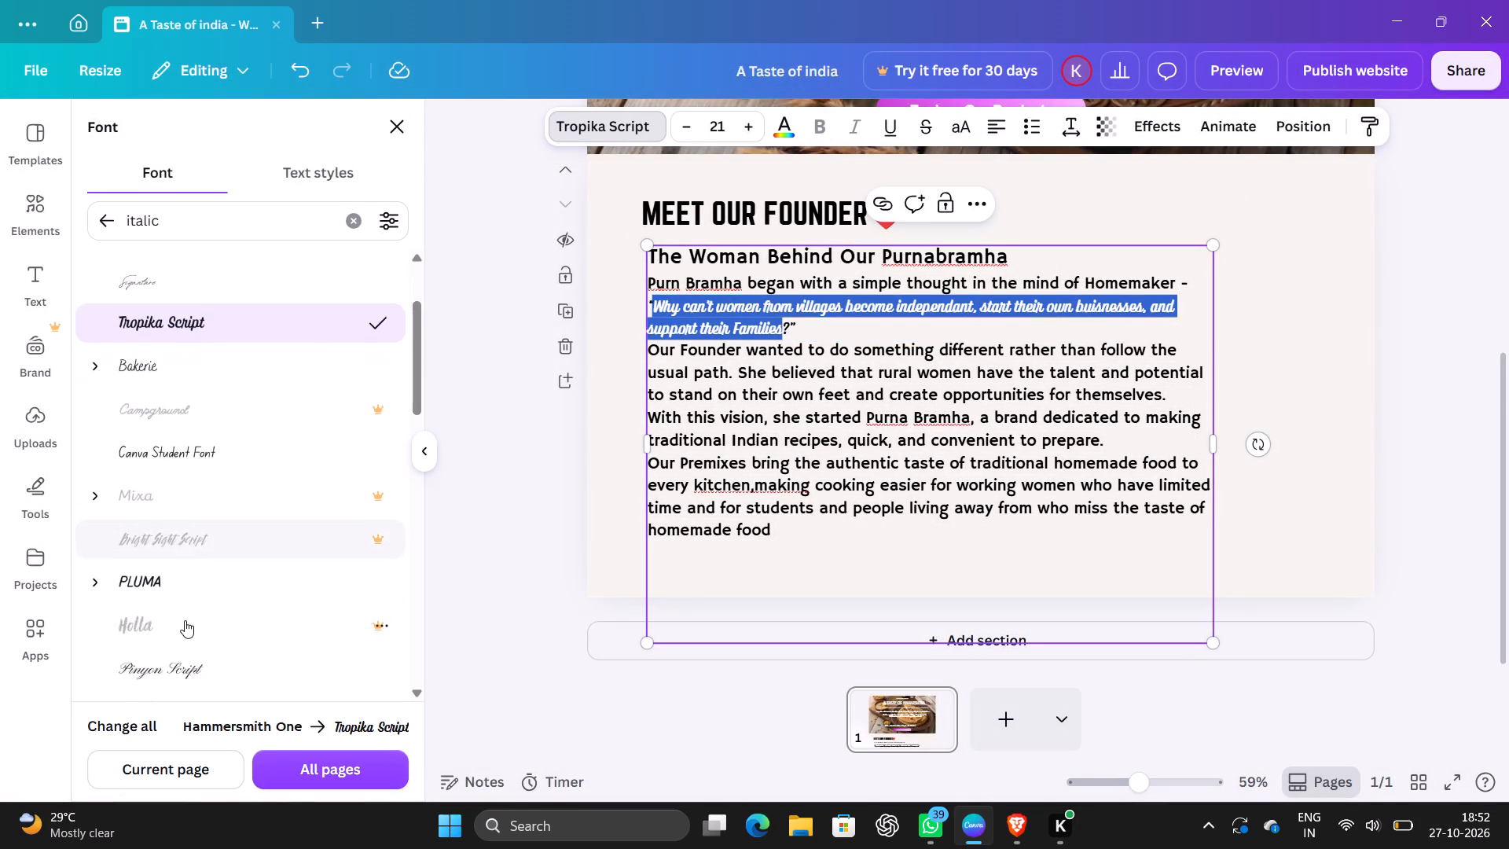
pyautogui.scroll(-1, 185, 620)
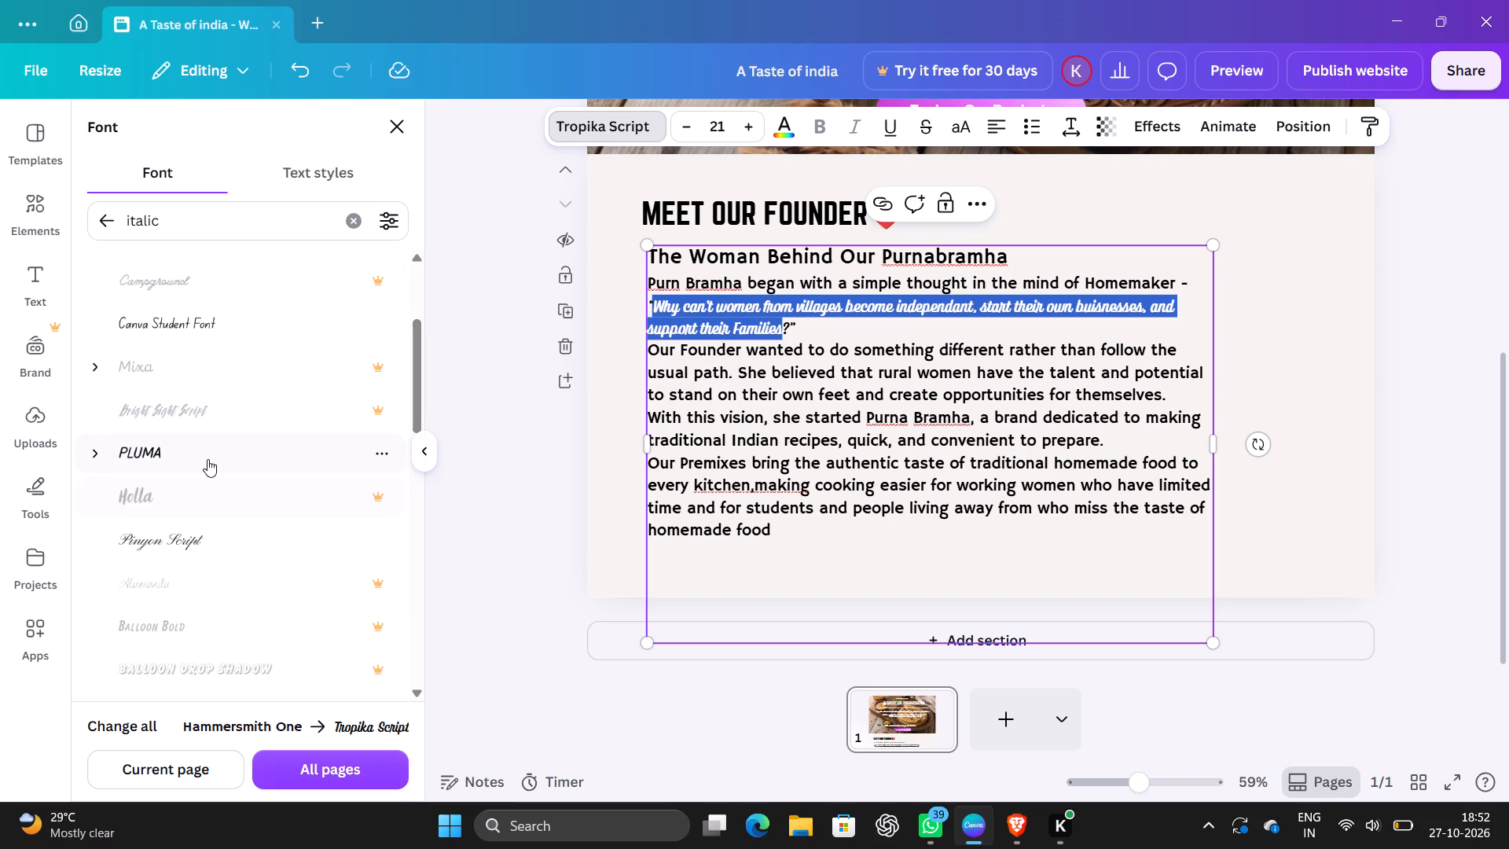
pyautogui.click(207, 459)
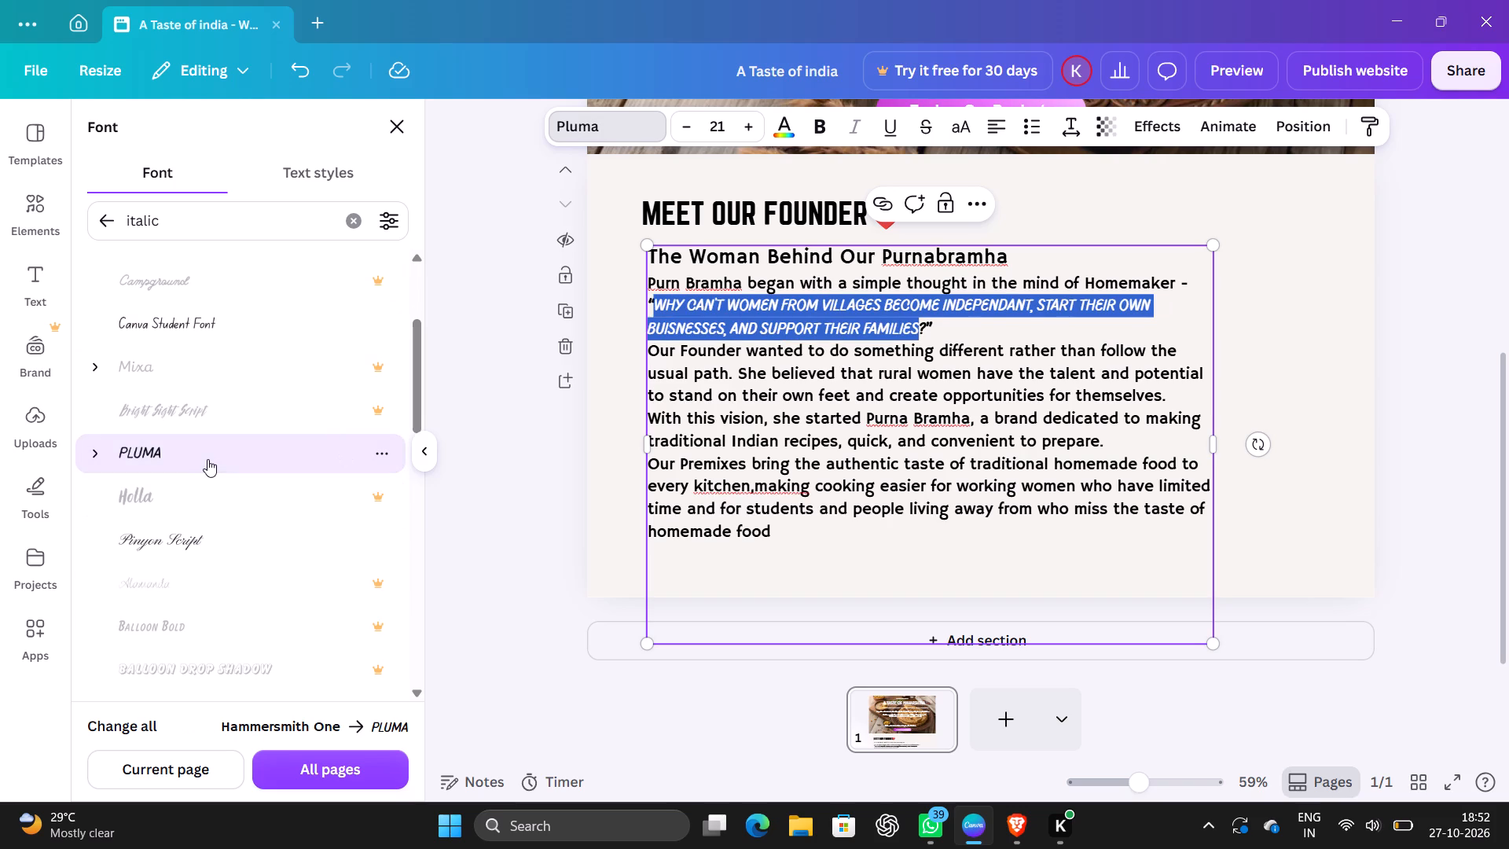
# Examine the remaining italic fonts and the general font list for an alternative font for the quote.
pyautogui.scroll(-2, 175, 626)
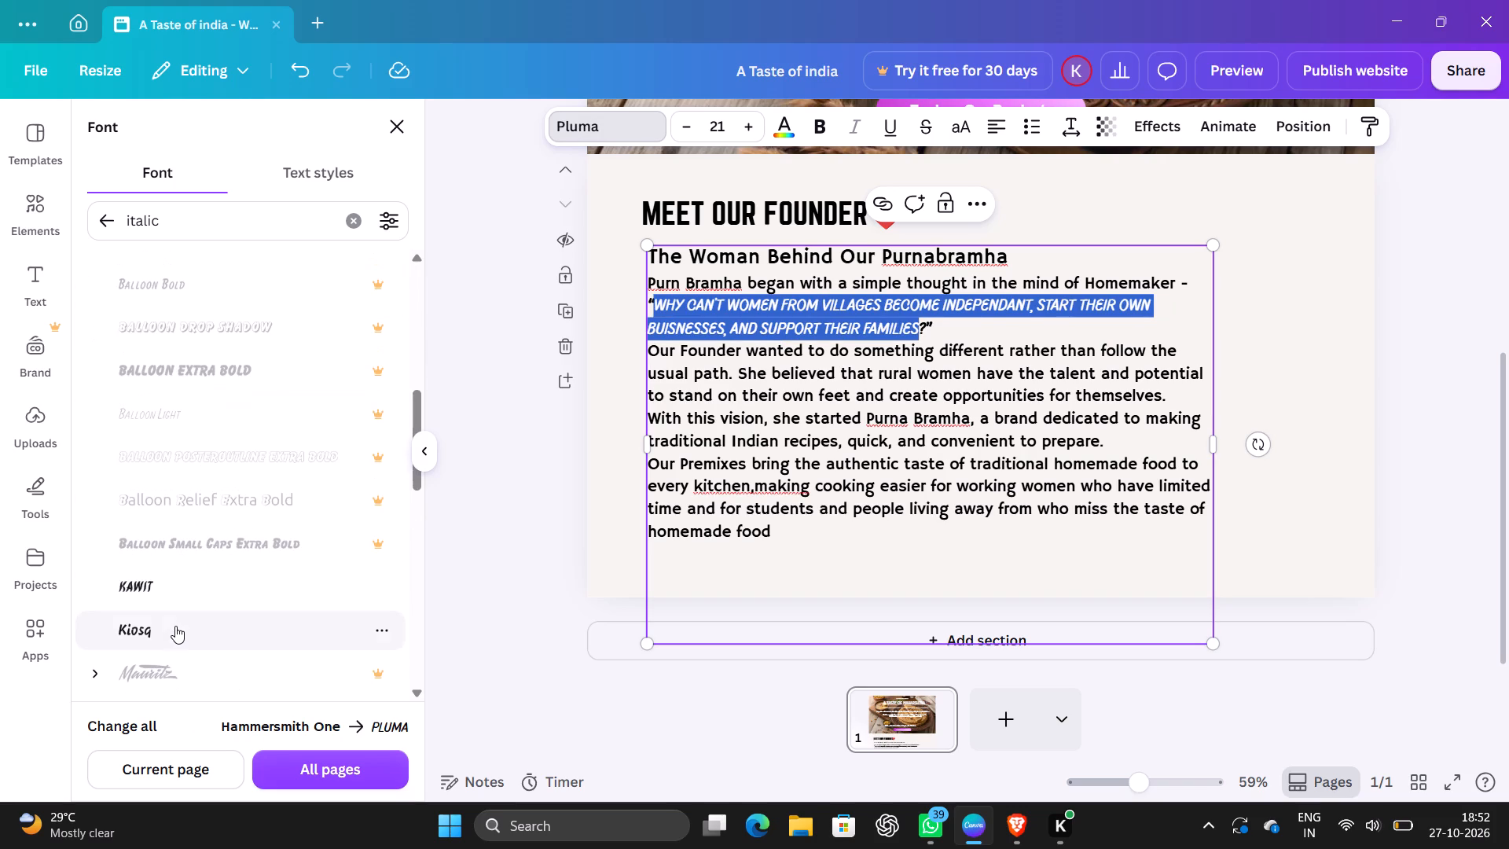
pyautogui.scroll(1, 175, 626)
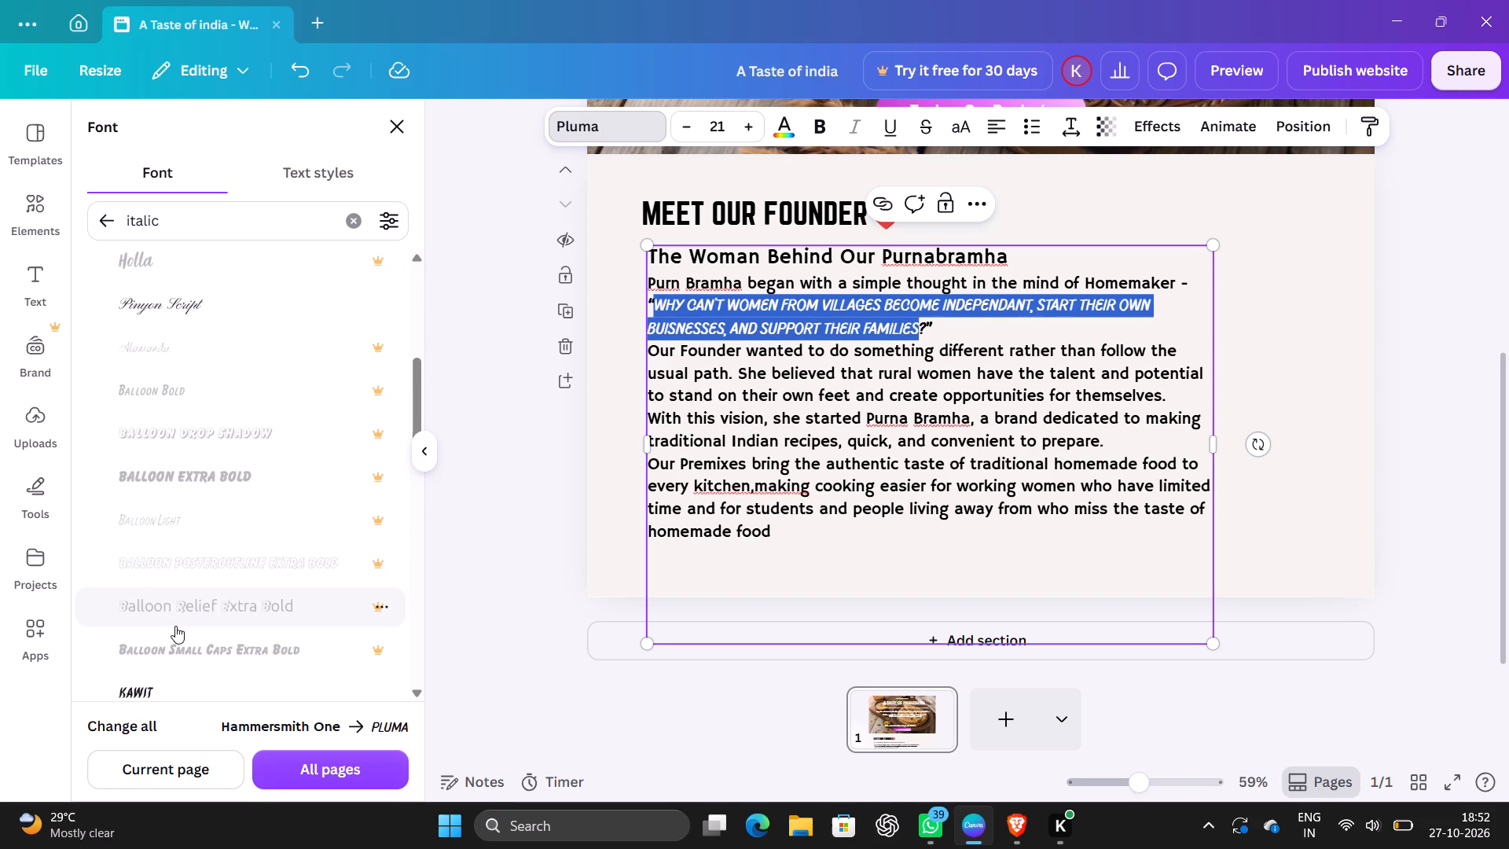
pyautogui.scroll(-4, 175, 626)
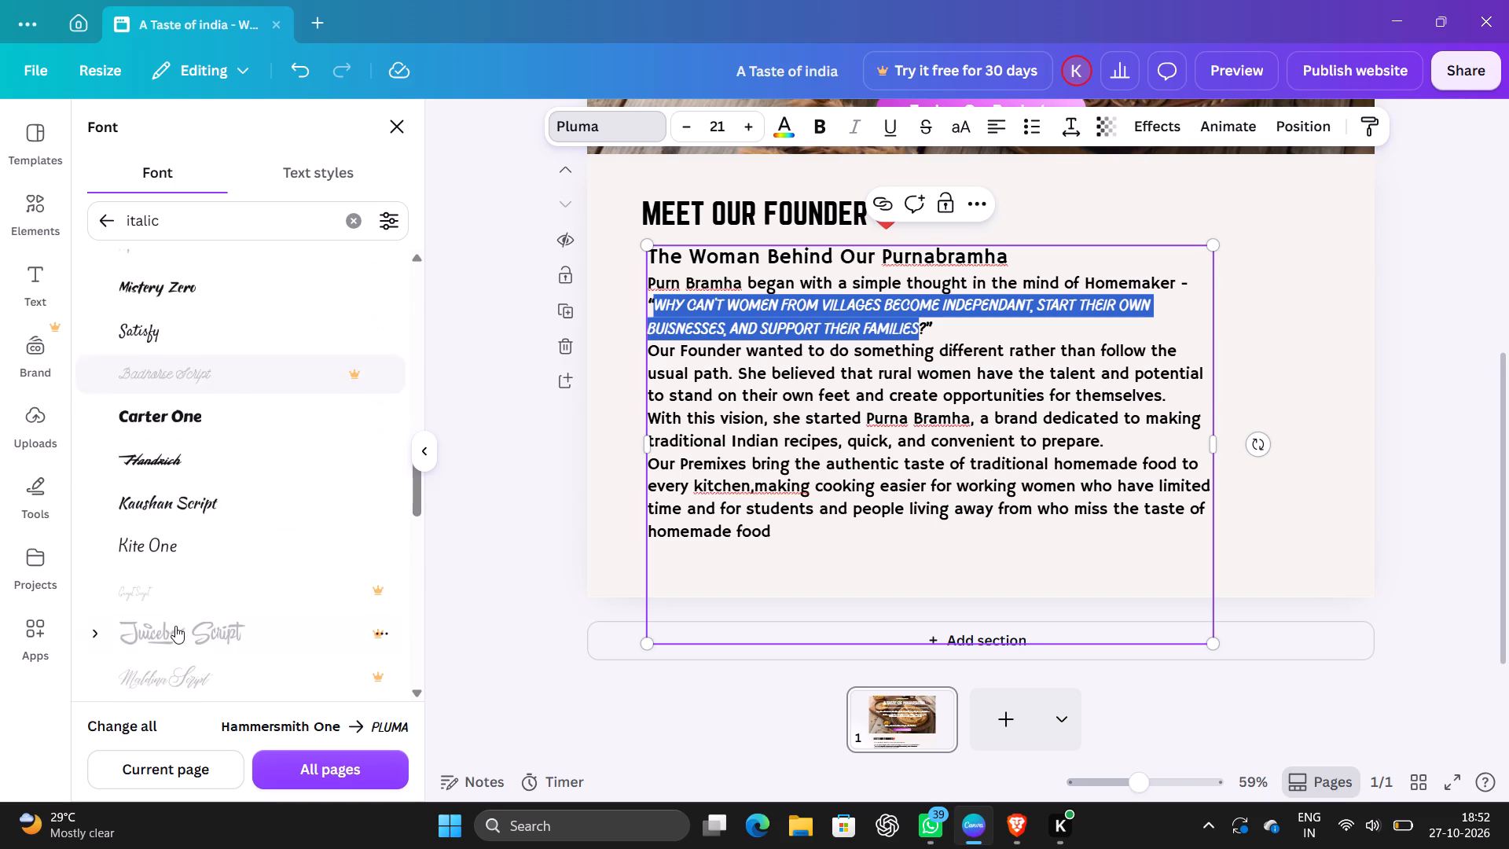
pyautogui.click(112, 227)
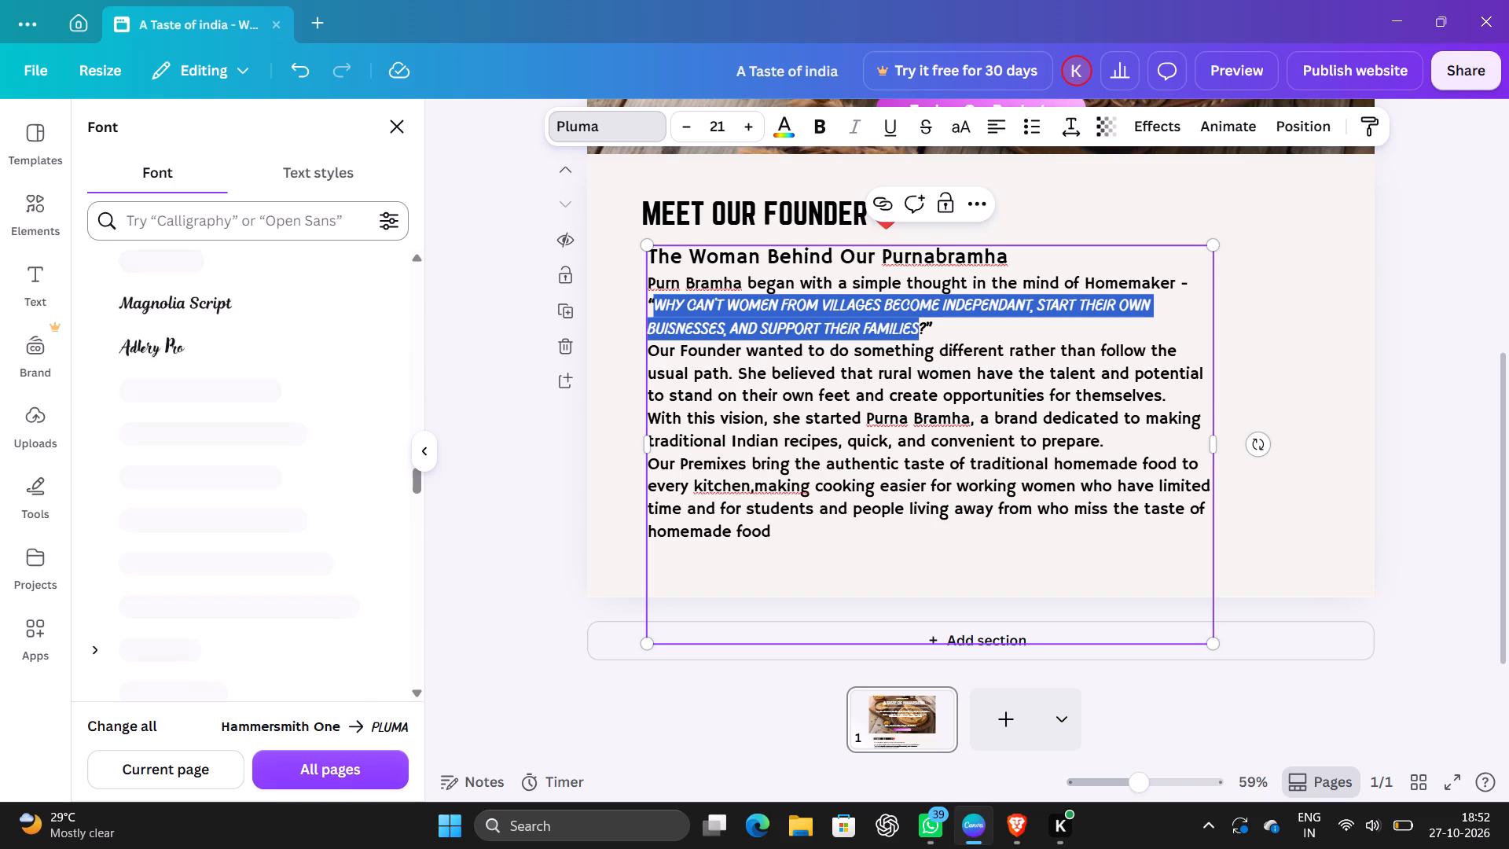
pyautogui.scroll(20, 173, 344)
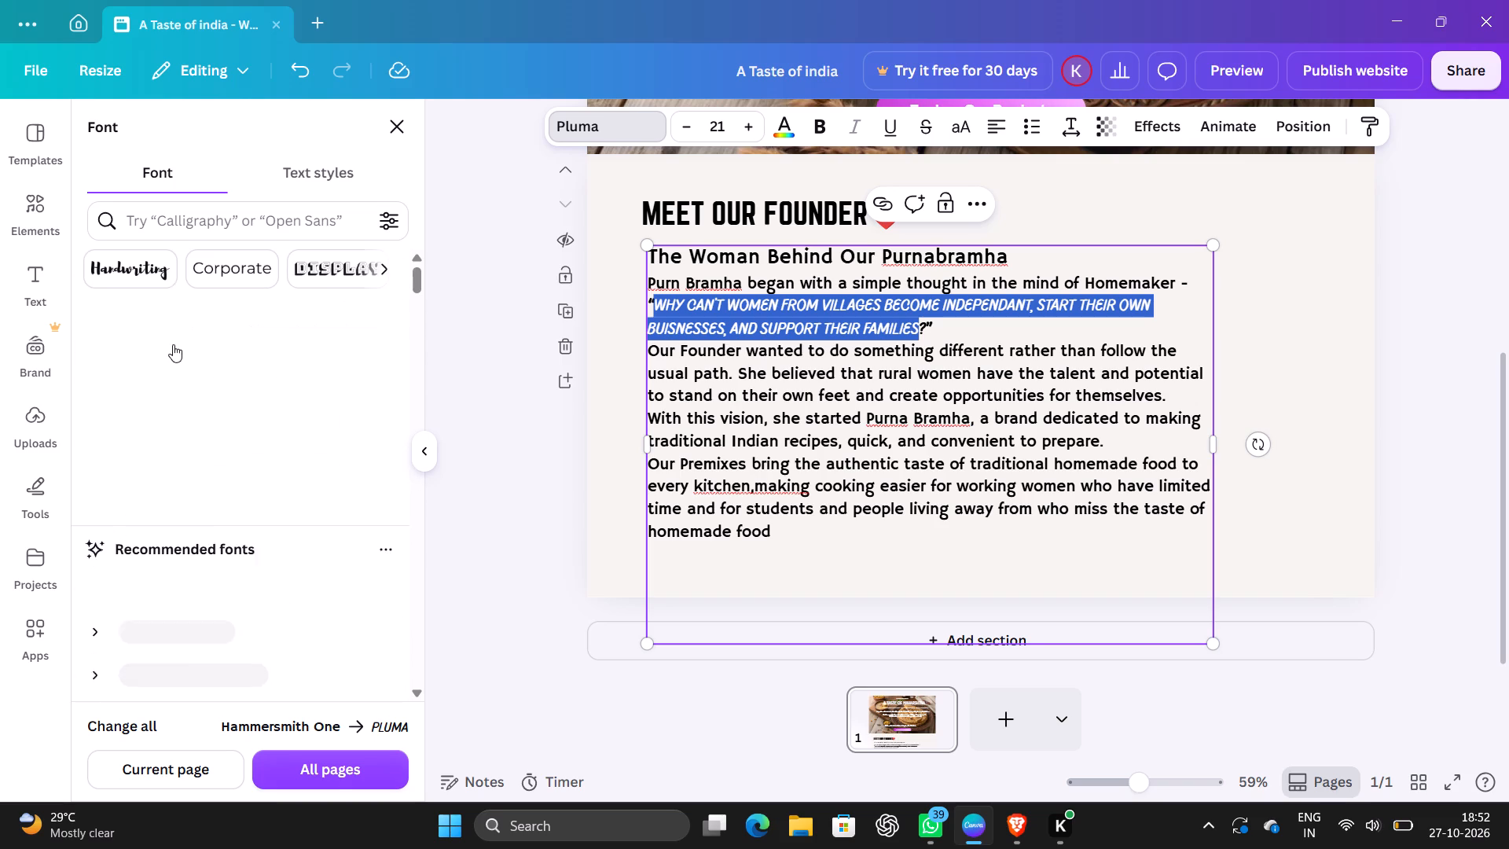
pyautogui.scroll(-2, 173, 344)
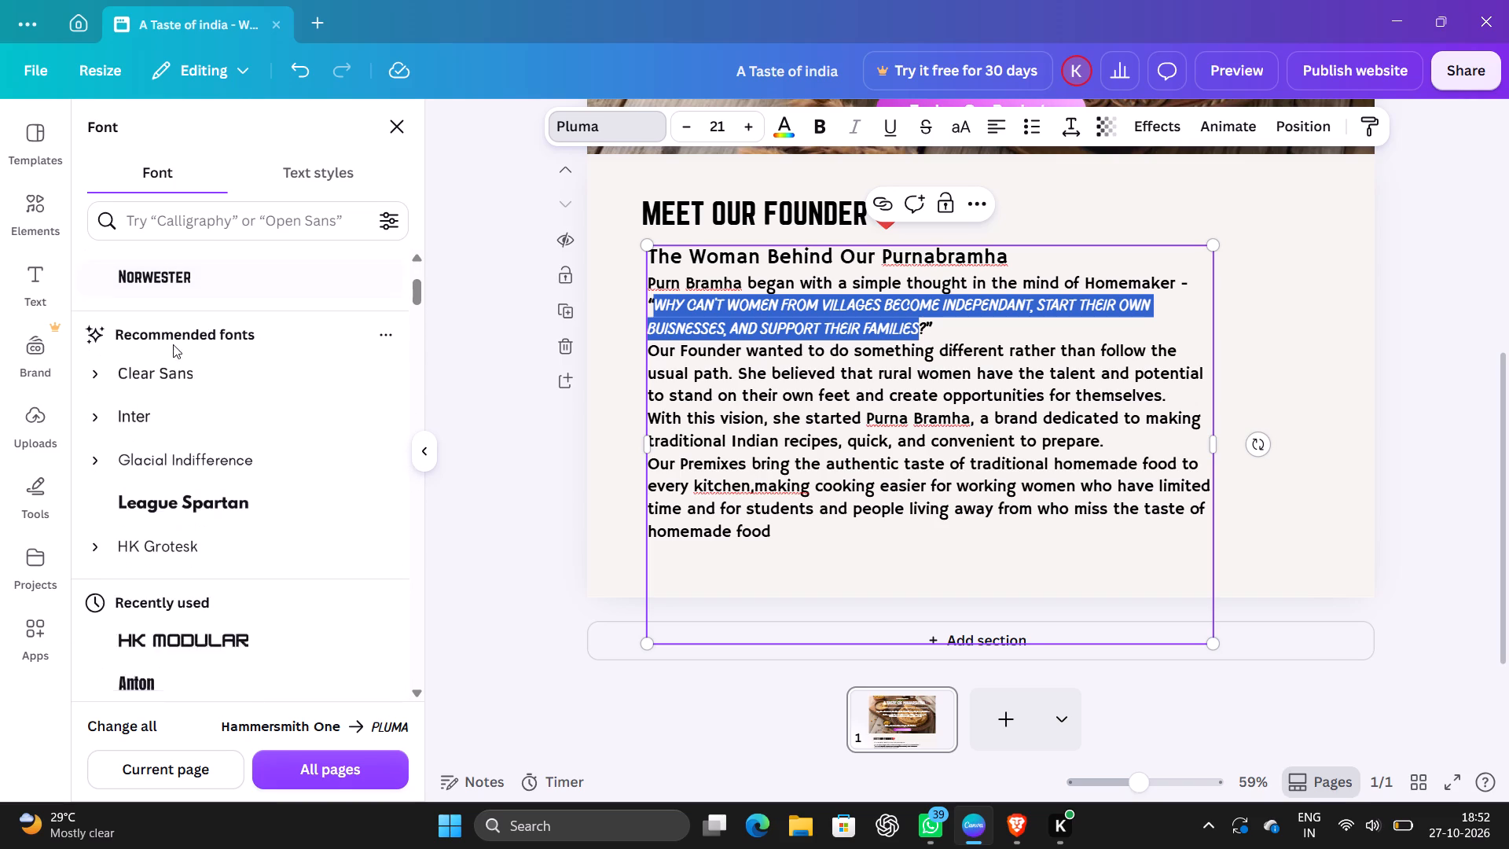
pyautogui.scroll(-6, 173, 344)
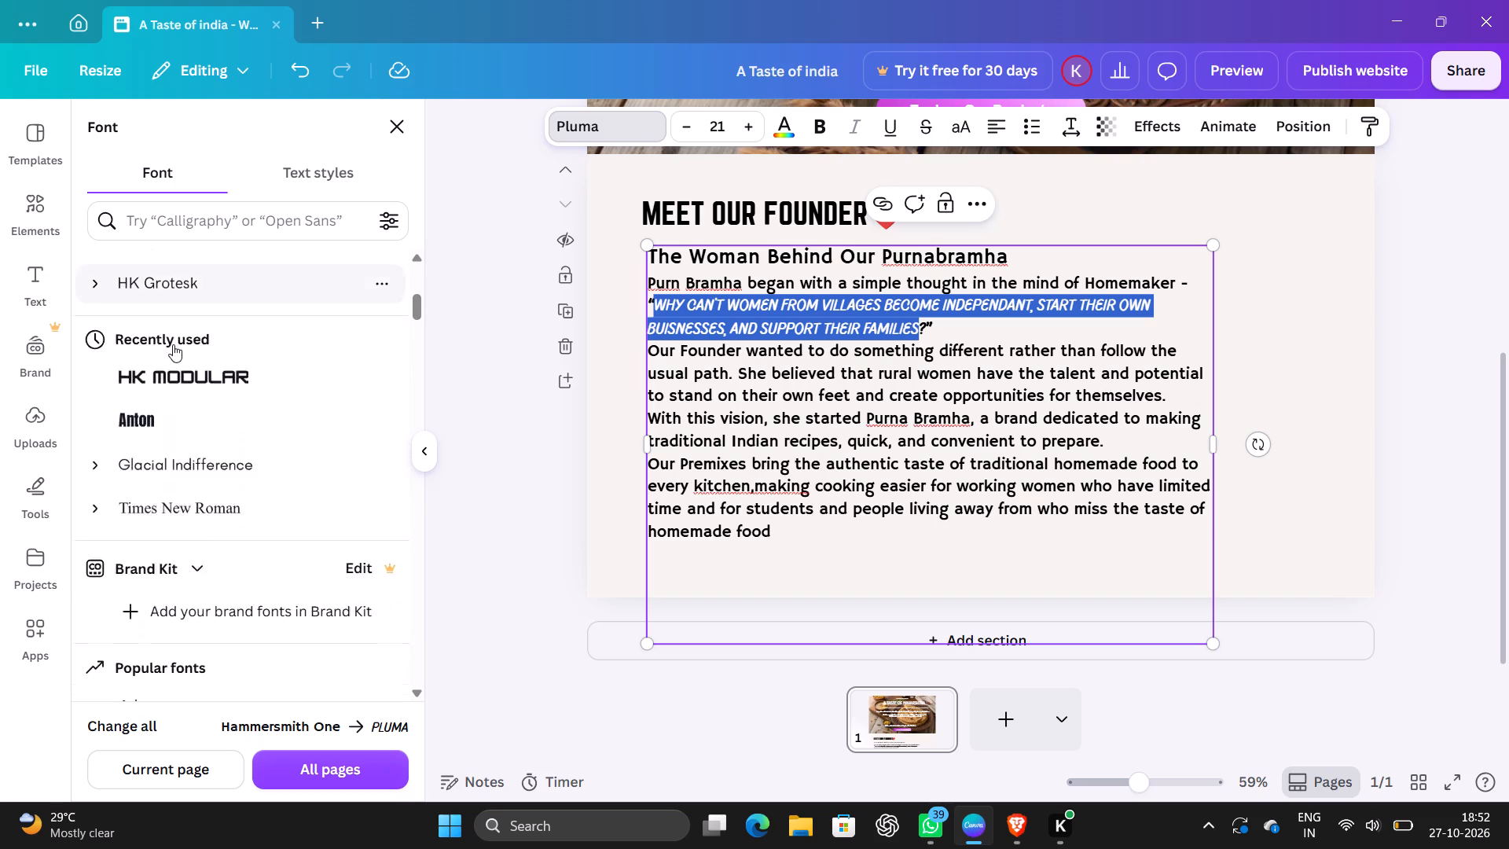
pyautogui.scroll(-4, 173, 344)
pyautogui.hscroll(2, 173, 344)
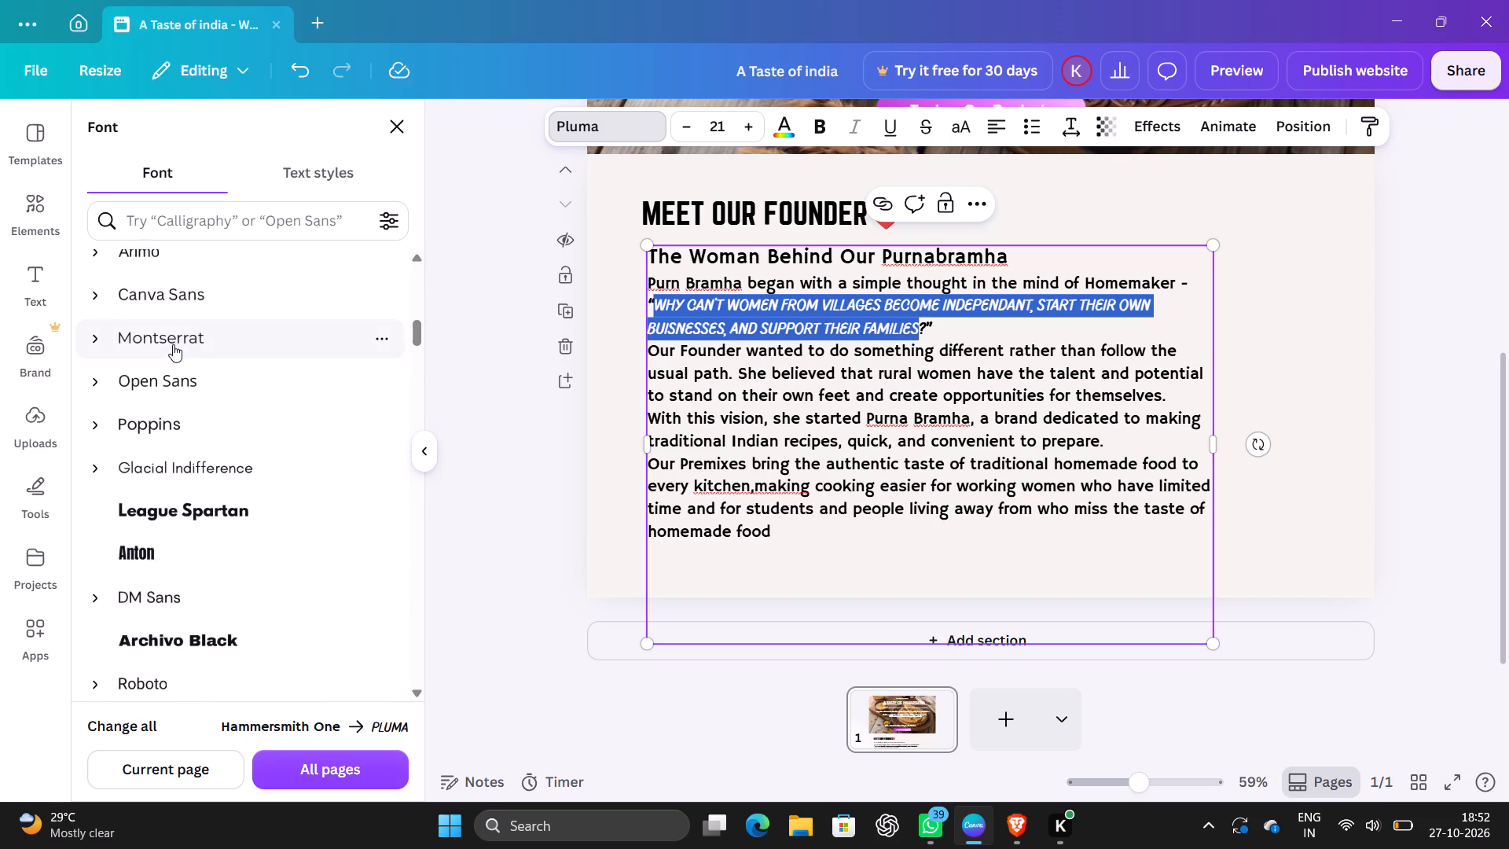
pyautogui.scroll(-3, 173, 344)
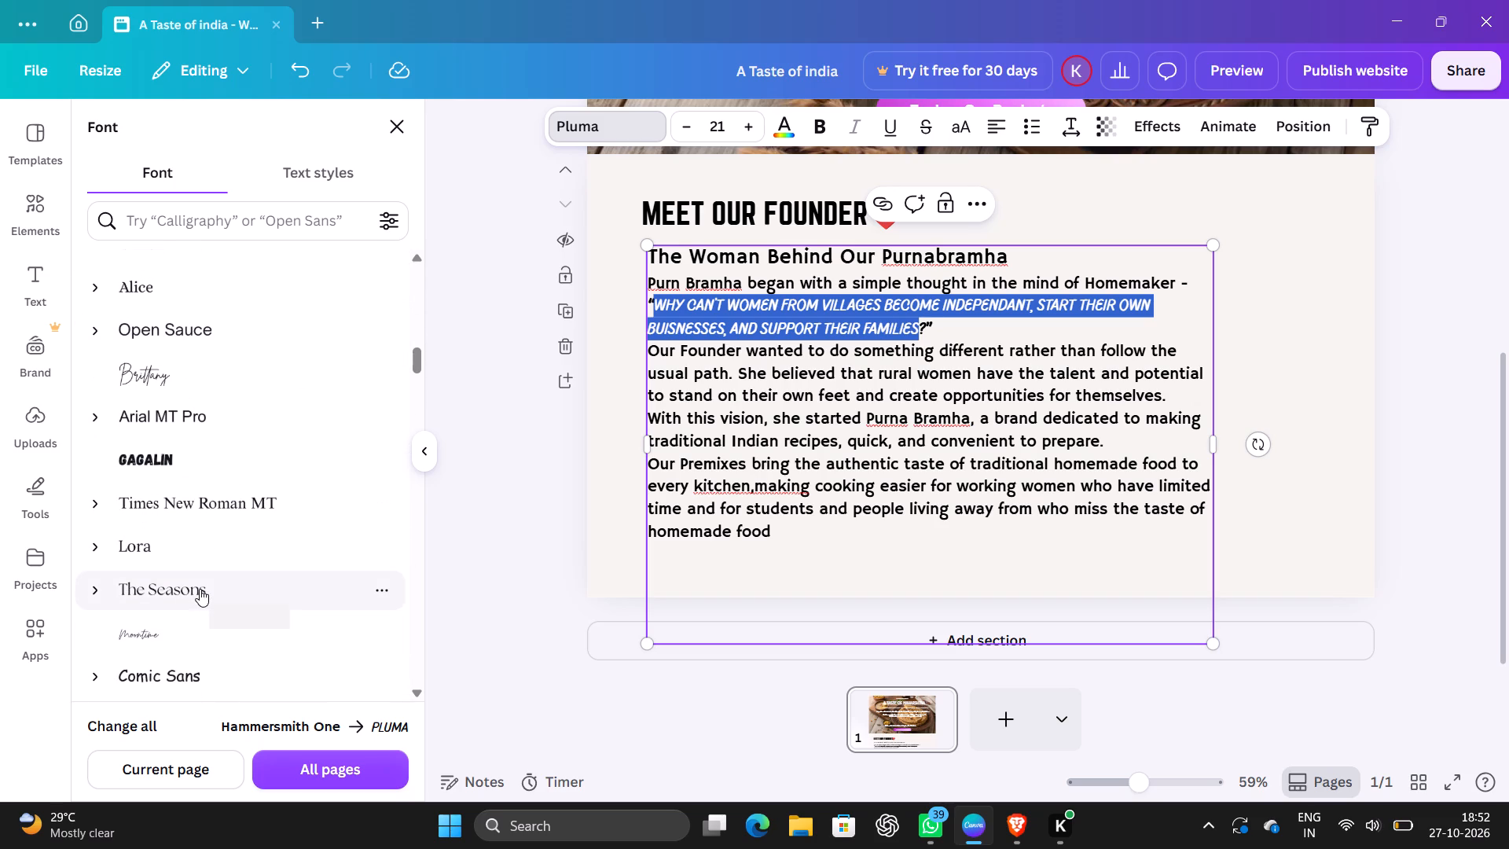
pyautogui.click(599, 341)
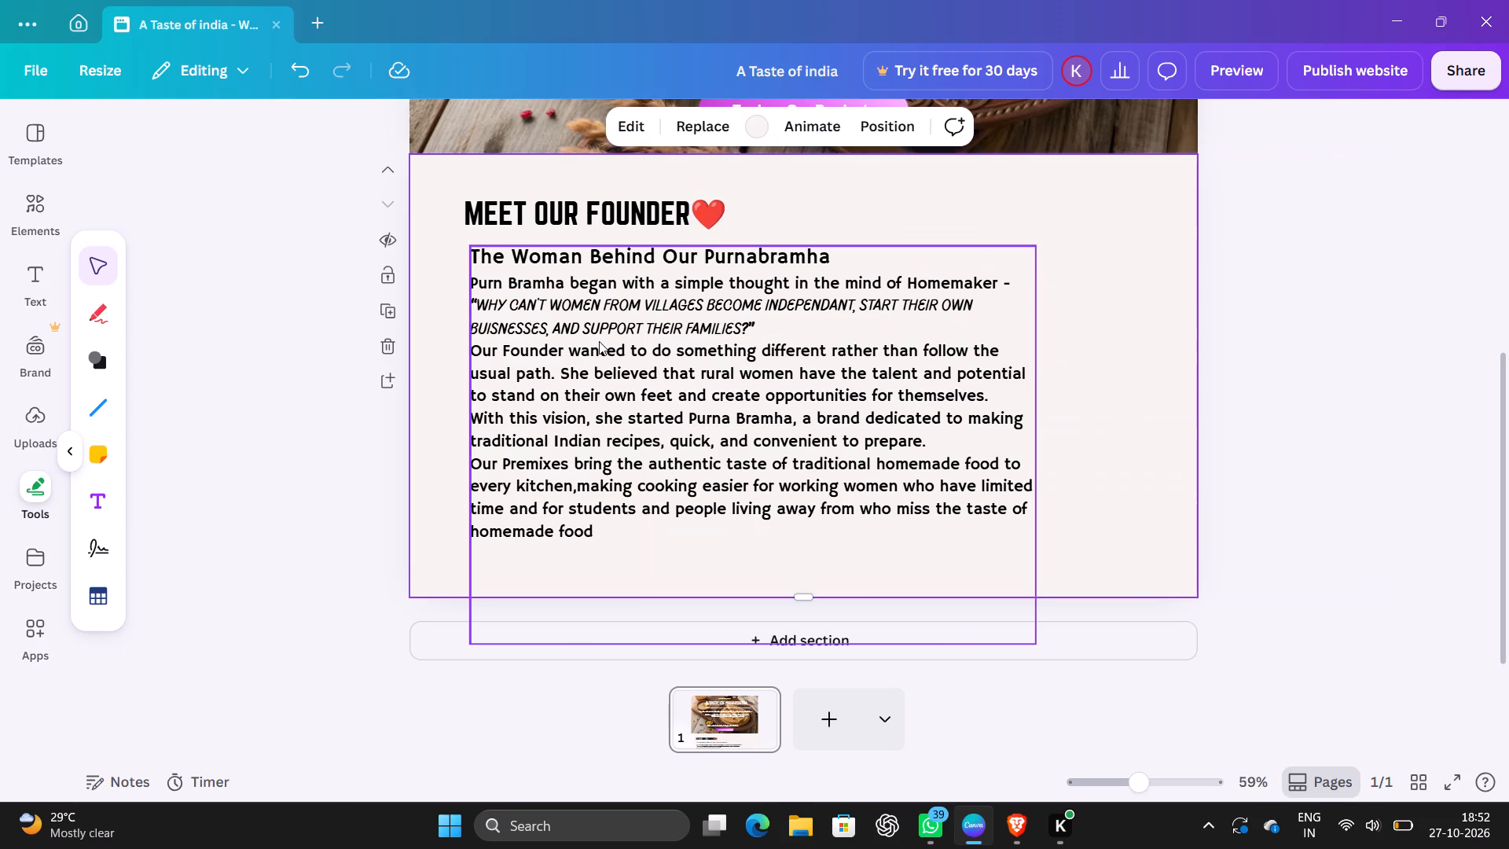
# Set the three paragraphs from "Our Founder wanted" to "homemade food" in Times New Roman with bold turned off.
pyautogui.tripleClick(475, 347)
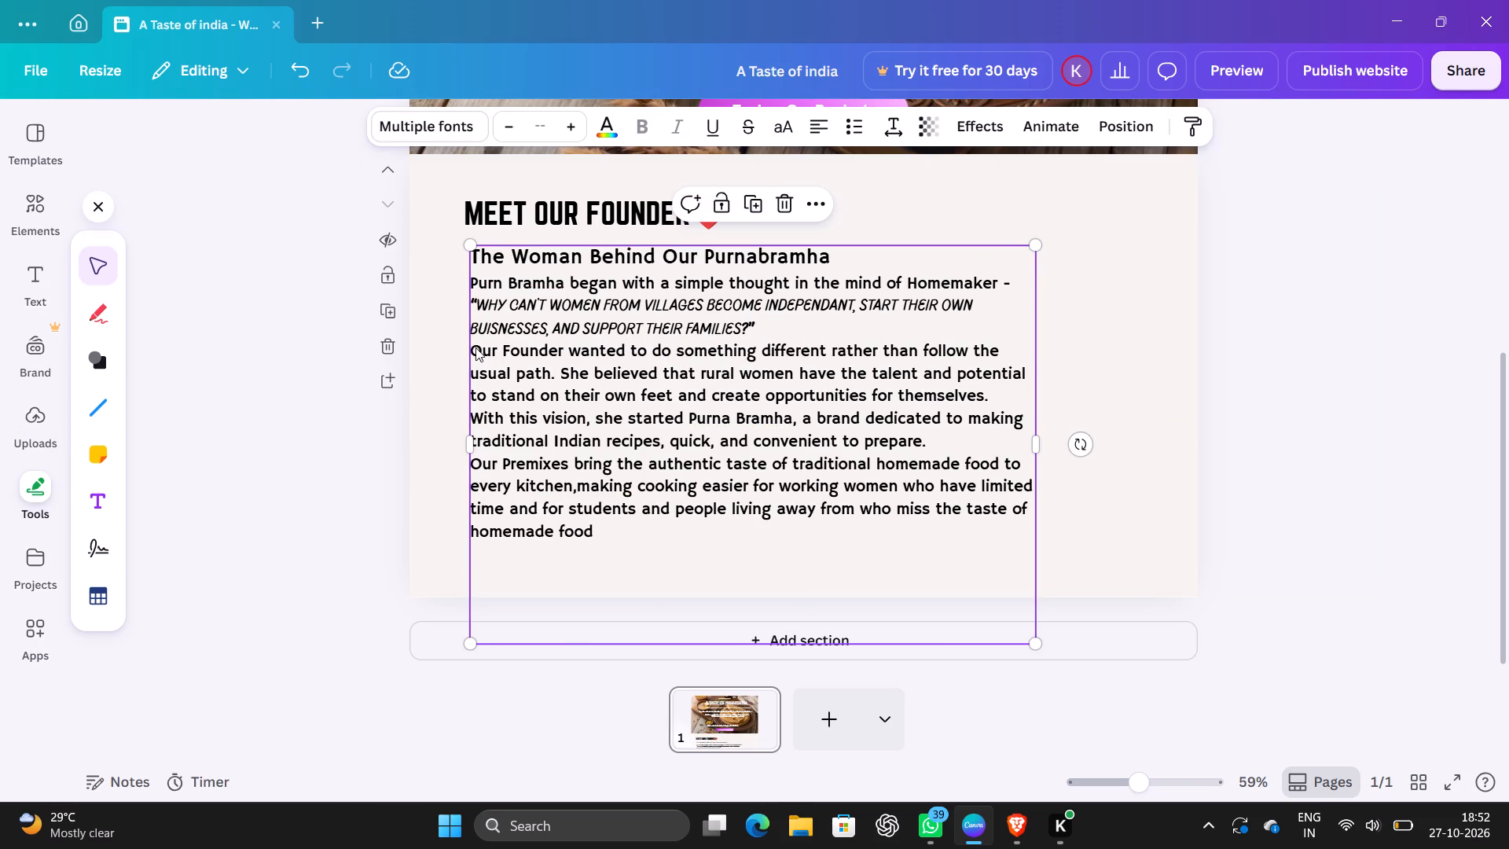
pyautogui.click(475, 347)
pyautogui.doubleClick(475, 347)
pyautogui.moveTo(475, 347); pyautogui.dragTo(696, 546)
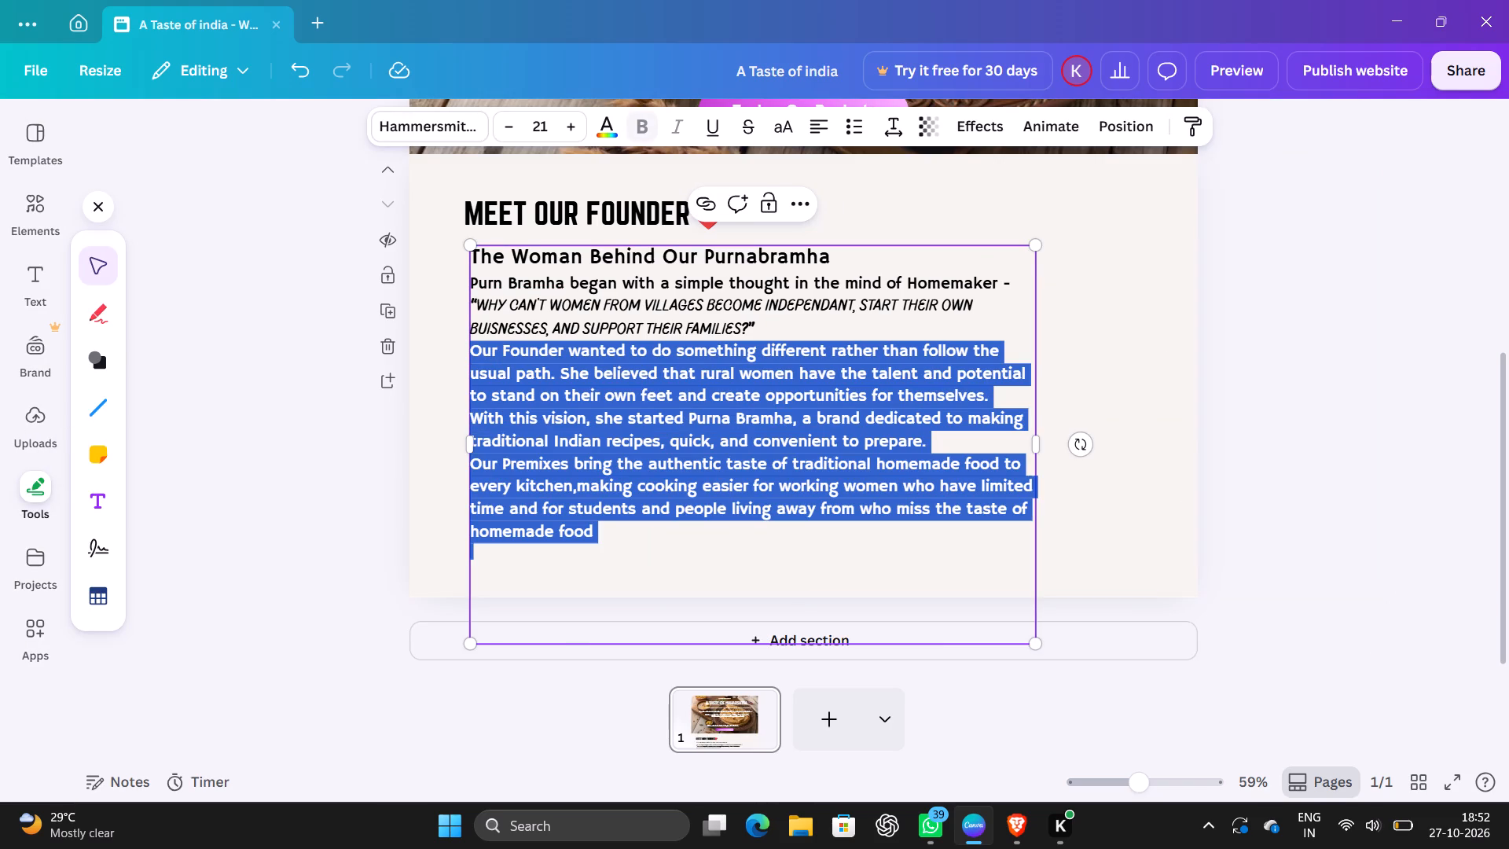
pyautogui.moveTo(696, 546); pyautogui.dragTo(581, 532)
pyautogui.click(429, 120)
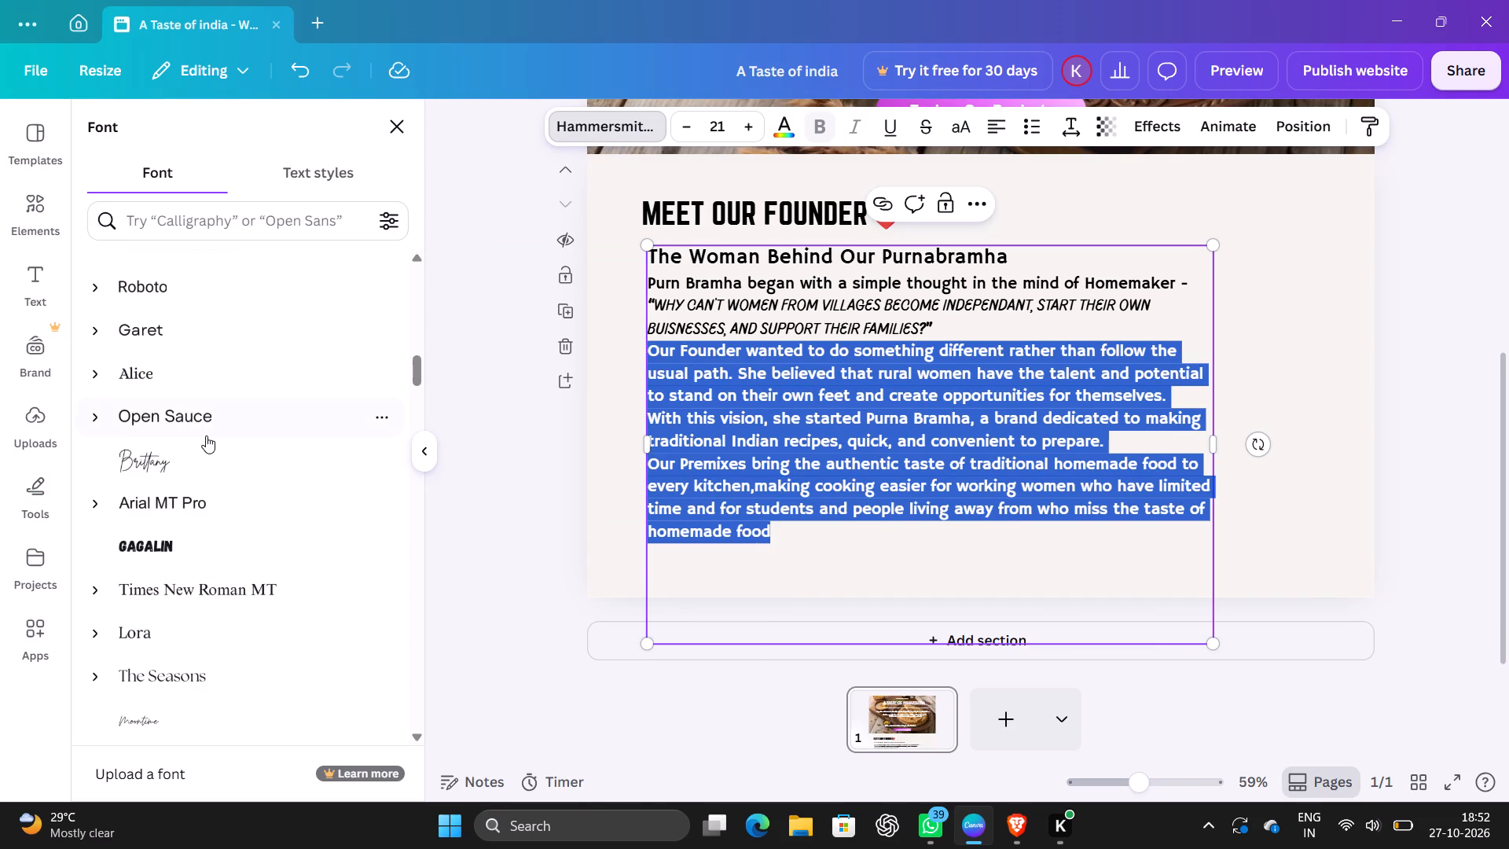
pyautogui.scroll(11, 206, 436)
pyautogui.scroll(-1, 193, 673)
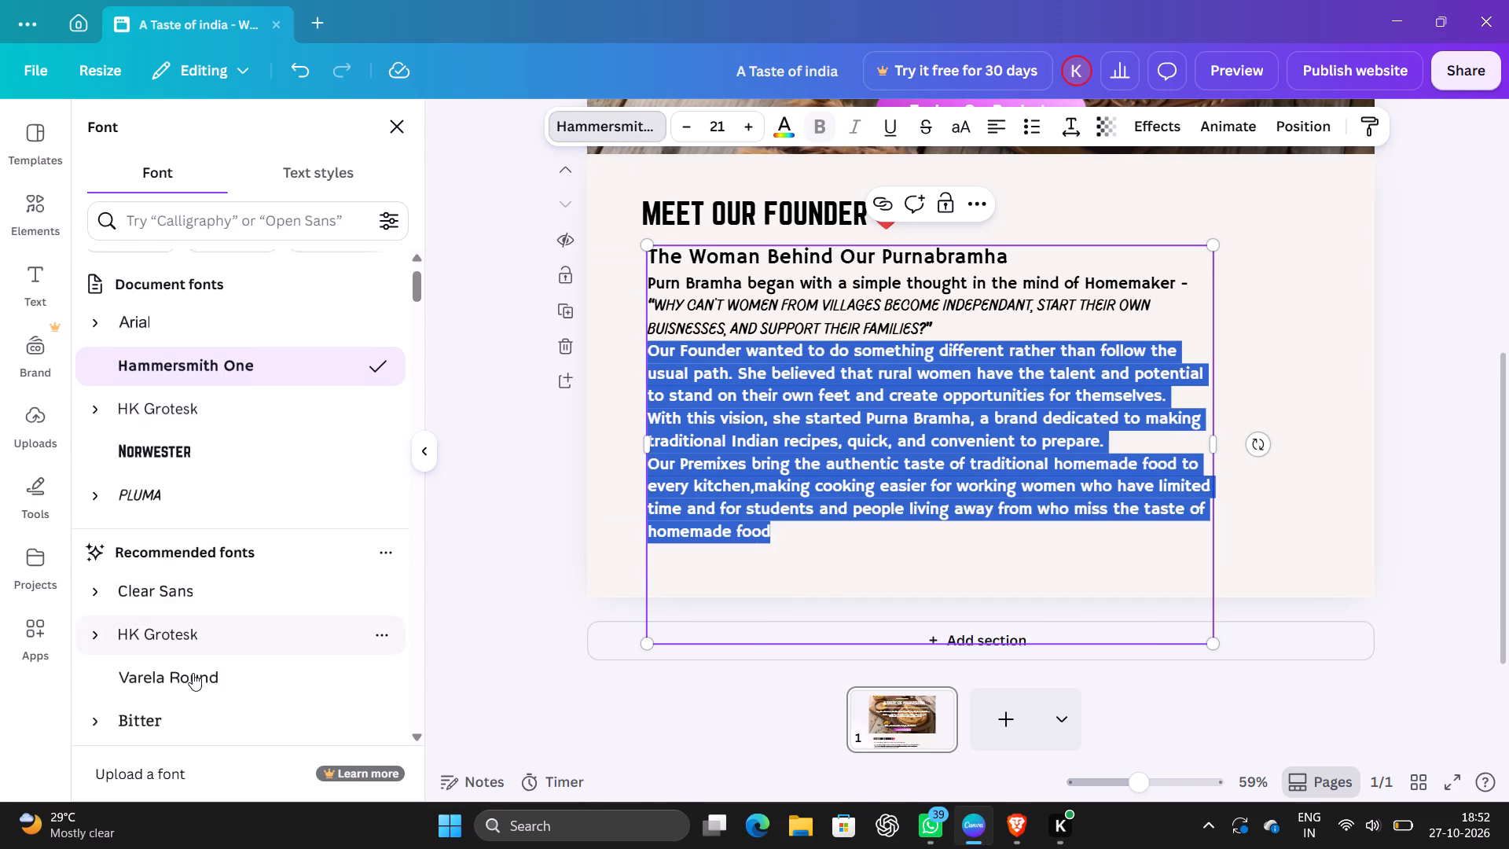
pyautogui.scroll(-4, 193, 673)
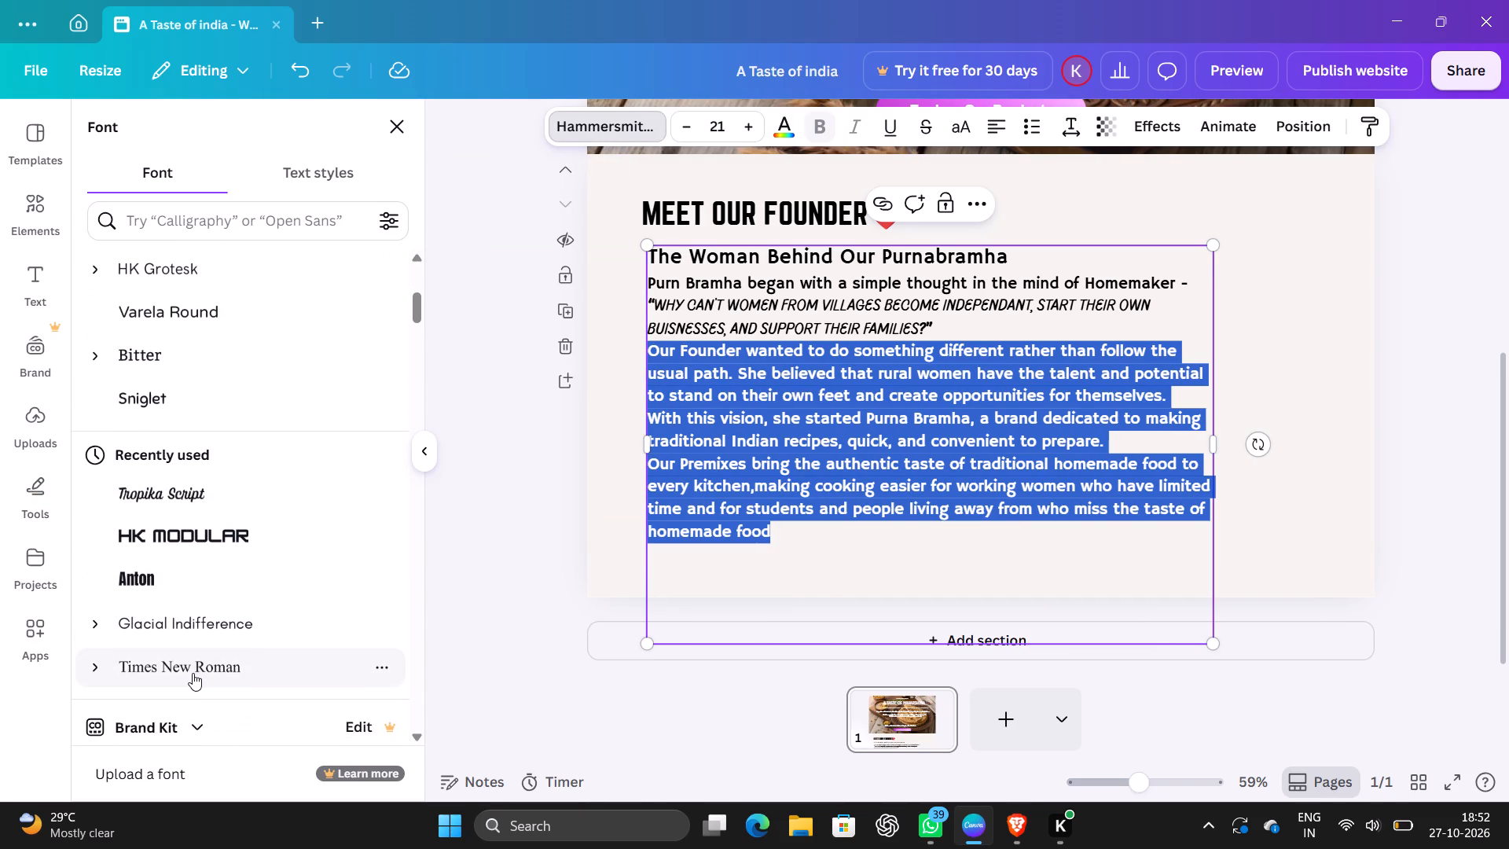
pyautogui.click(193, 673)
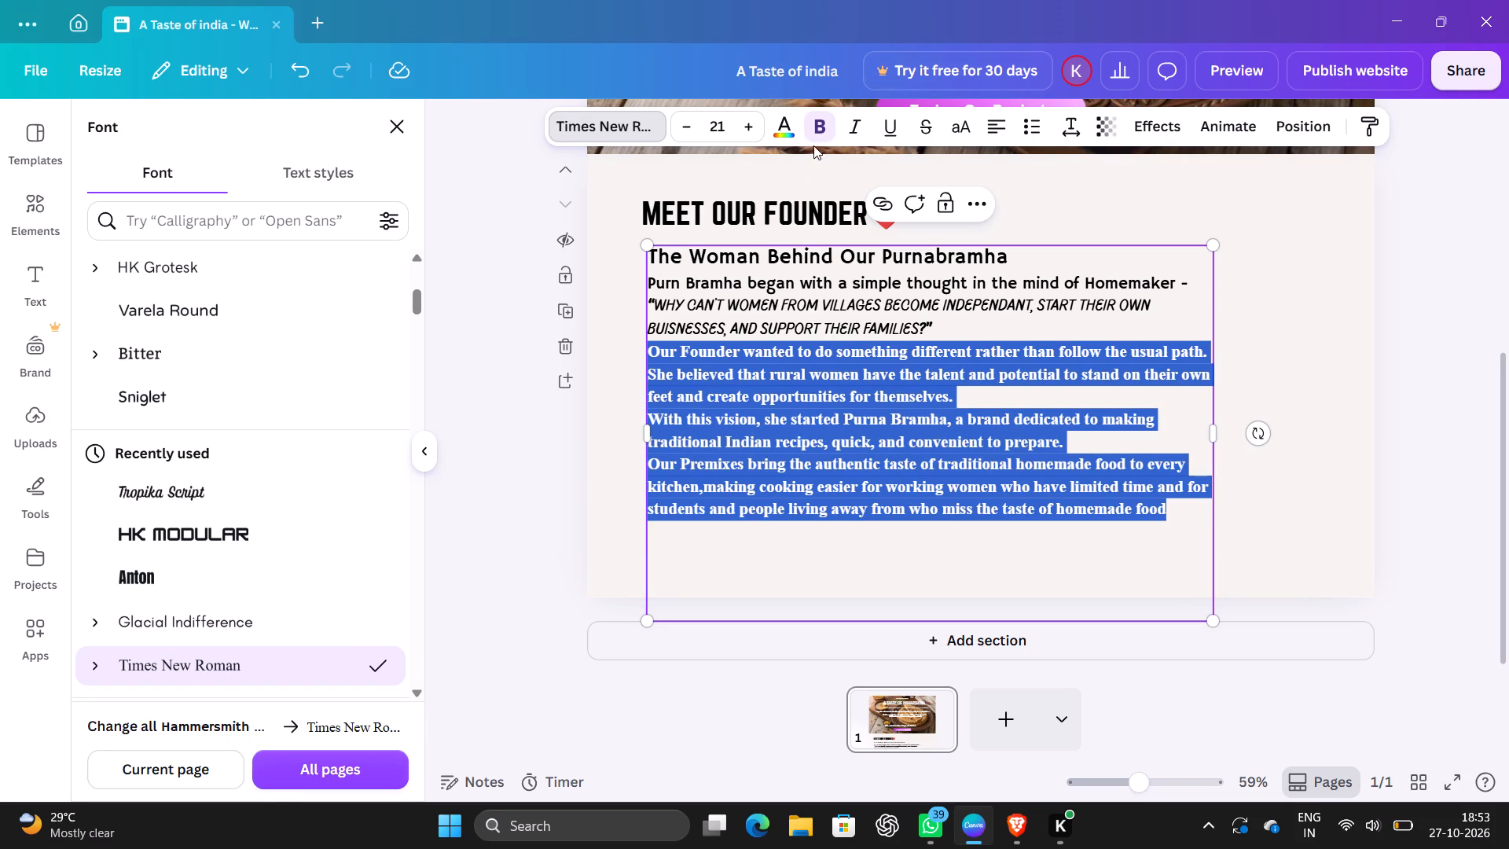
pyautogui.click(820, 127)
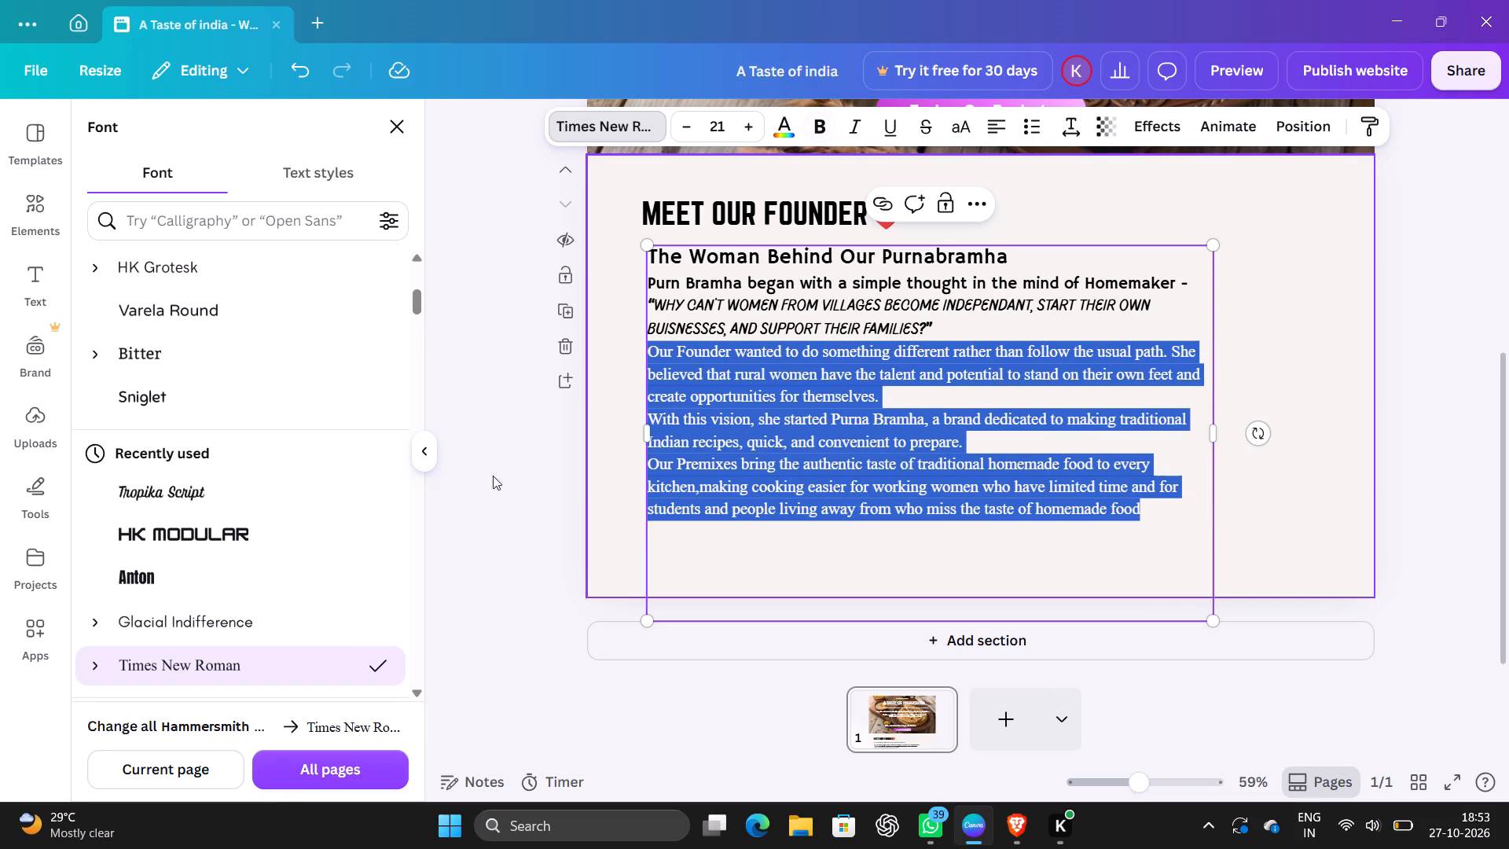
pyautogui.click(506, 472)
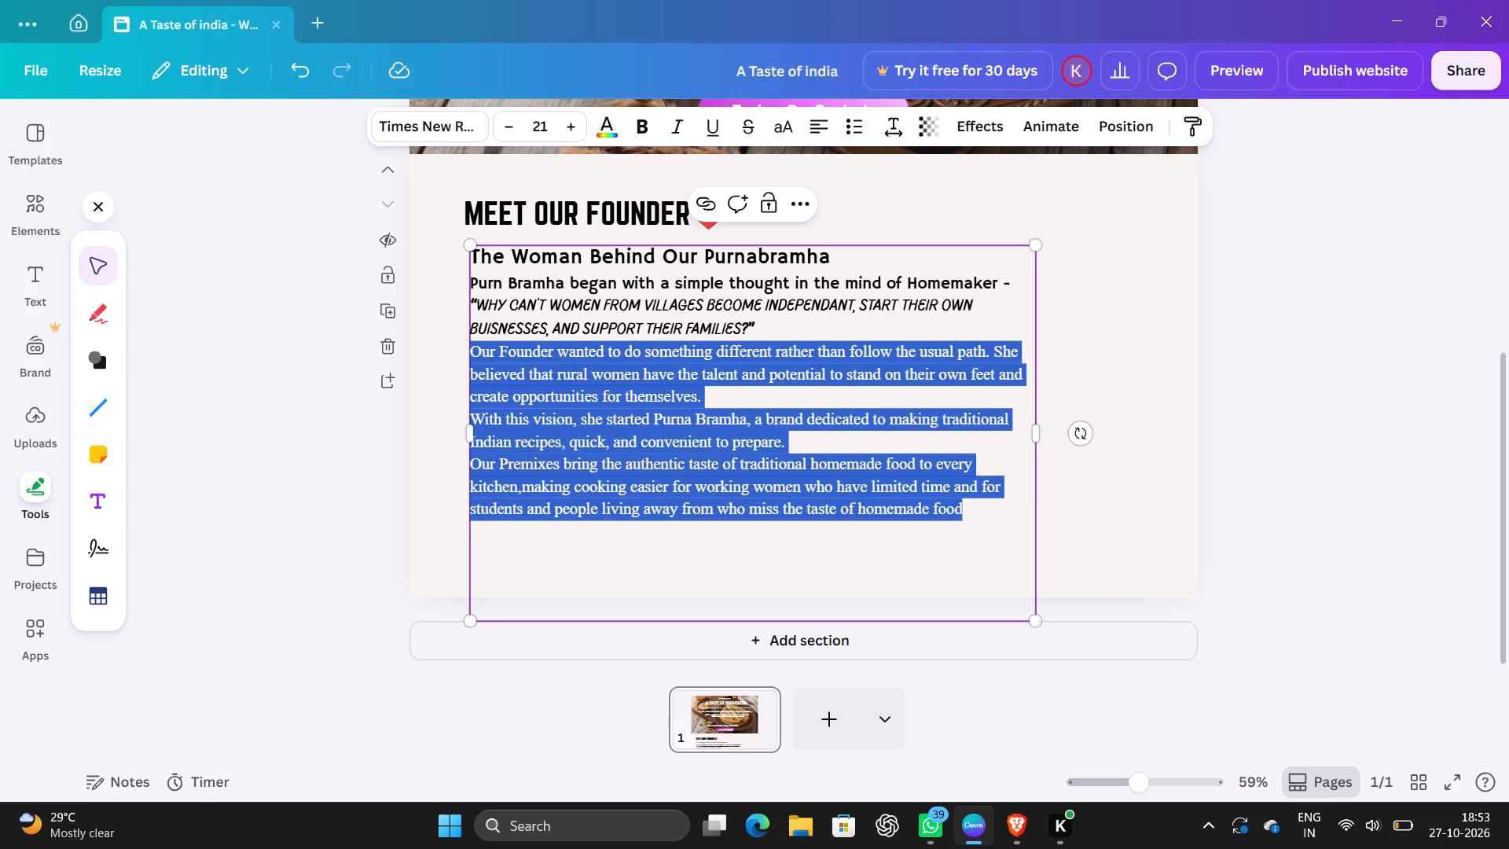
# Change the font of the line "Purn Bramha began with a simple thought in the mind of Homemaker" to Times New Roman.
pyautogui.click(475, 281)
pyautogui.moveTo(475, 281); pyautogui.dragTo(938, 282)
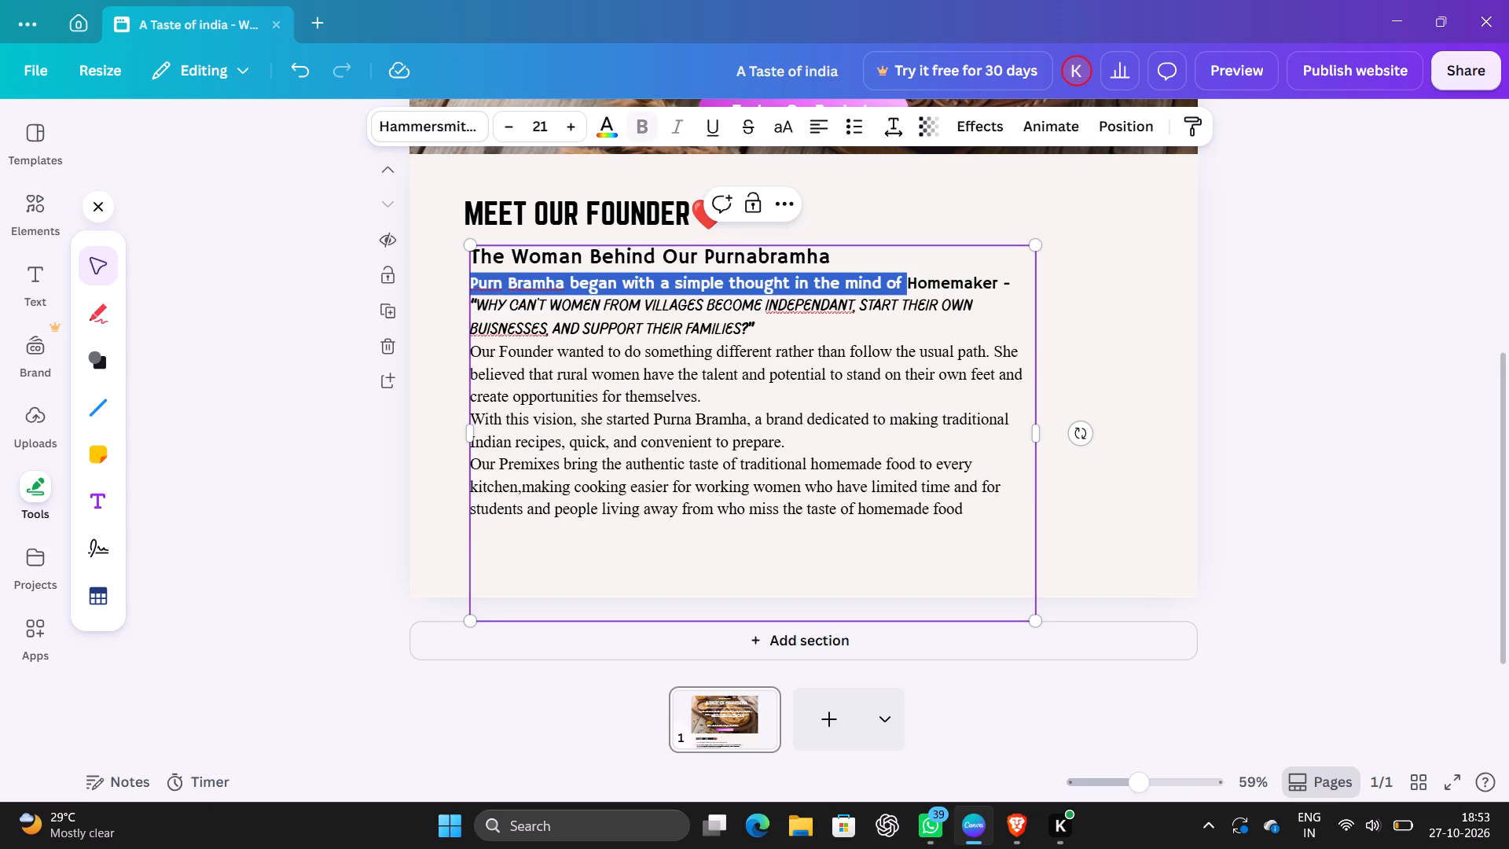
pyautogui.moveTo(938, 282); pyautogui.dragTo(975, 285)
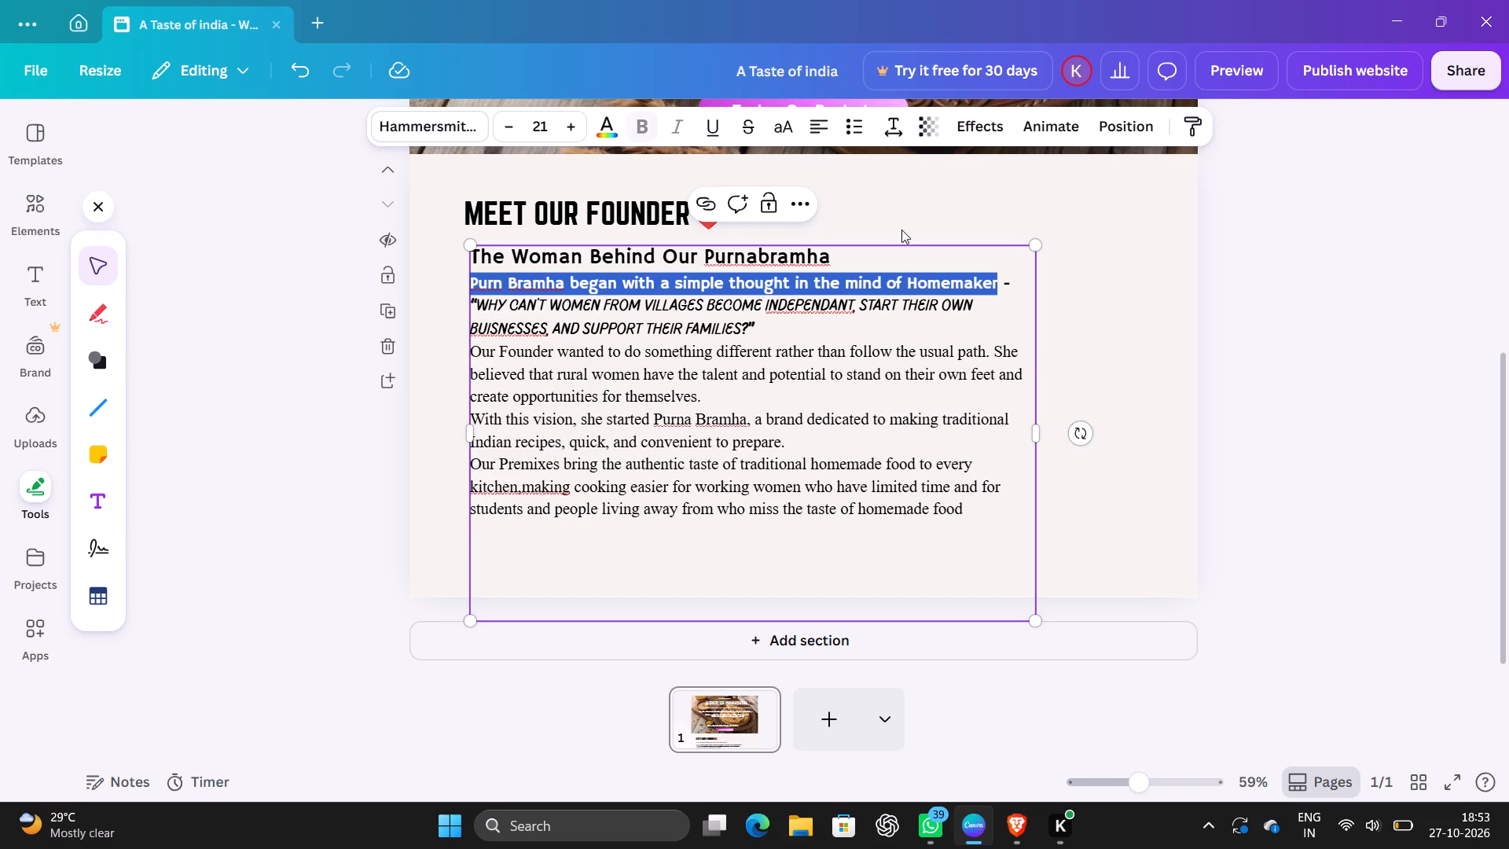
pyautogui.click(413, 134)
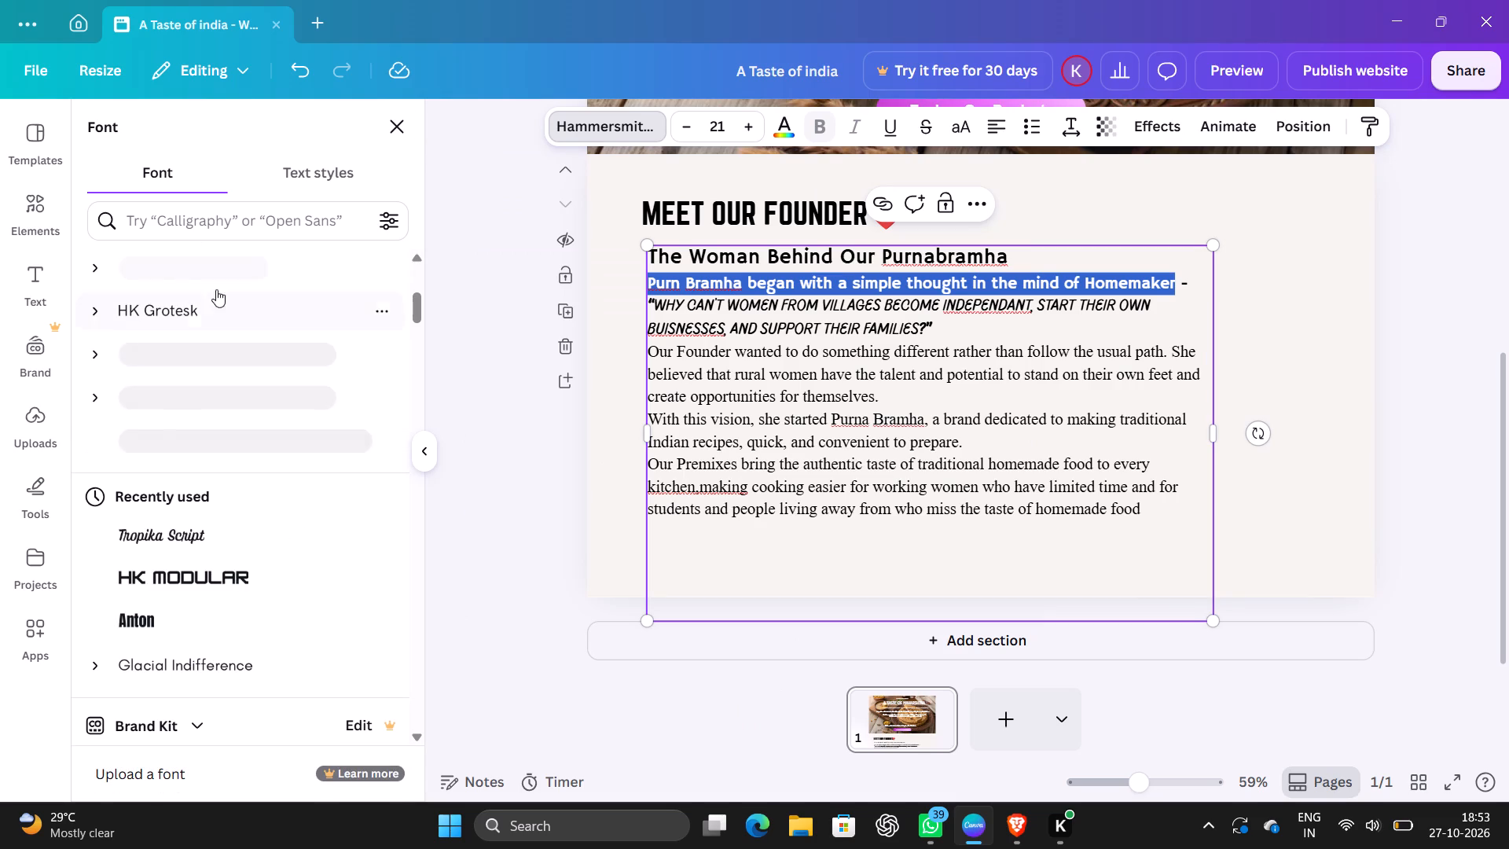
pyautogui.scroll(-3, 189, 366)
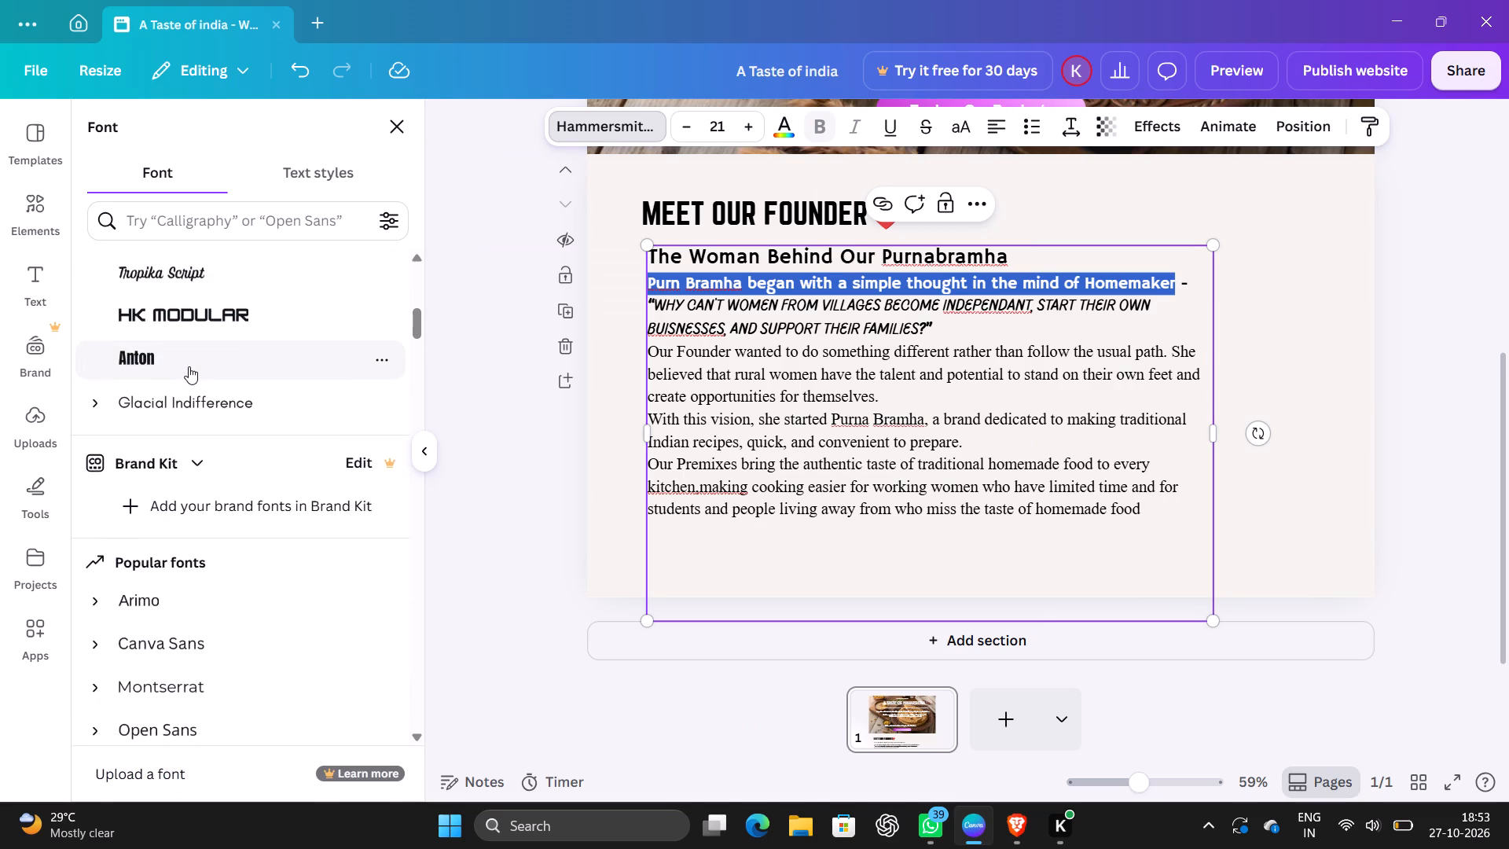
pyautogui.scroll(-5, 189, 366)
pyautogui.scroll(1, 189, 366)
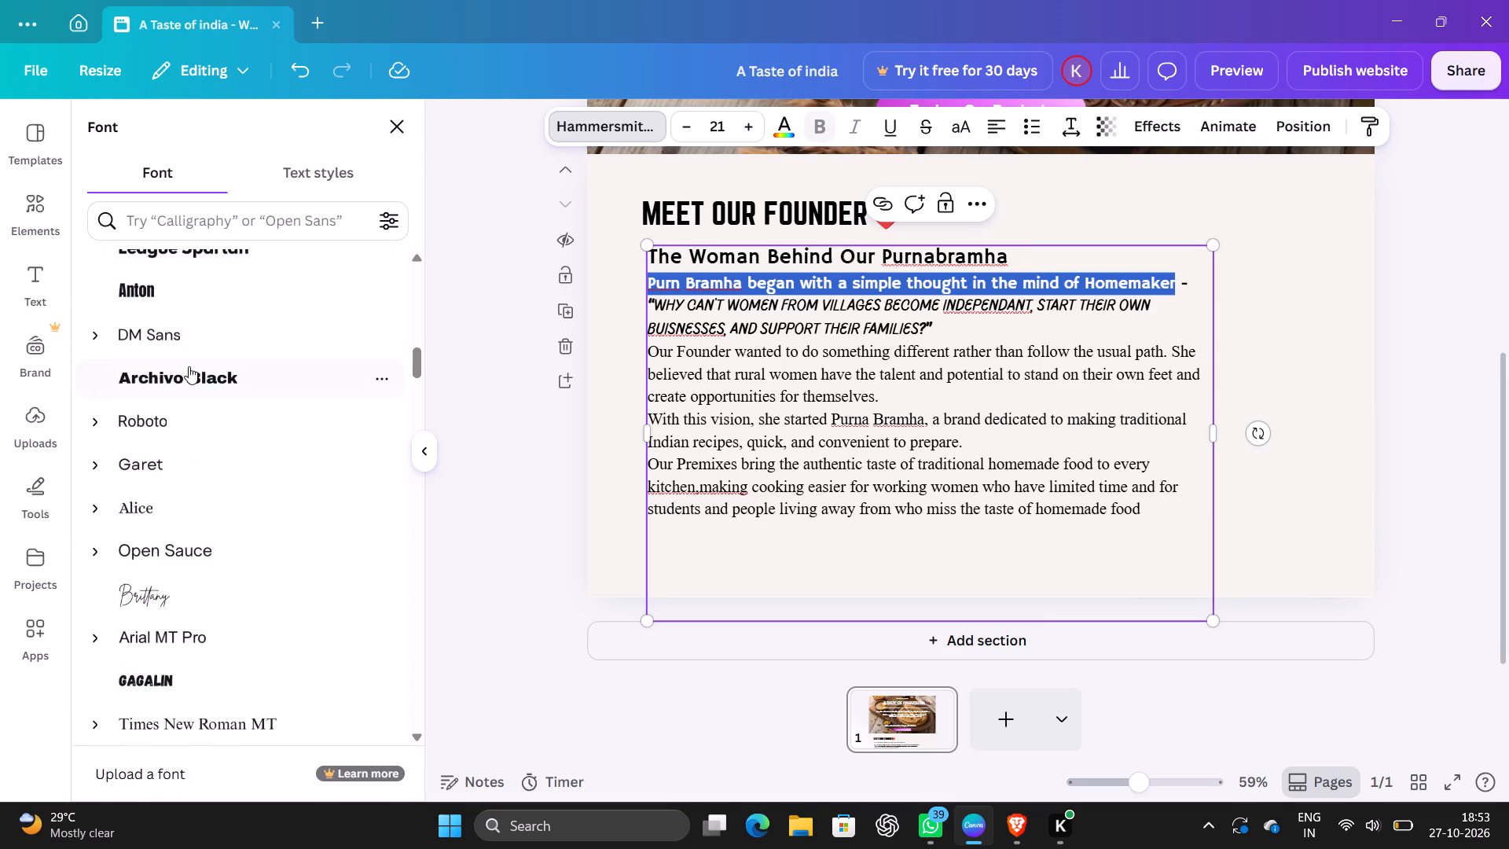
pyautogui.scroll(1, 189, 366)
pyautogui.scroll(-4, 189, 366)
pyautogui.scroll(3, 189, 366)
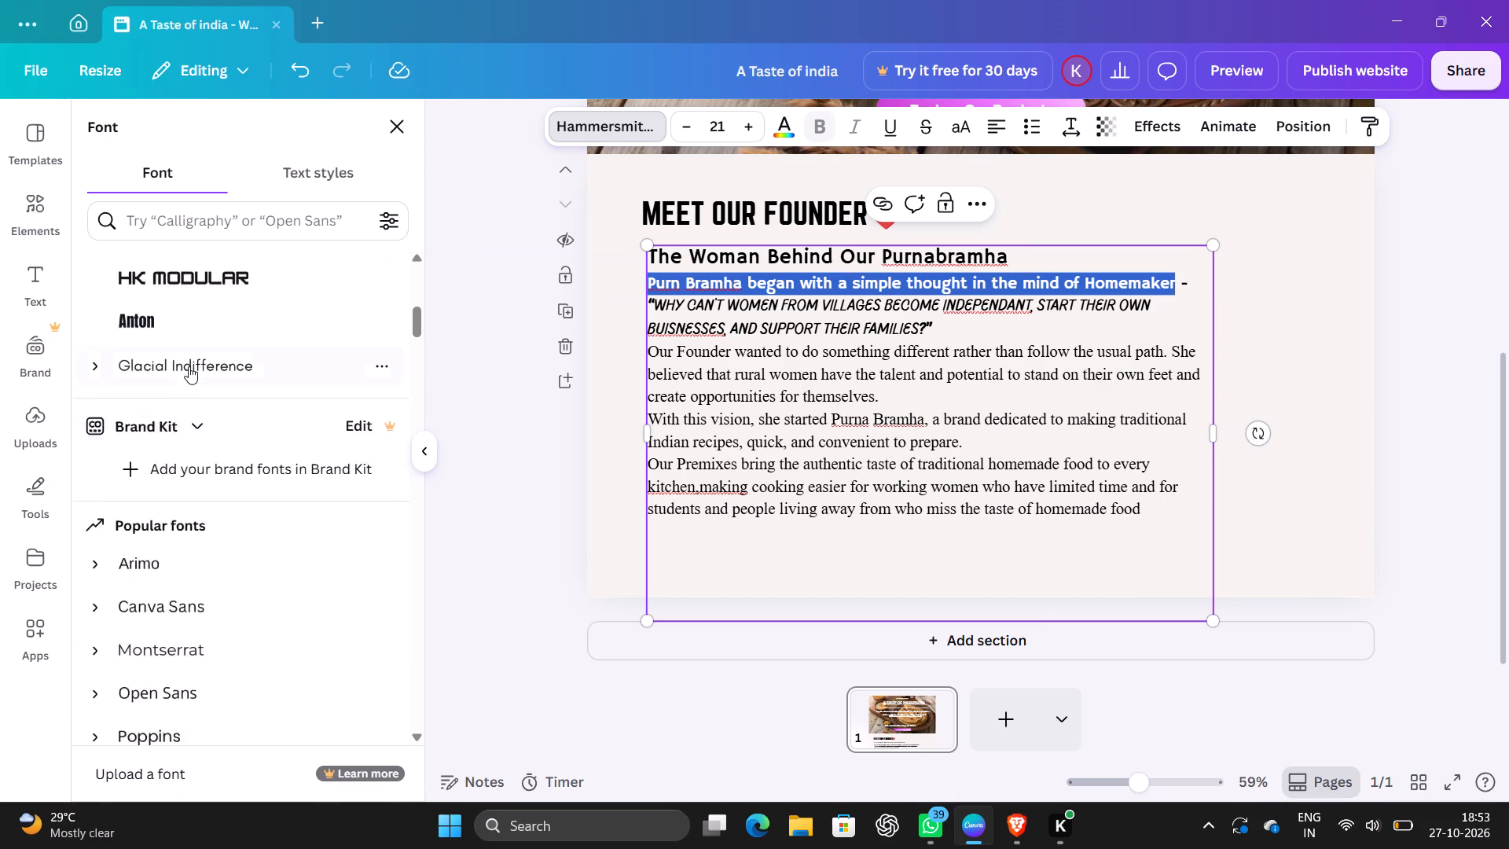
pyautogui.scroll(5, 189, 366)
pyautogui.click(167, 454)
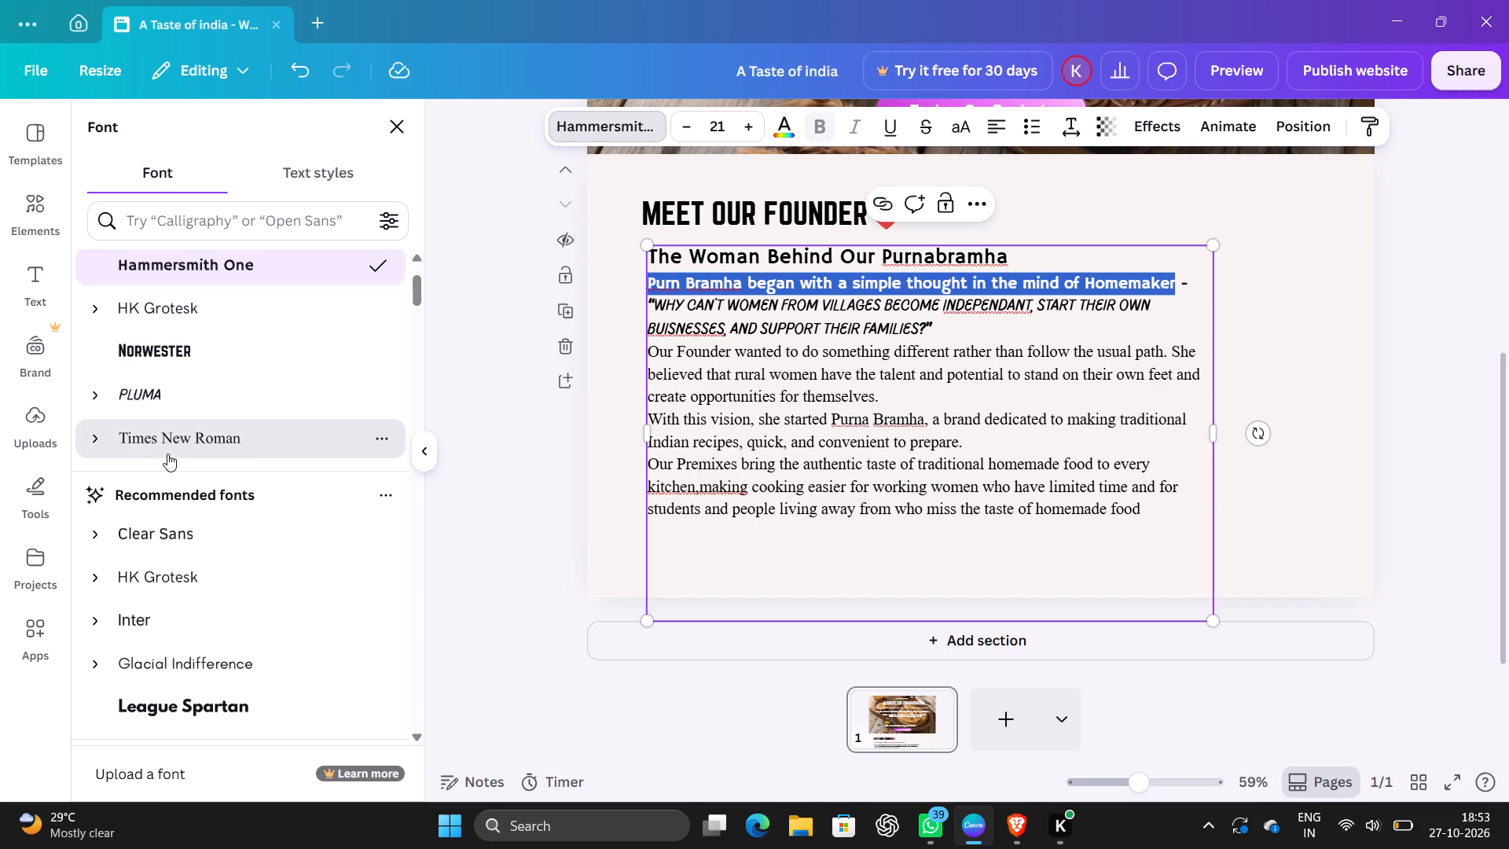
pyautogui.click(517, 440)
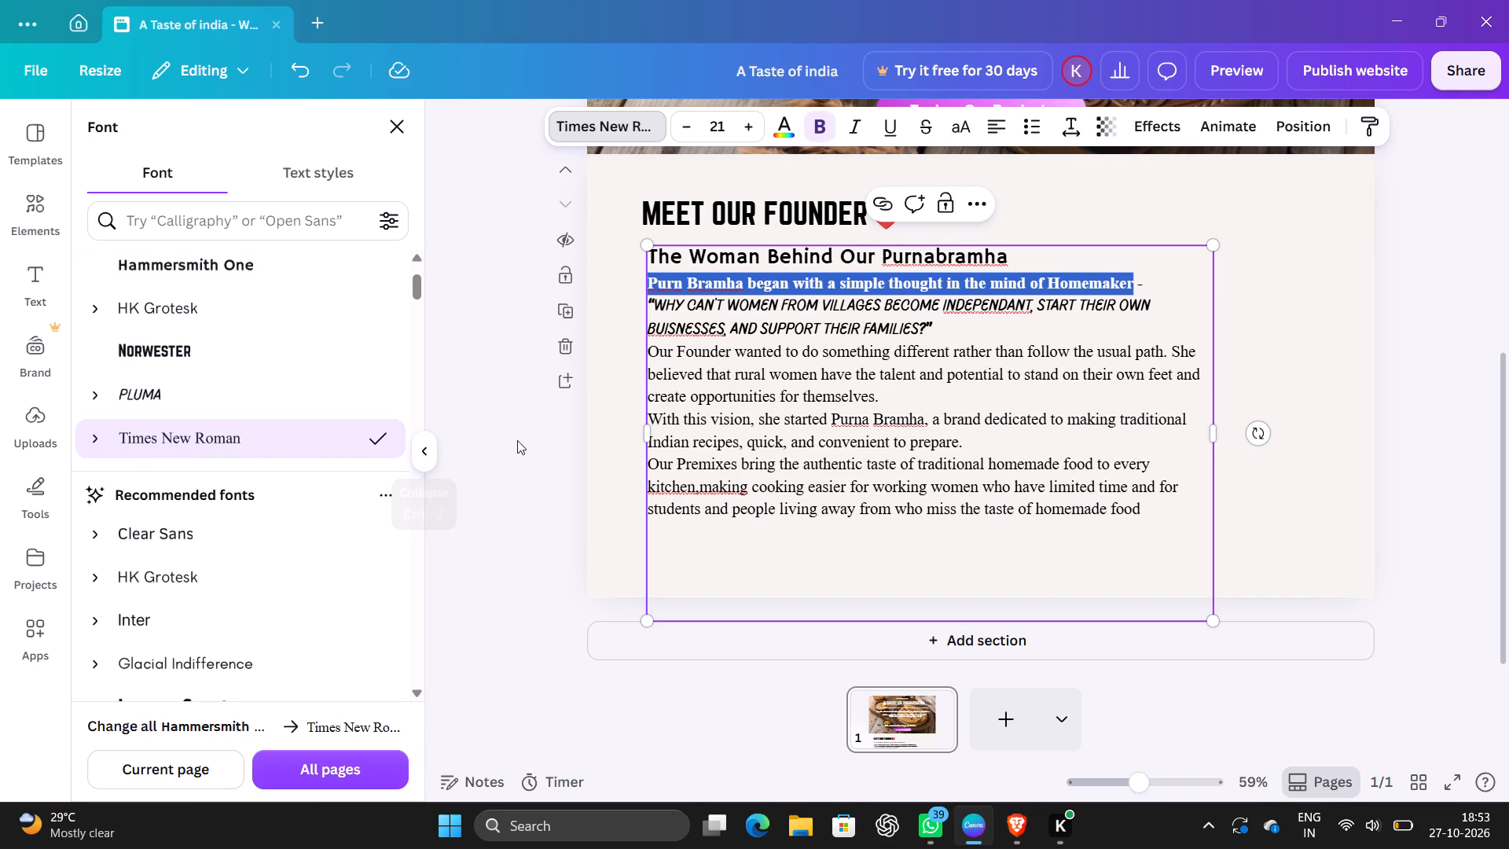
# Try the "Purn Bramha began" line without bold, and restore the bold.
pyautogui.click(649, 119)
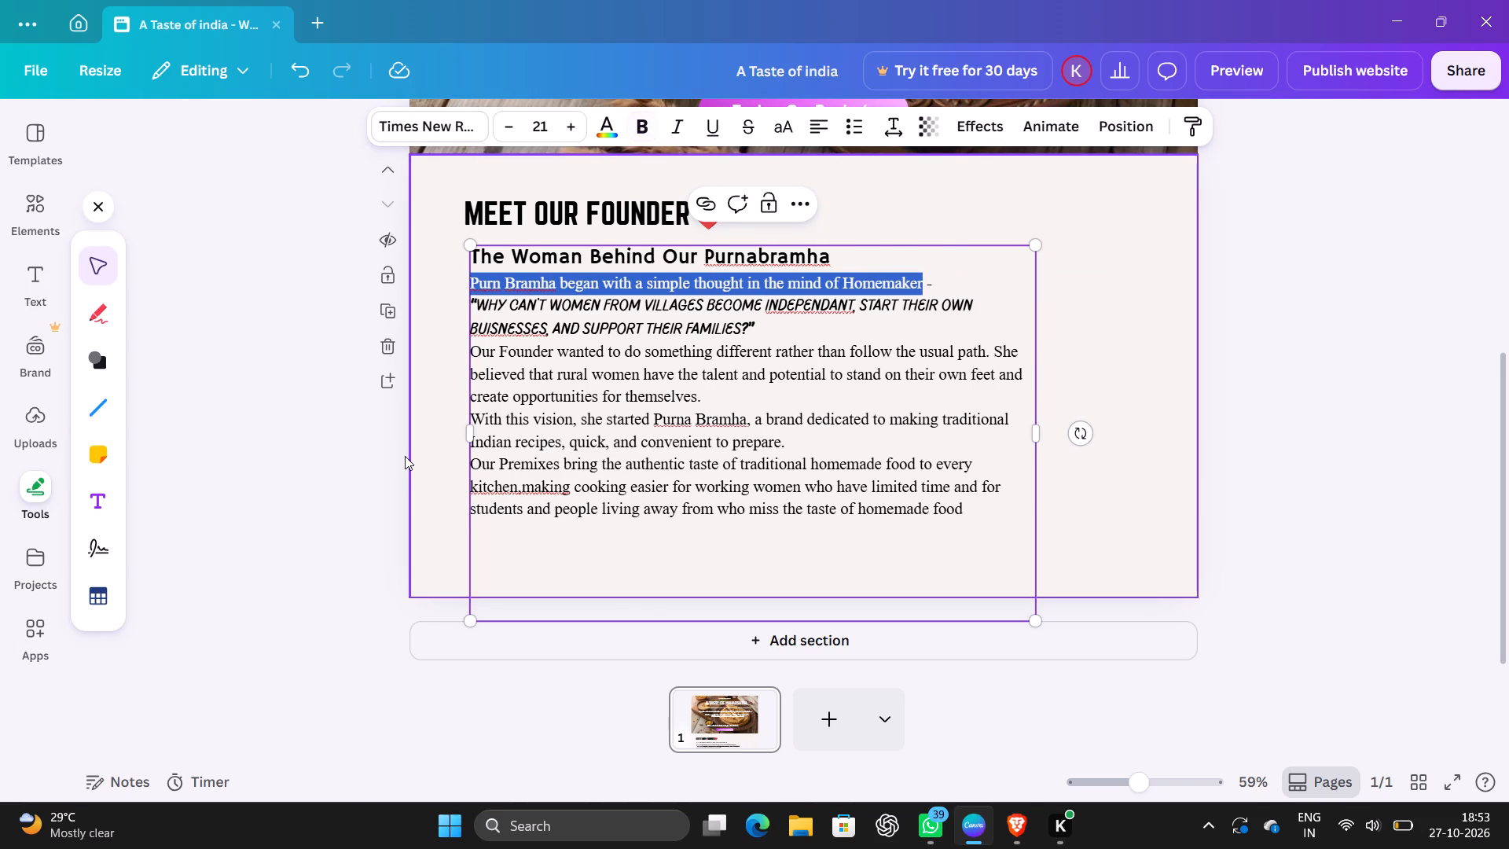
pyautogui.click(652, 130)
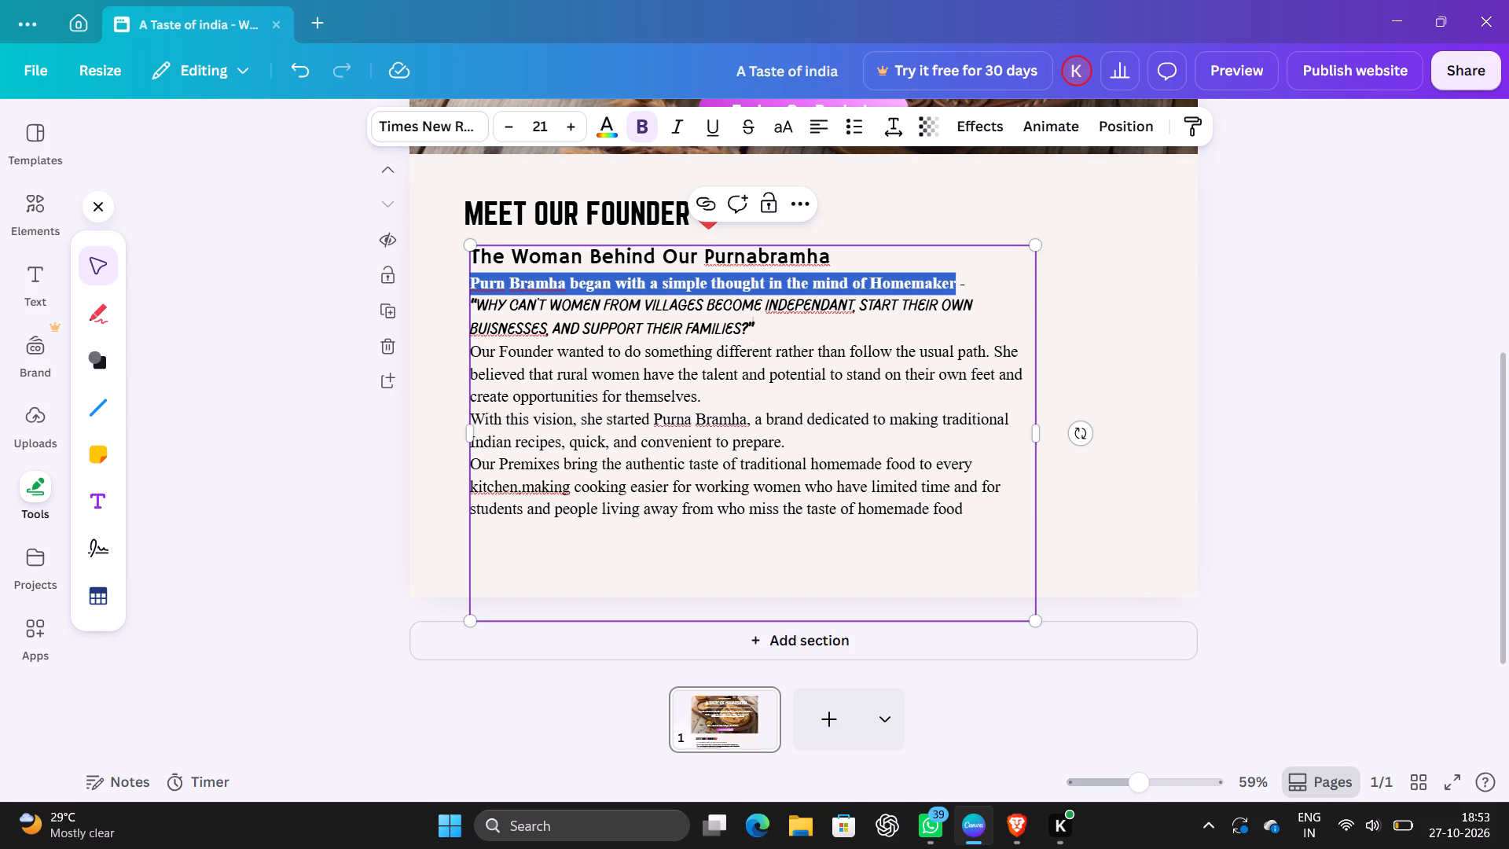
# Try Tropika Script on the founder's quote "Why can't women from villages", and settle on Comic Sans.
pyautogui.click(789, 327)
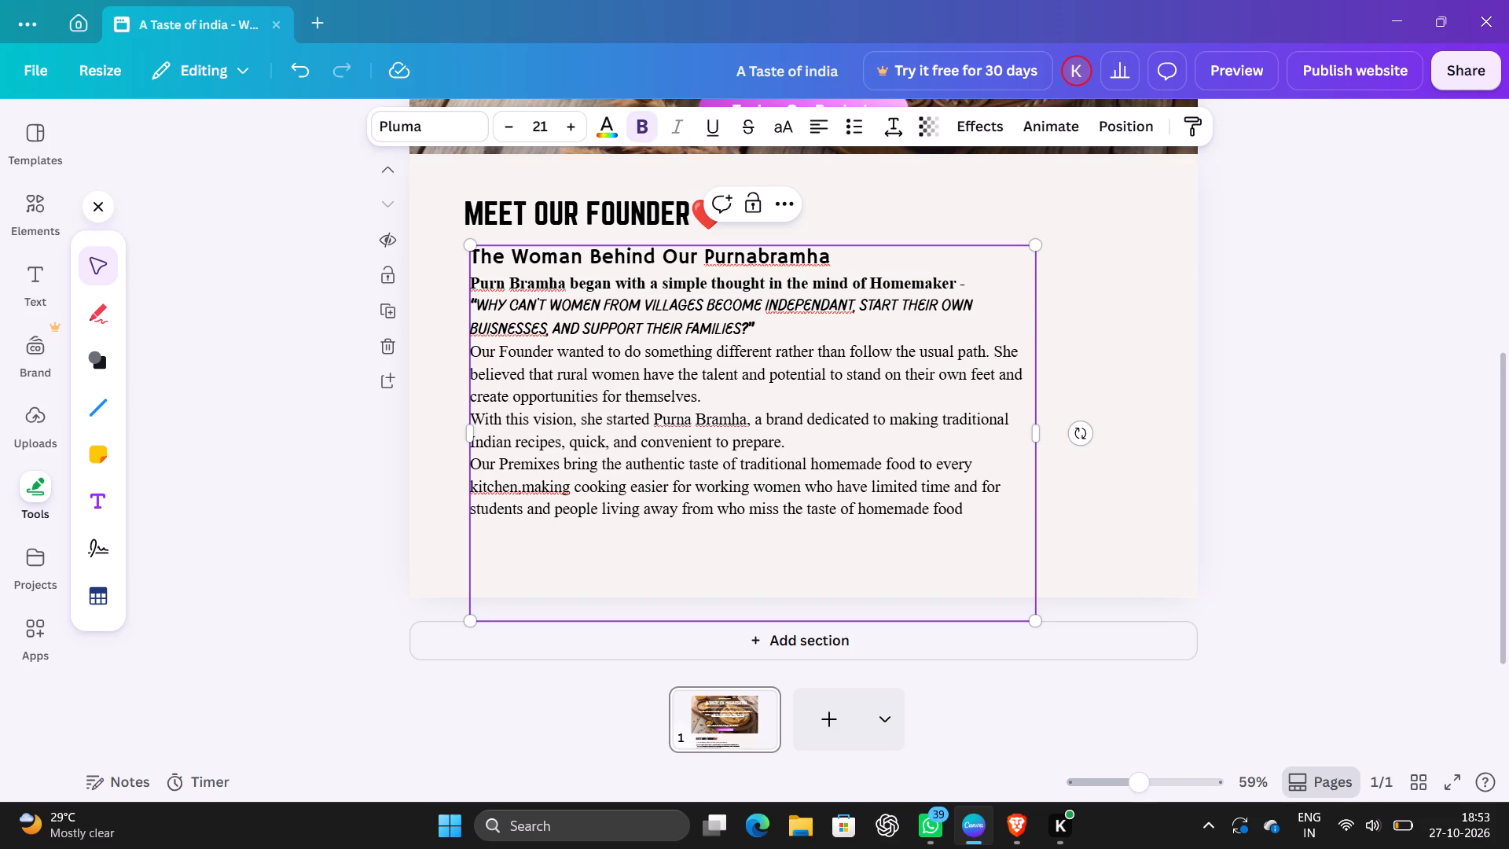
pyautogui.doubleClick(476, 307)
pyautogui.moveTo(476, 307); pyautogui.dragTo(505, 319)
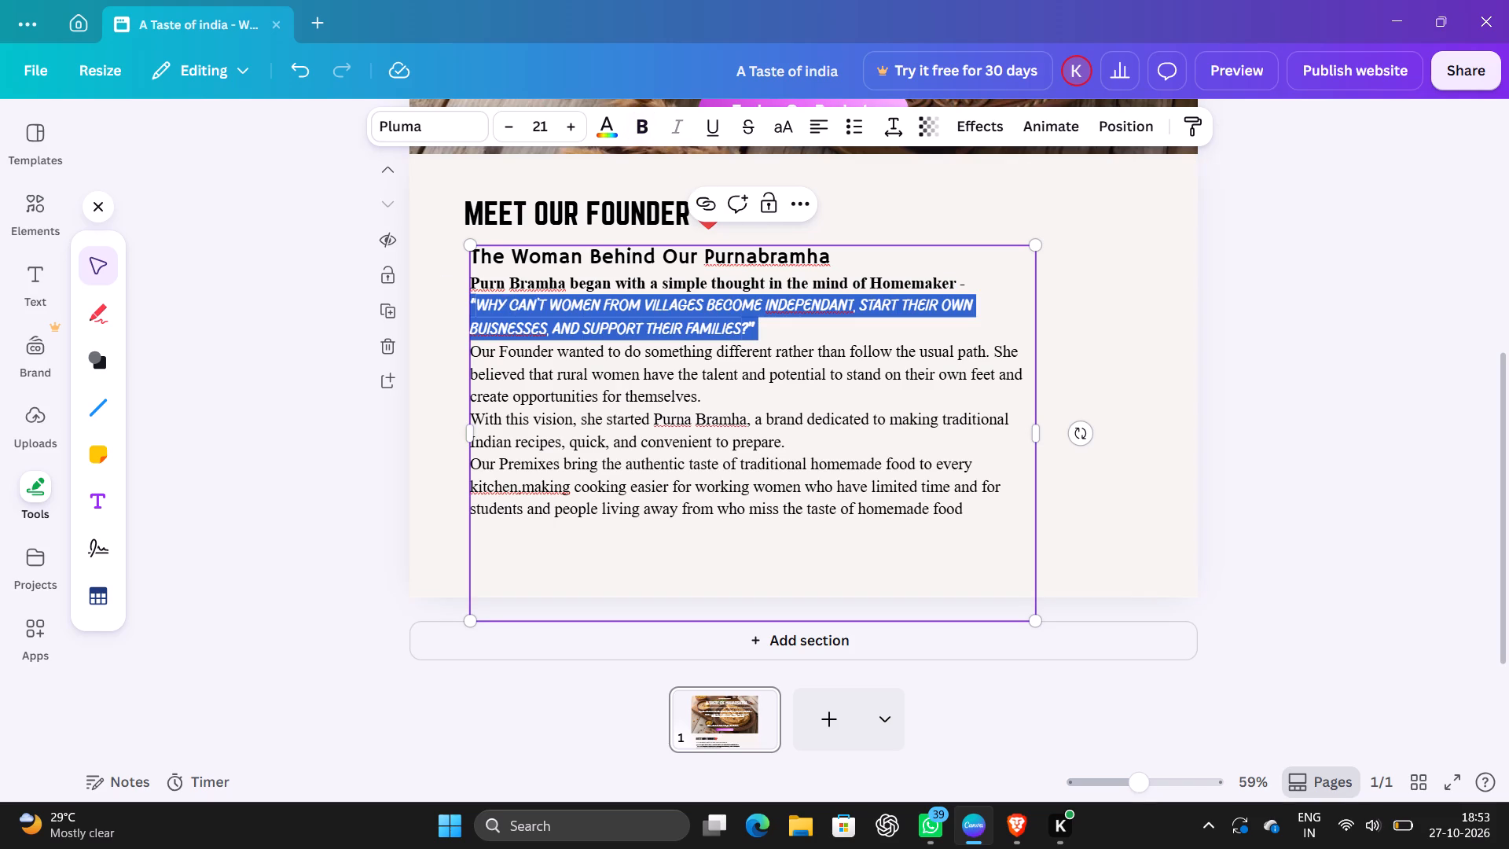
pyautogui.click(429, 119)
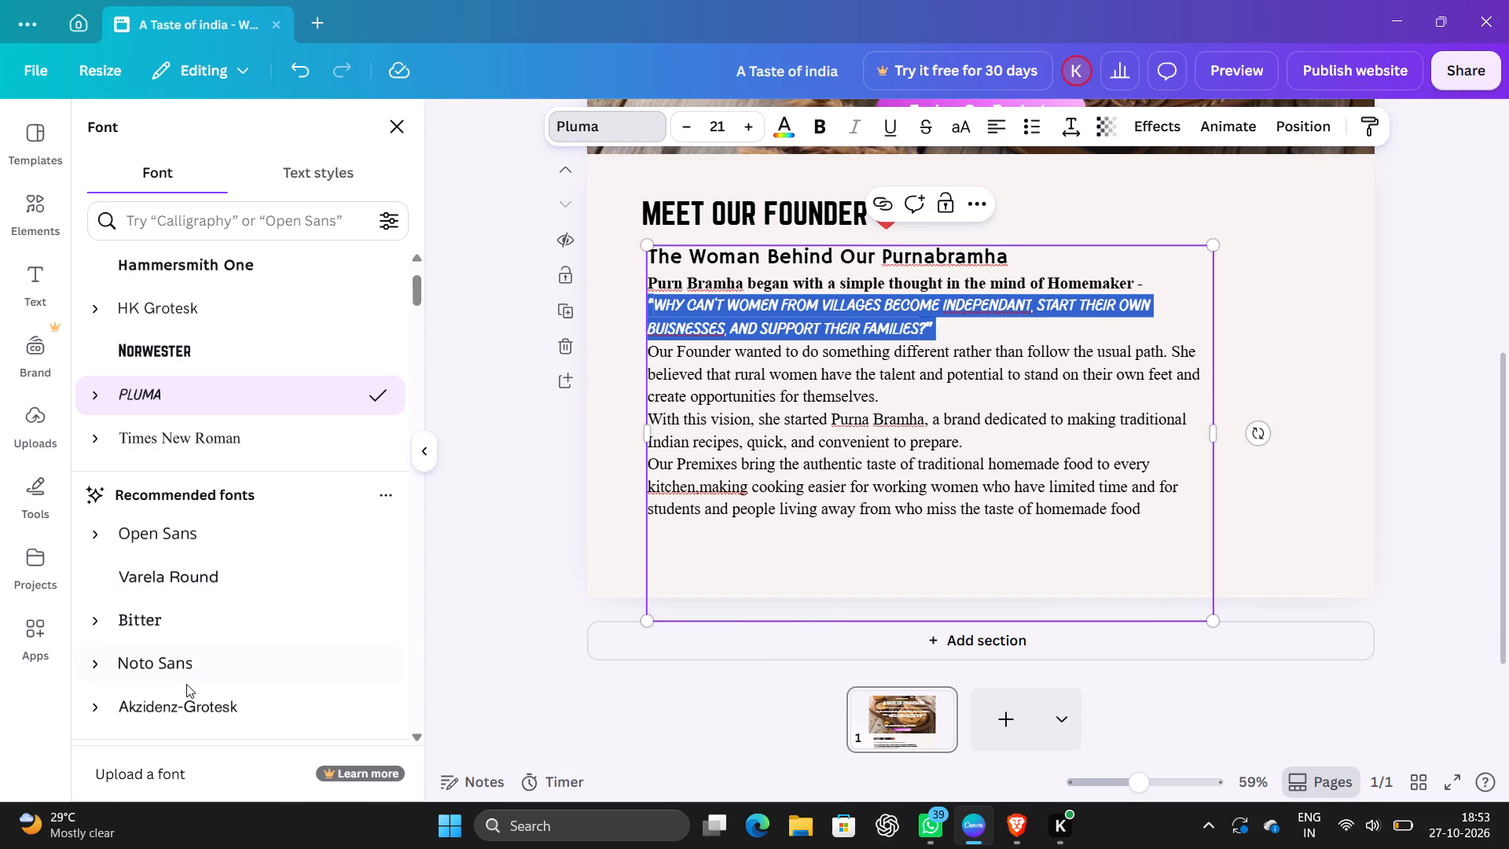
pyautogui.scroll(-3, 186, 684)
pyautogui.doubleClick(189, 542)
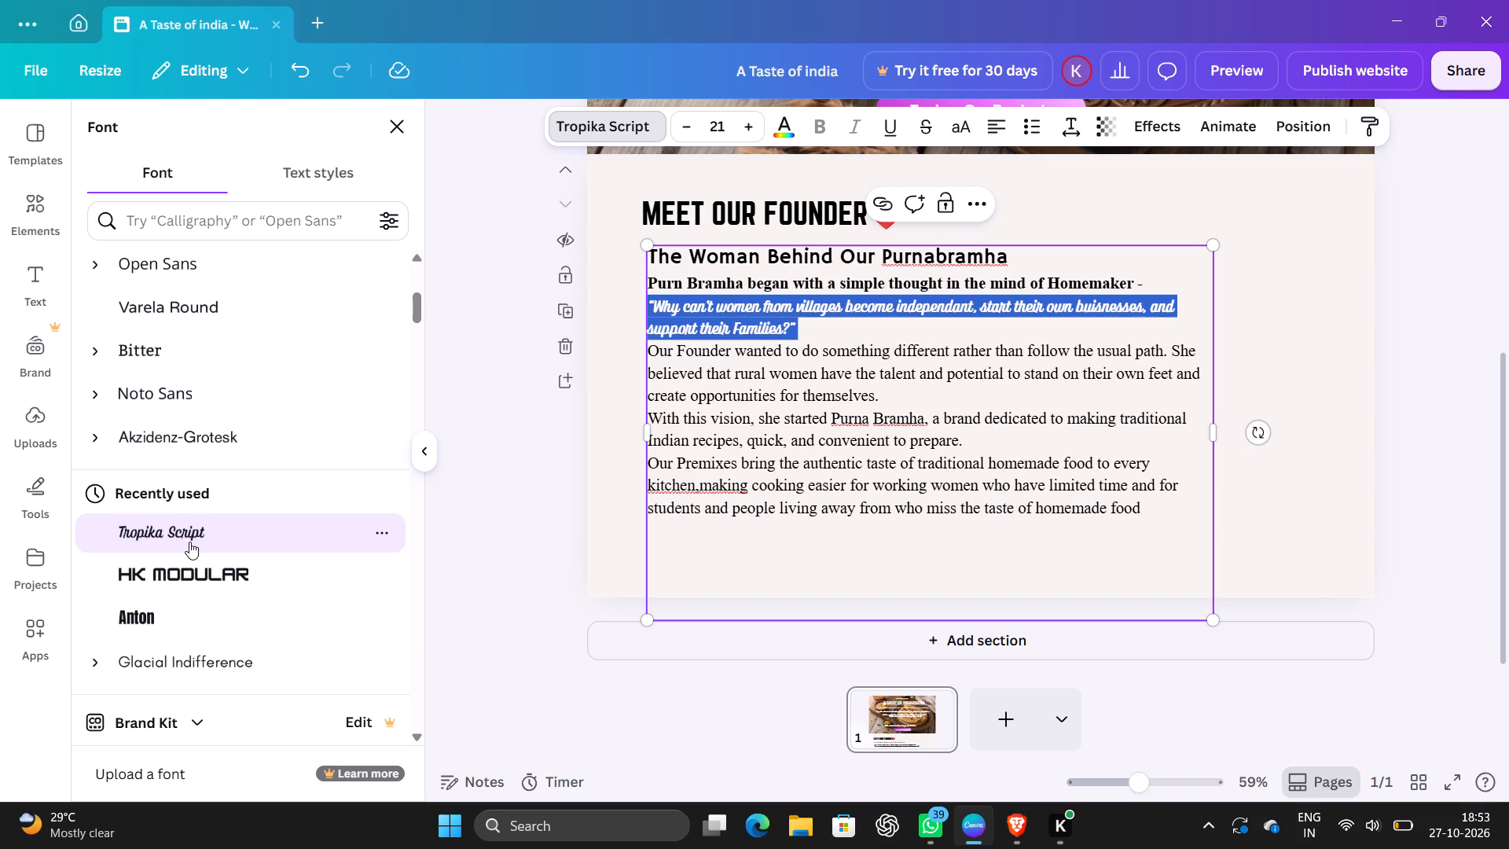
pyautogui.scroll(-2, 164, 670)
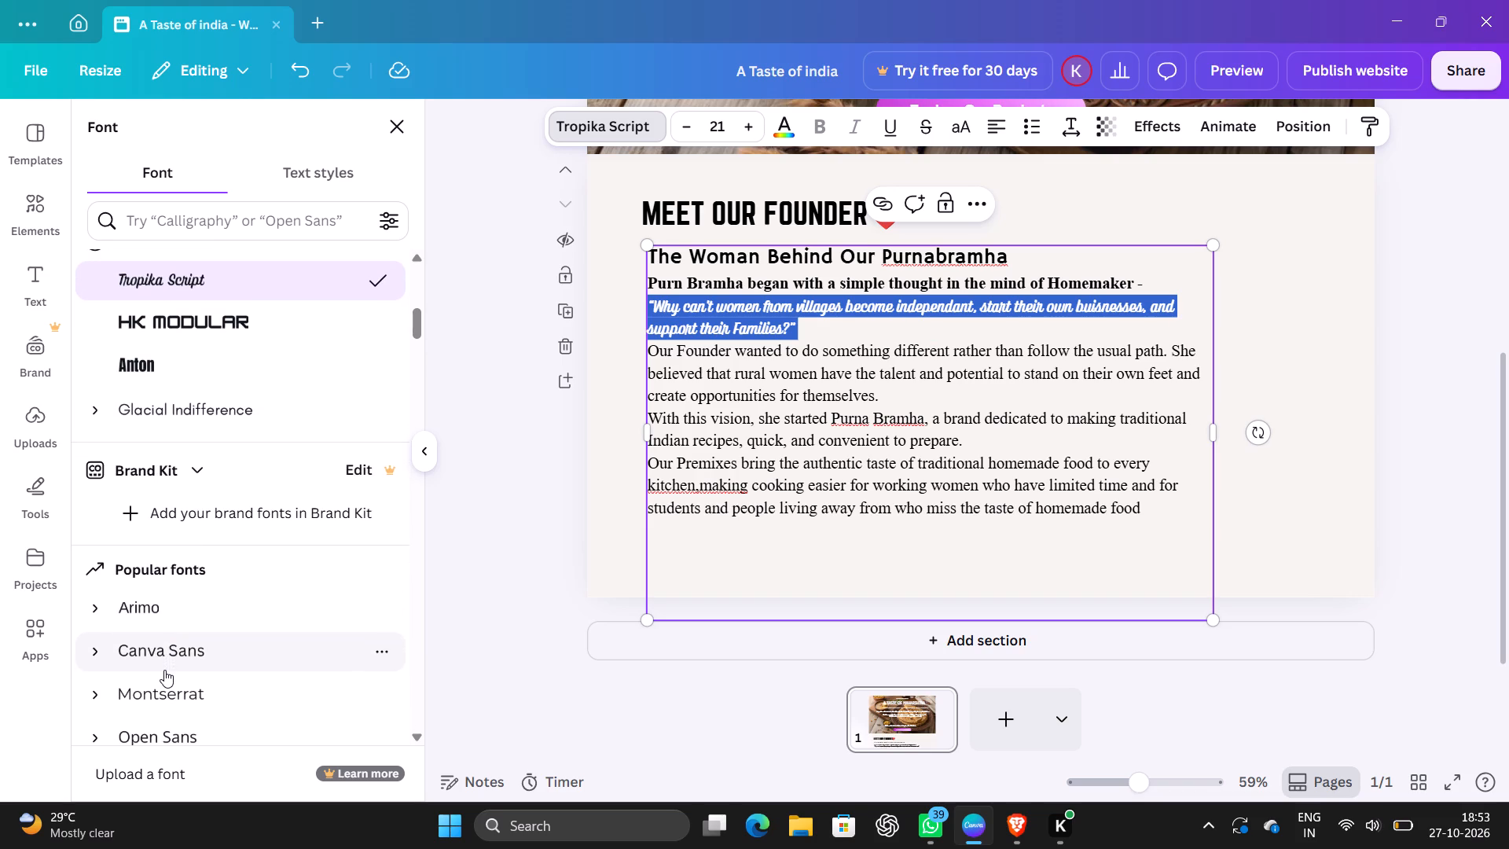
pyautogui.scroll(-4, 164, 670)
pyautogui.hscroll(3, 164, 670)
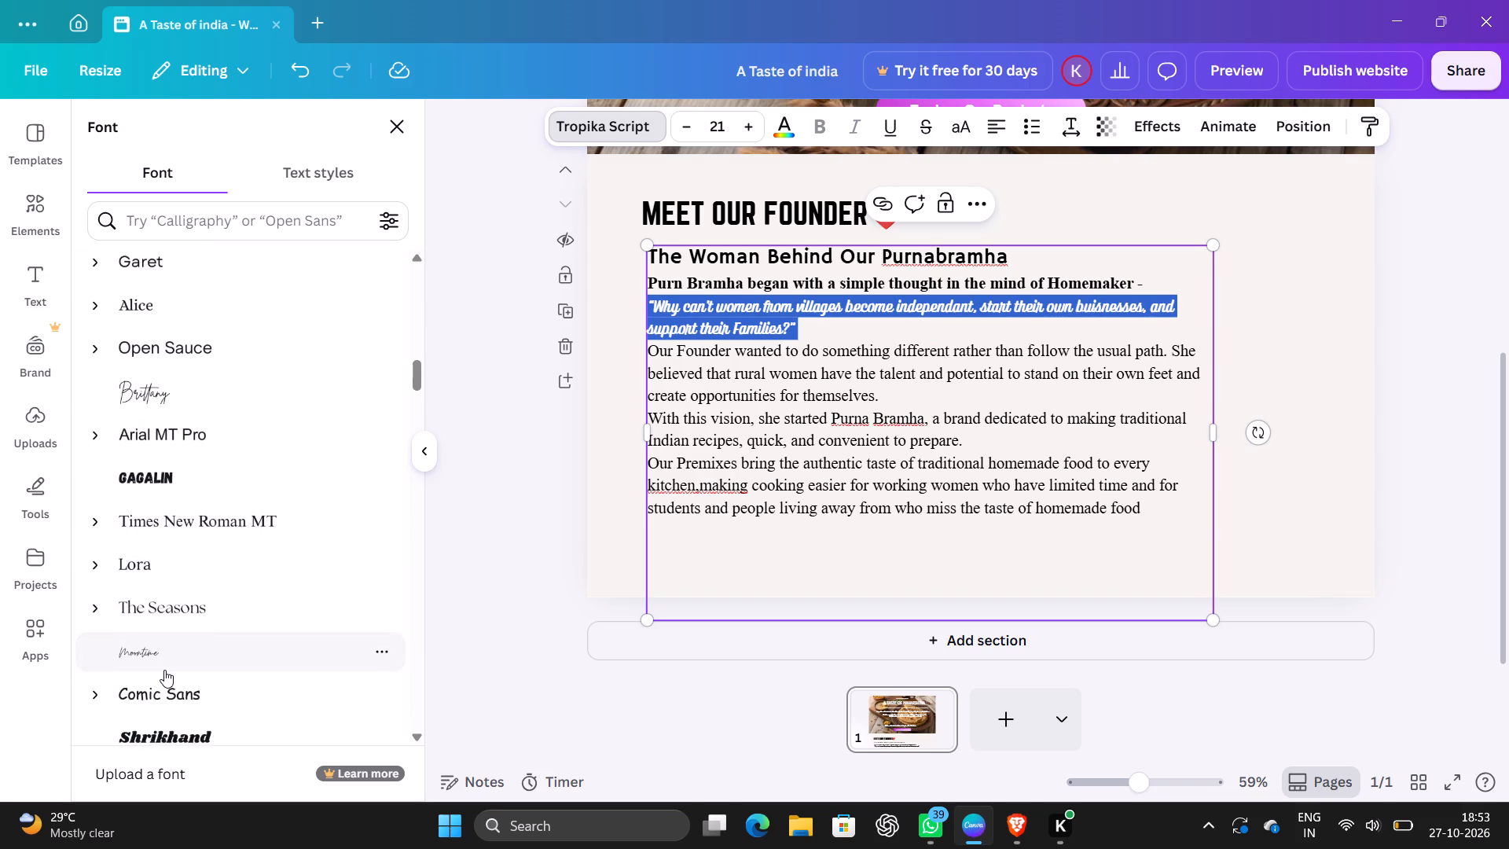
pyautogui.scroll(-3, 164, 670)
pyautogui.scroll(1, 164, 670)
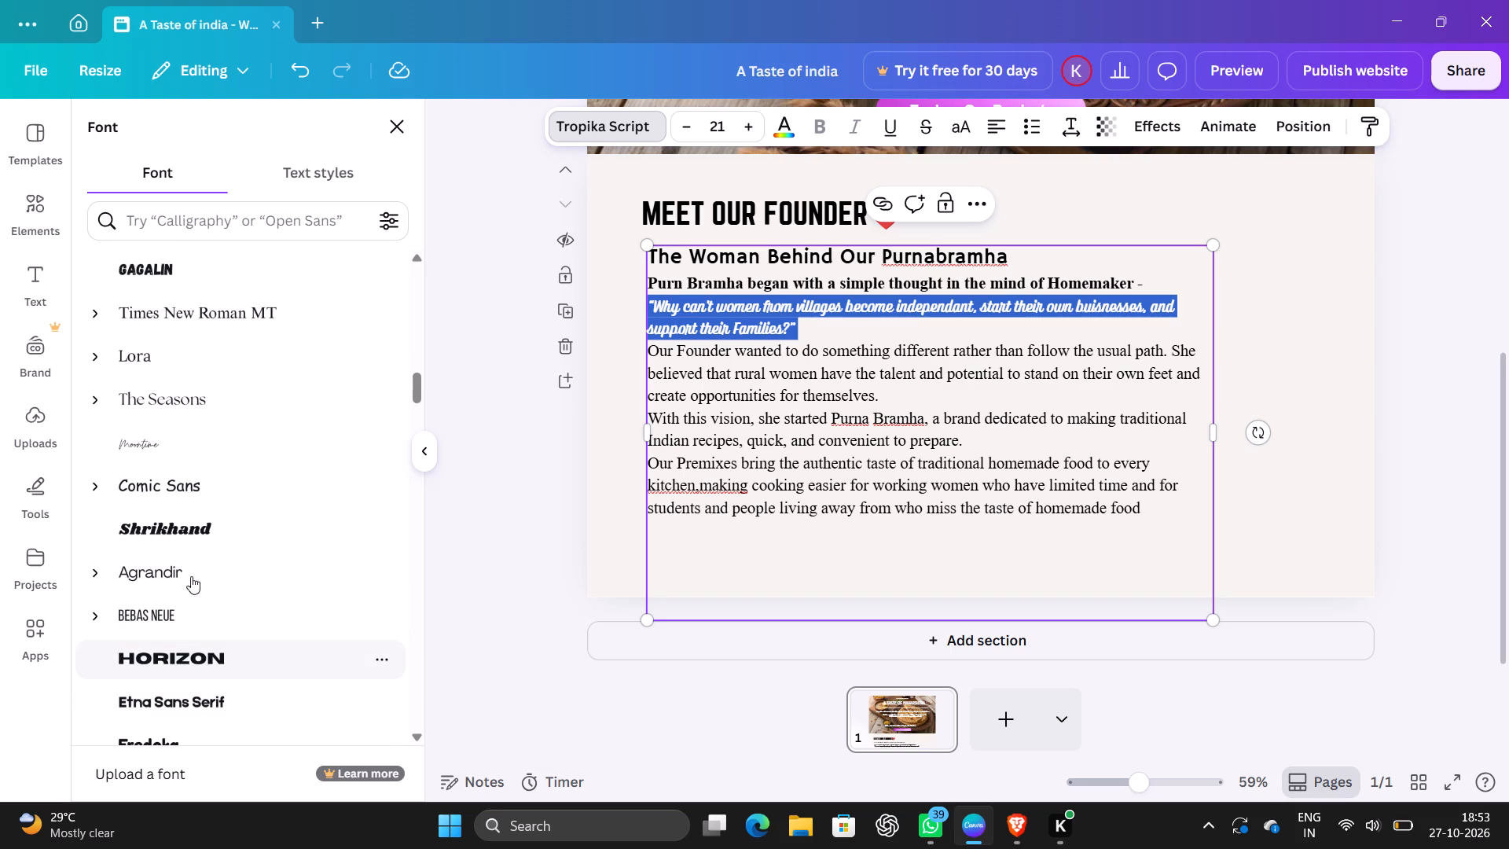
pyautogui.doubleClick(181, 487)
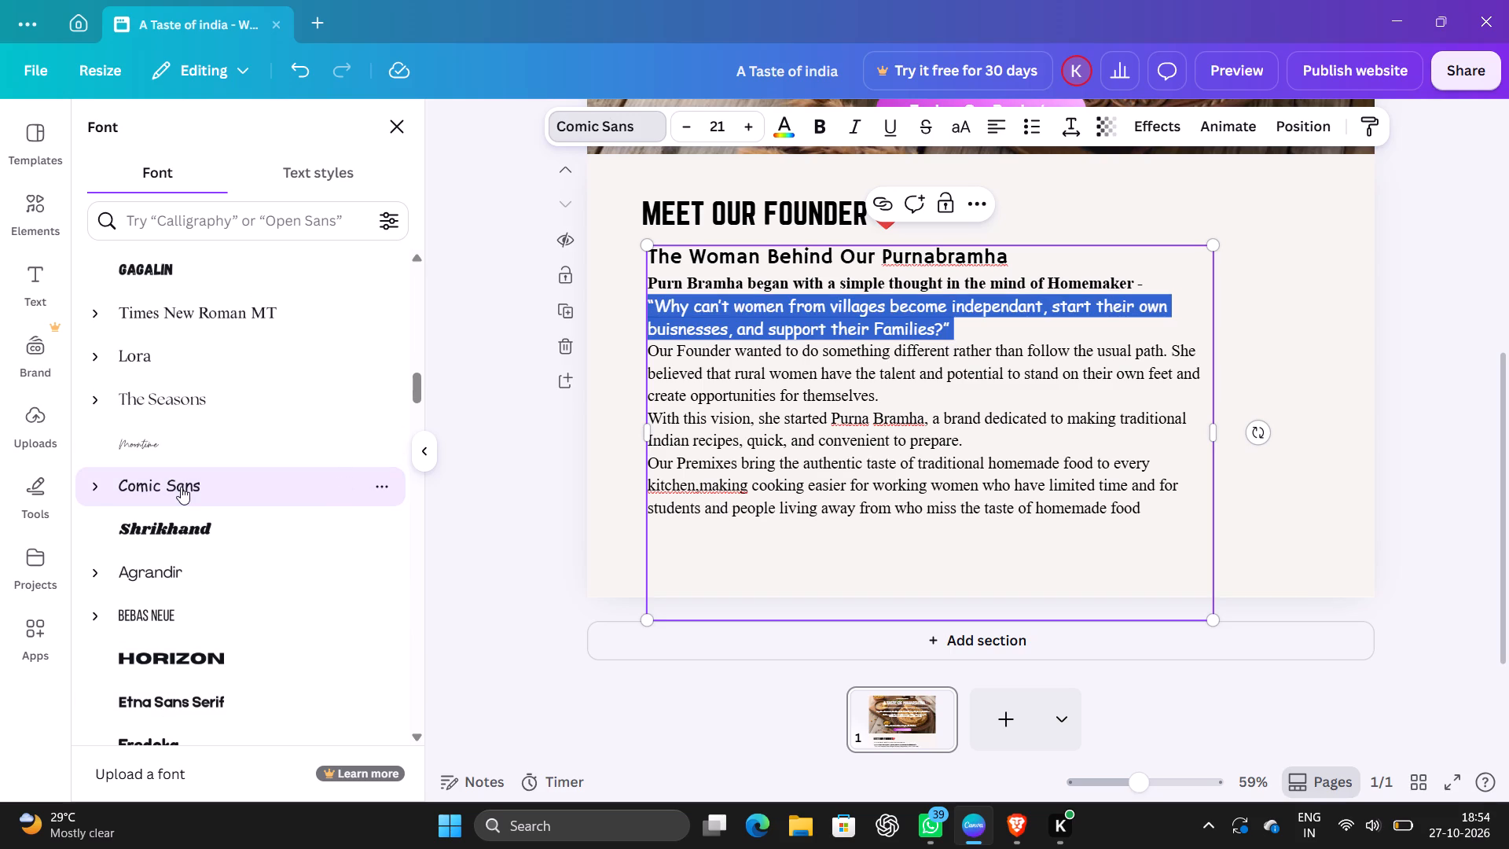
pyautogui.click(552, 513)
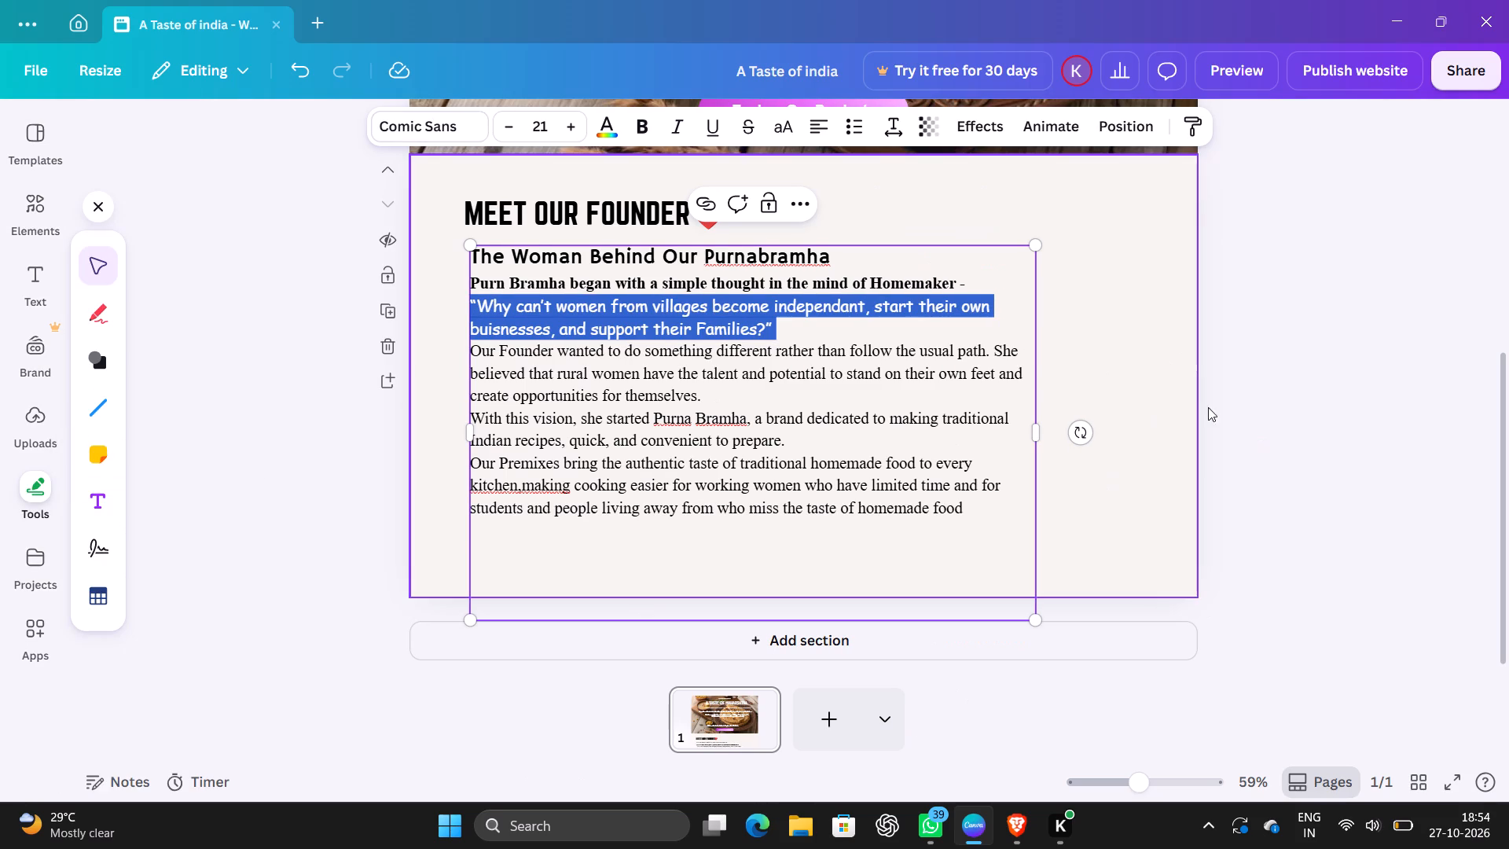
pyautogui.click(1232, 404)
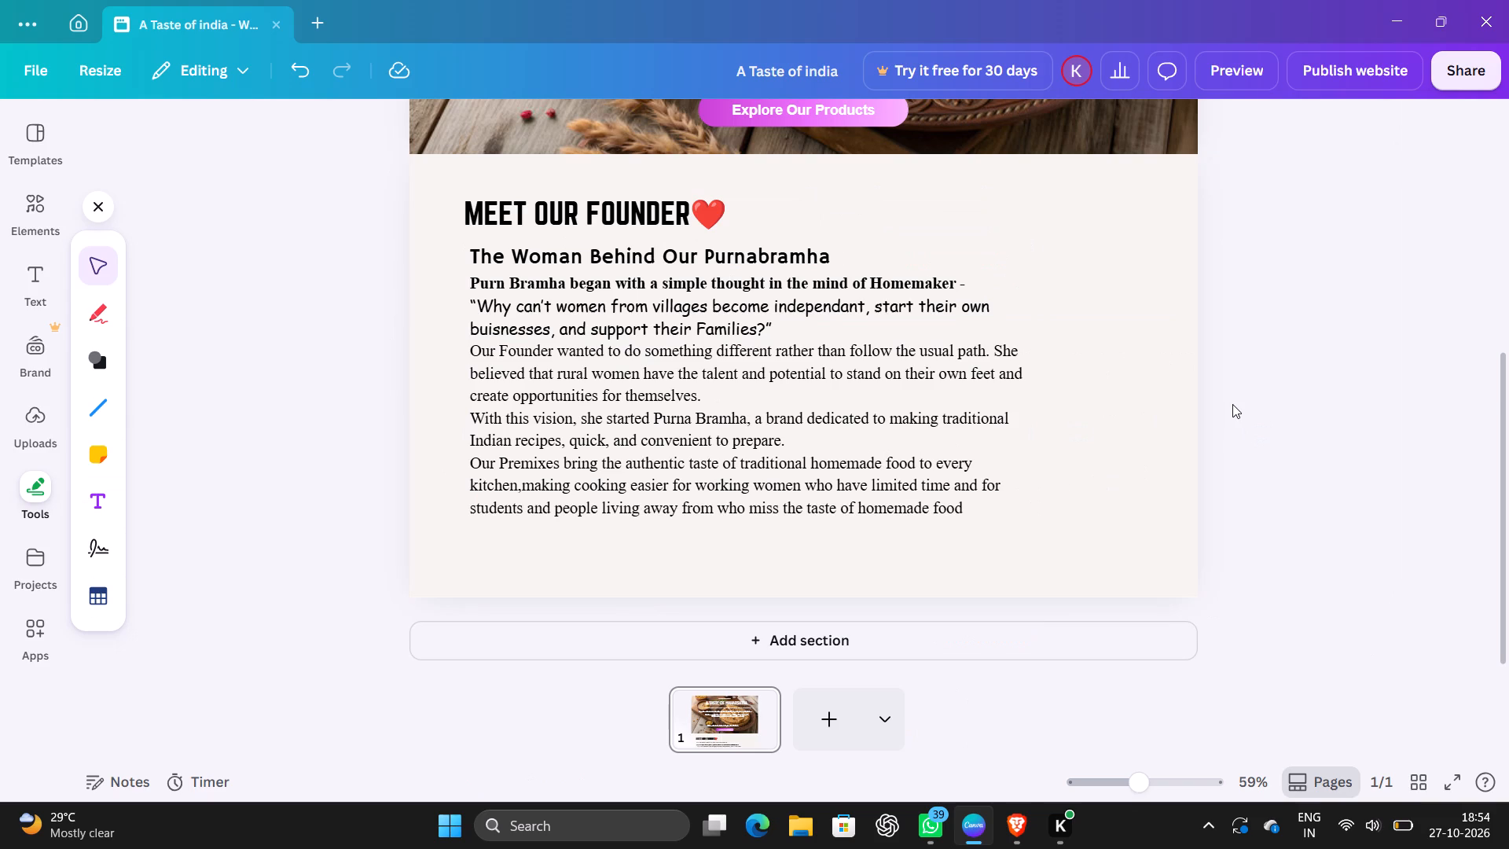
# Remove the bold from the whole "Purn Bramha began with a simple thought" line.
pyautogui.tripleClick(475, 283)
pyautogui.click(475, 283)
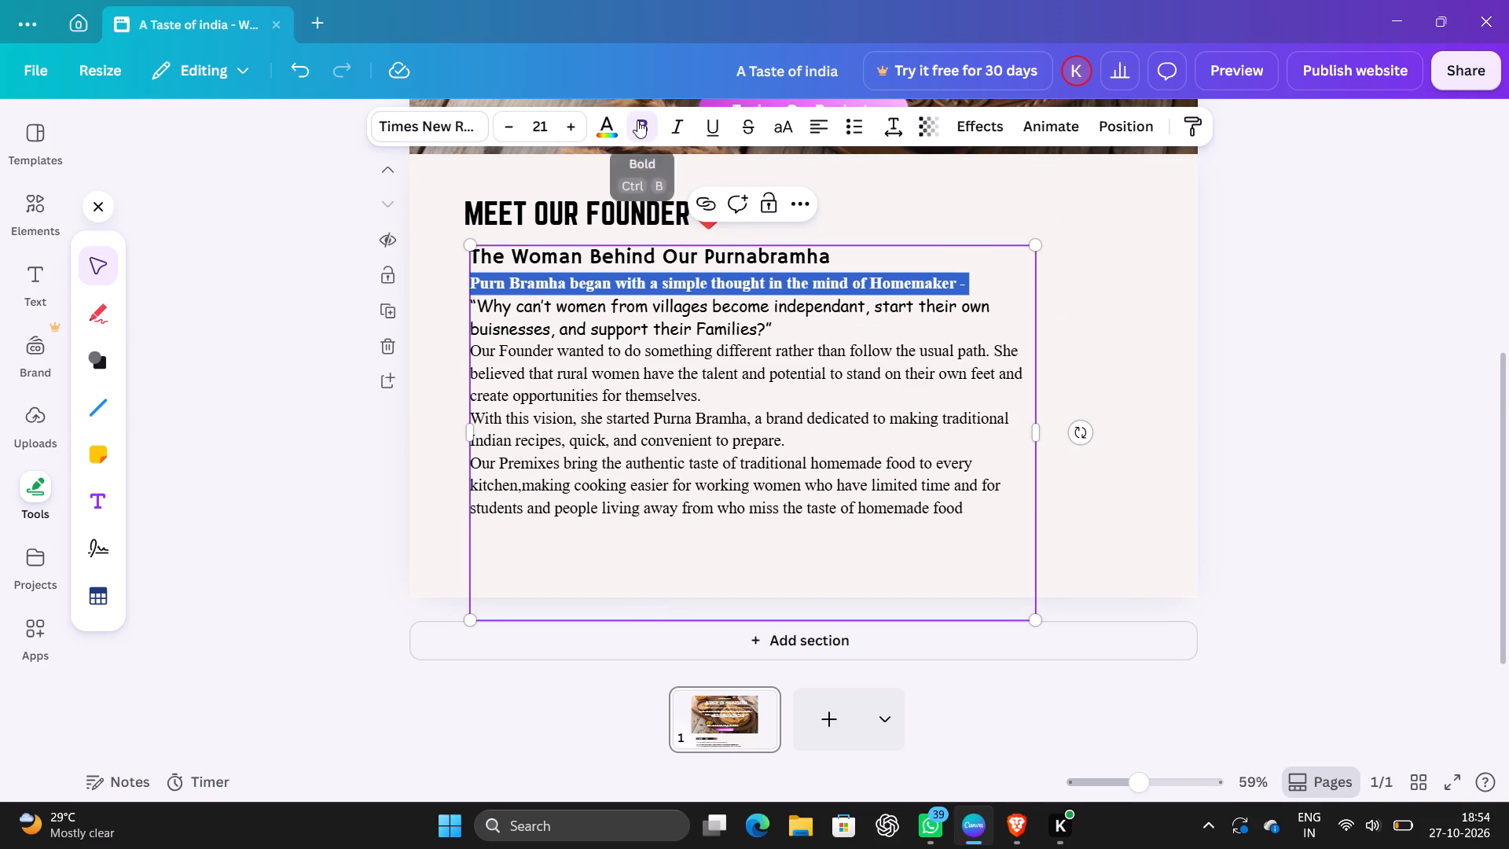
pyautogui.click(637, 120)
pyautogui.click(1404, 323)
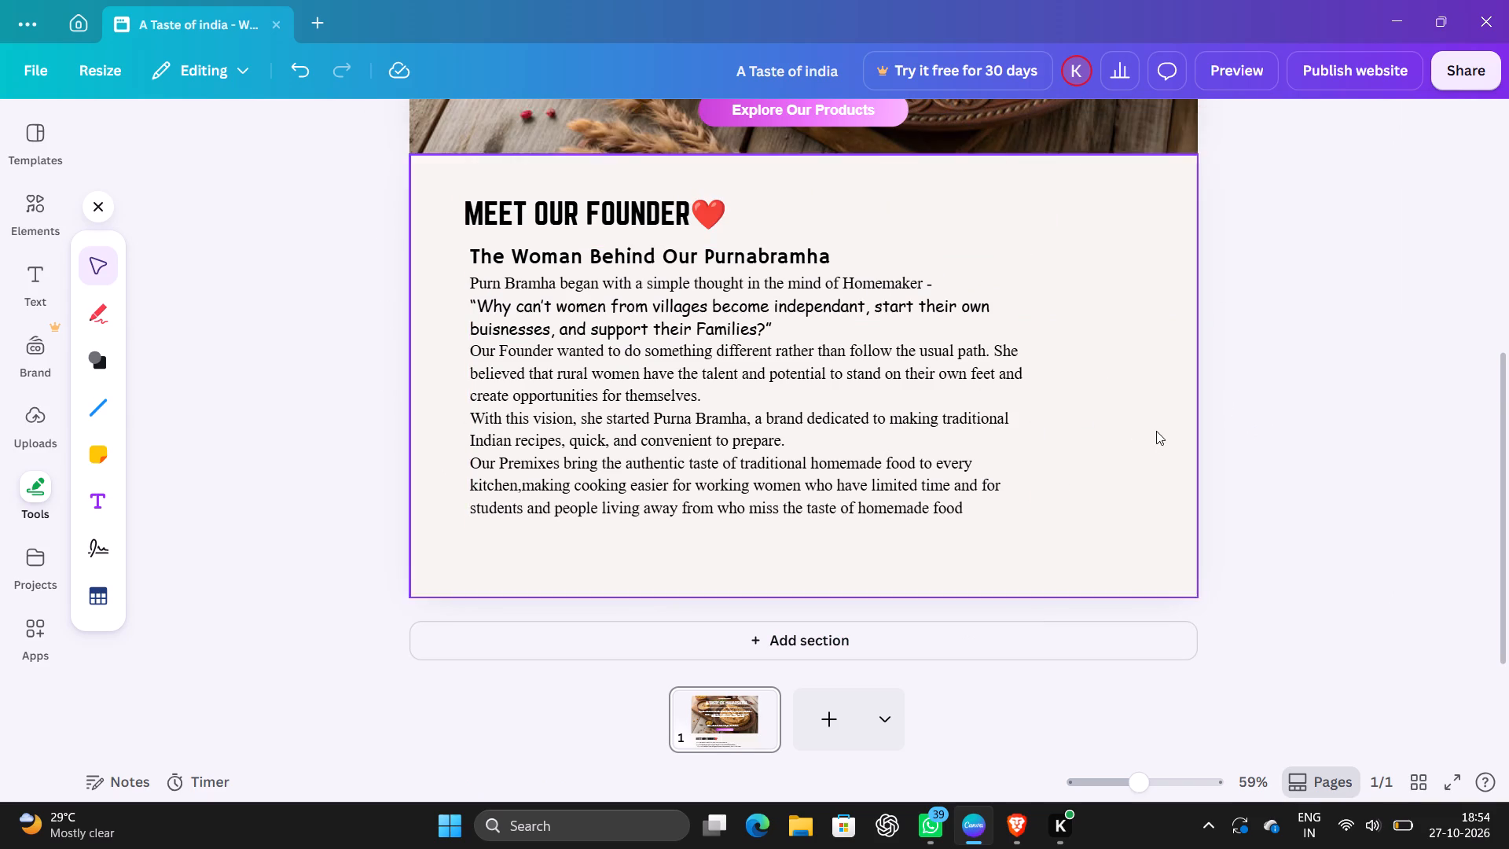
# Narrow the founder text box from its right edge to a width of about 899.
pyautogui.click(1029, 436)
pyautogui.click(1035, 426)
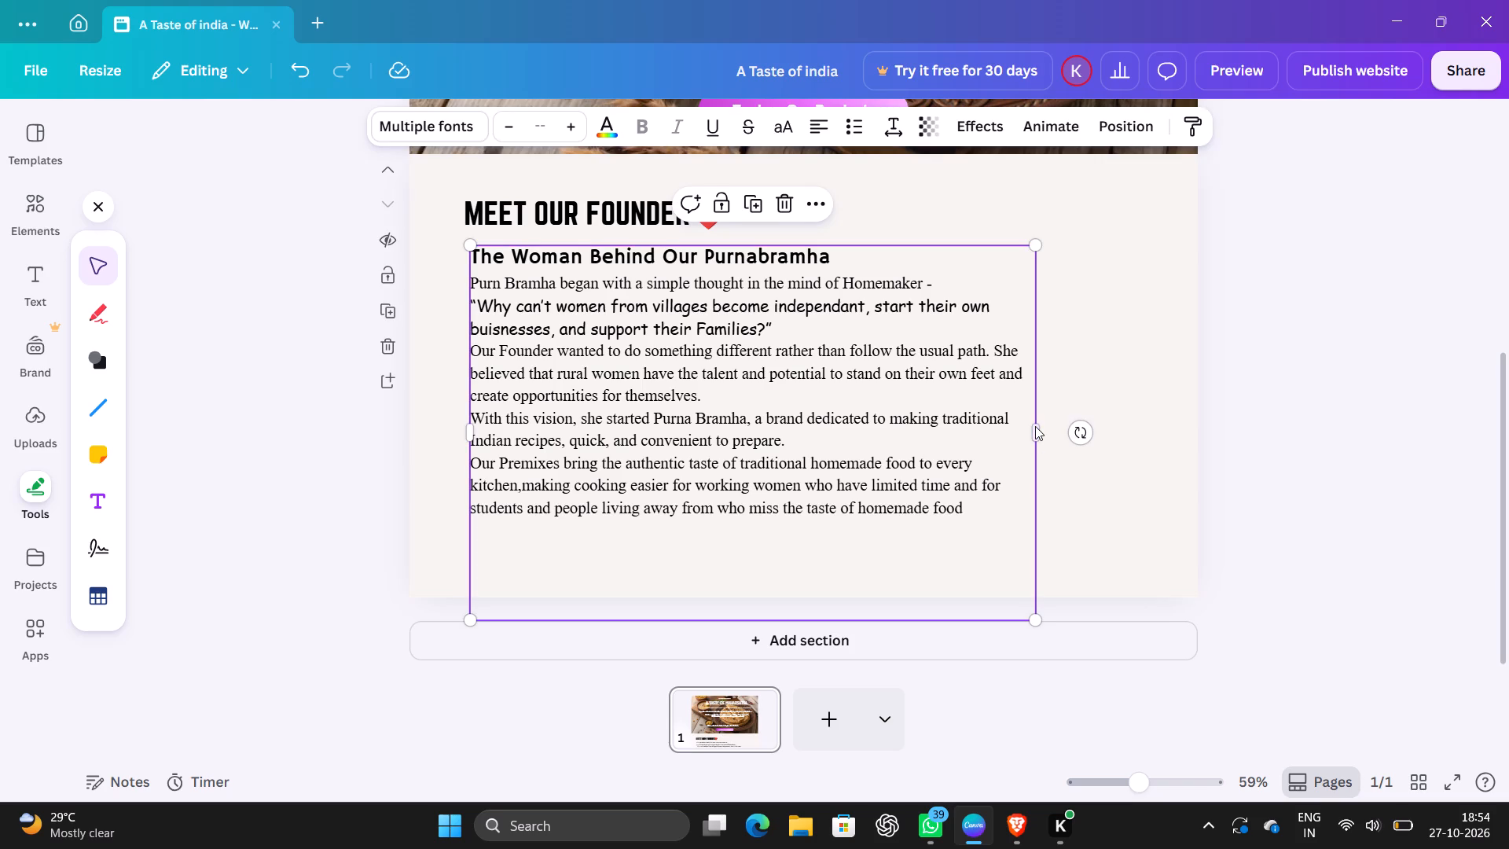
pyautogui.click(1038, 429)
pyautogui.moveTo(1038, 429); pyautogui.dragTo(1034, 429)
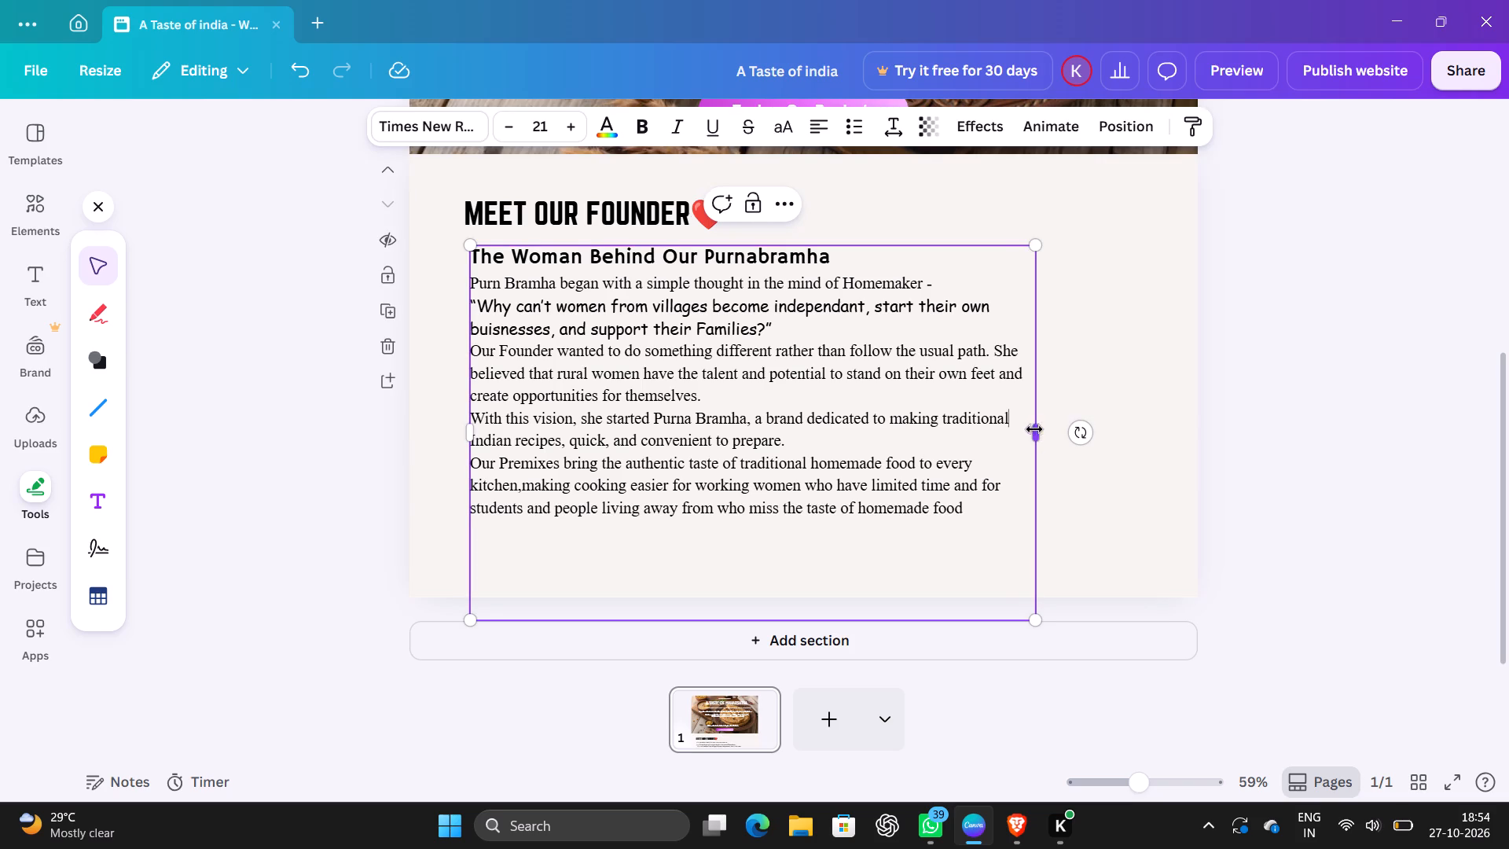
pyautogui.moveTo(1034, 429); pyautogui.dragTo(991, 436)
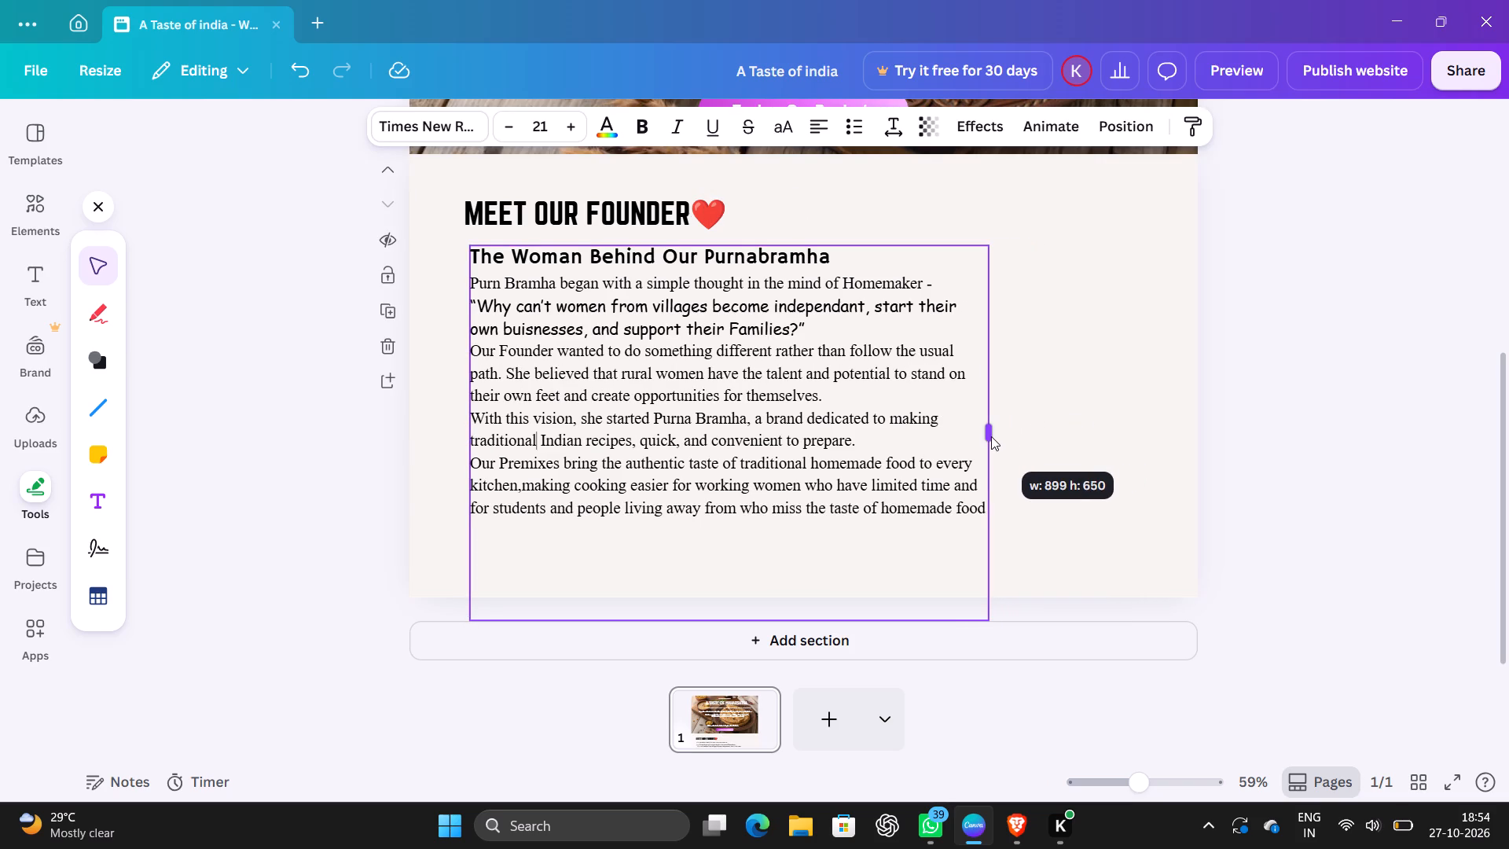
# Narrow the founder text box further so its right edge meets the end of the quote's first line.
pyautogui.moveTo(991, 436); pyautogui.dragTo(961, 438)
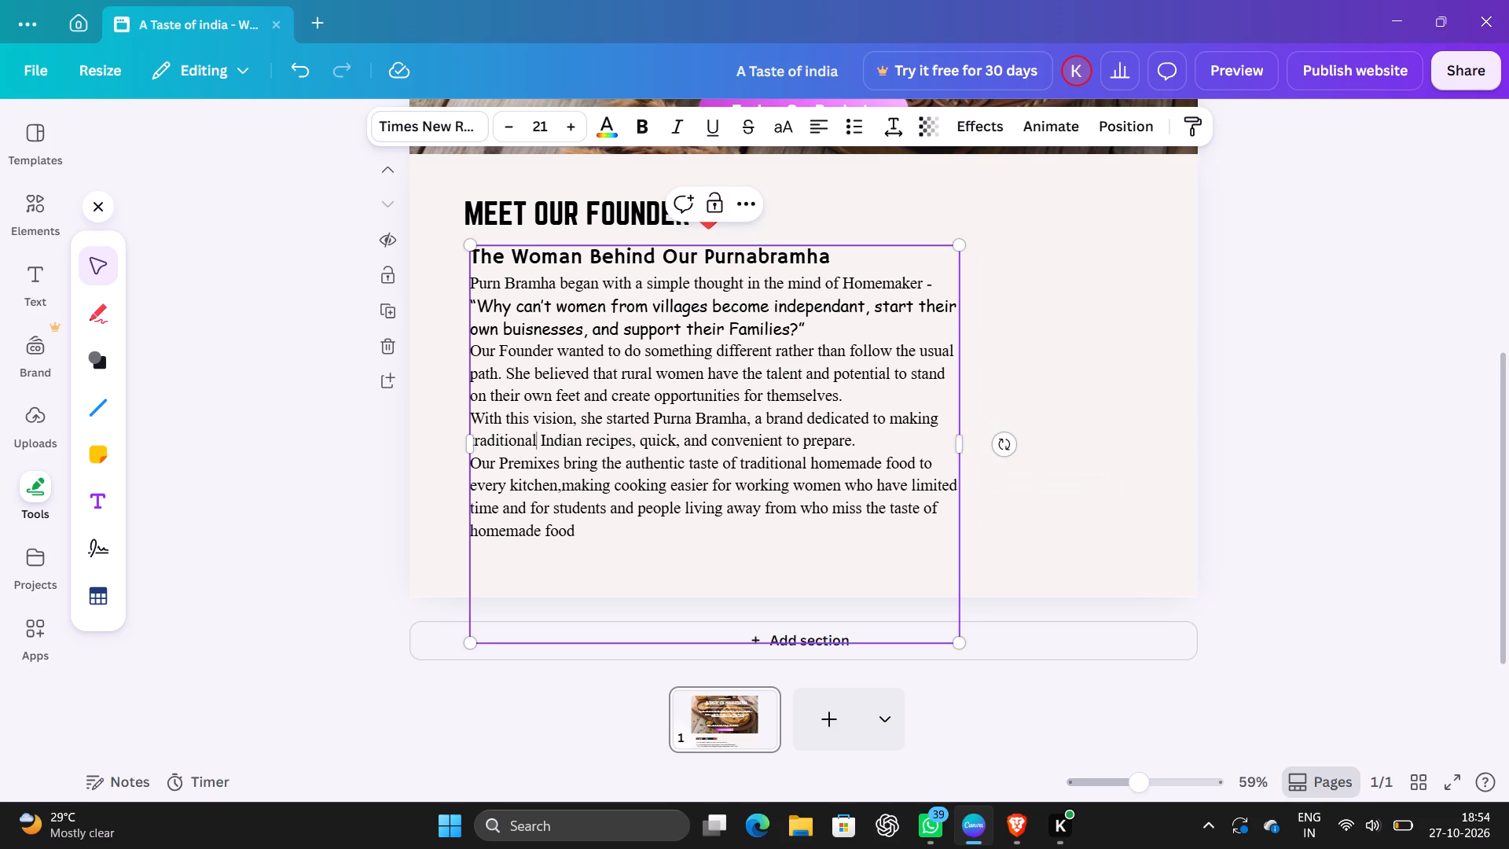
# Set the paragraphs from "Our Founder wanted" through "homemade food" to font size 19.
pyautogui.click(472, 355)
pyautogui.moveTo(472, 355); pyautogui.dragTo(721, 567)
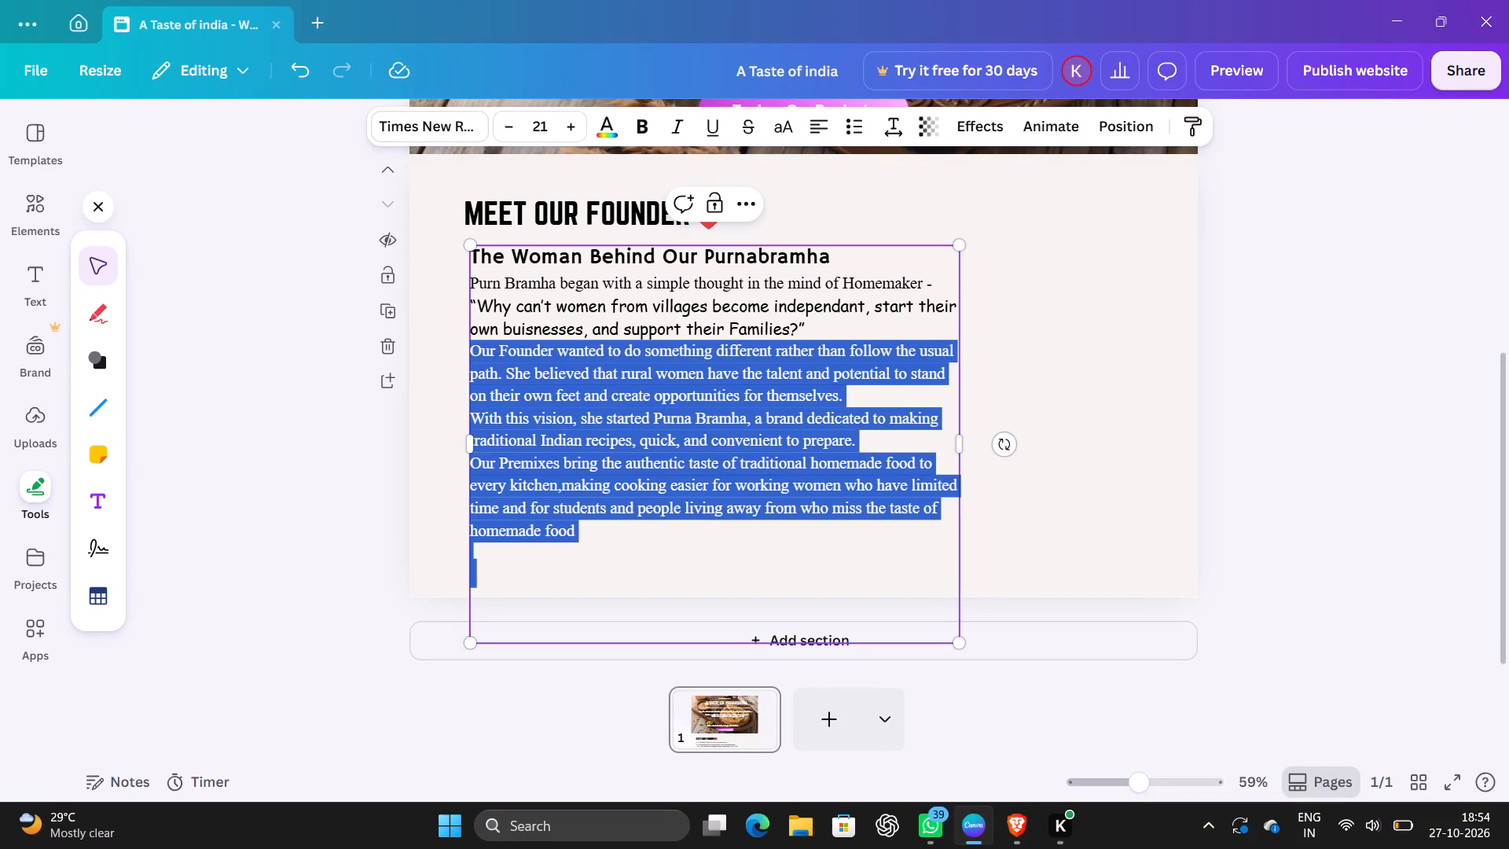
pyautogui.moveTo(721, 567); pyautogui.dragTo(703, 535)
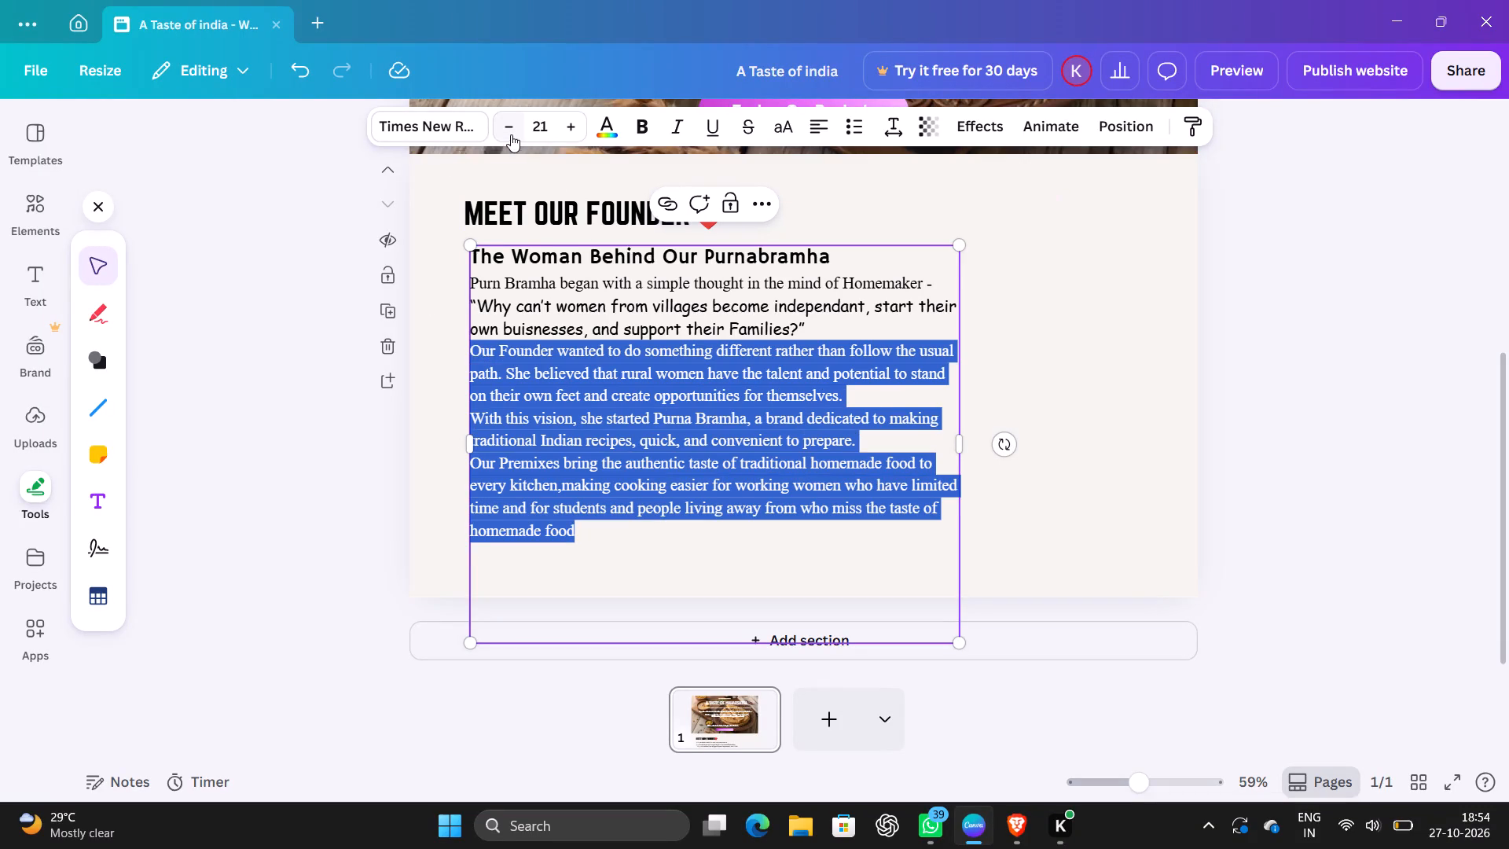
pyautogui.click(511, 134)
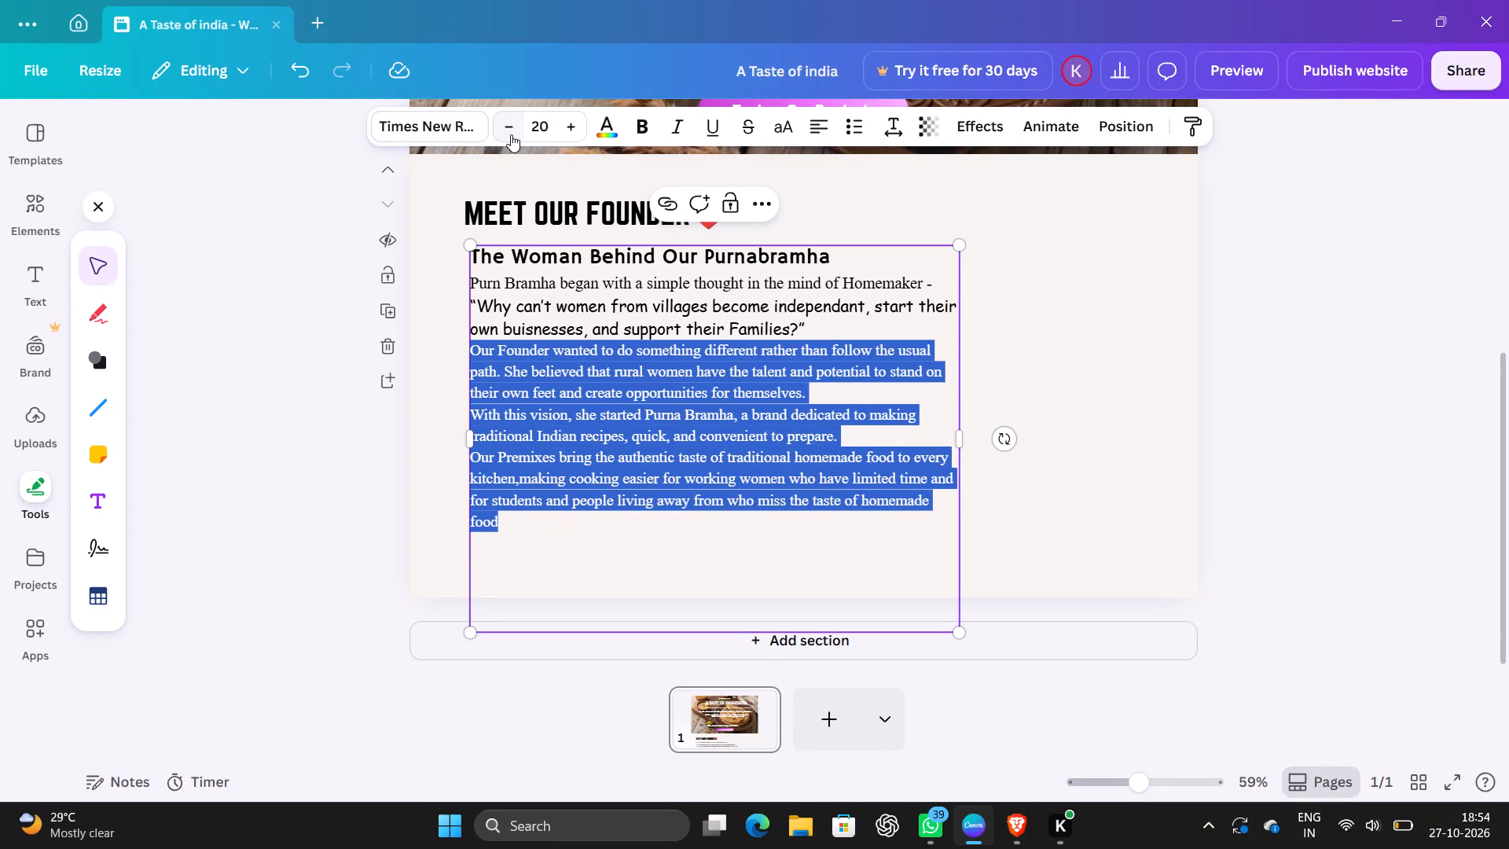
pyautogui.click(511, 134)
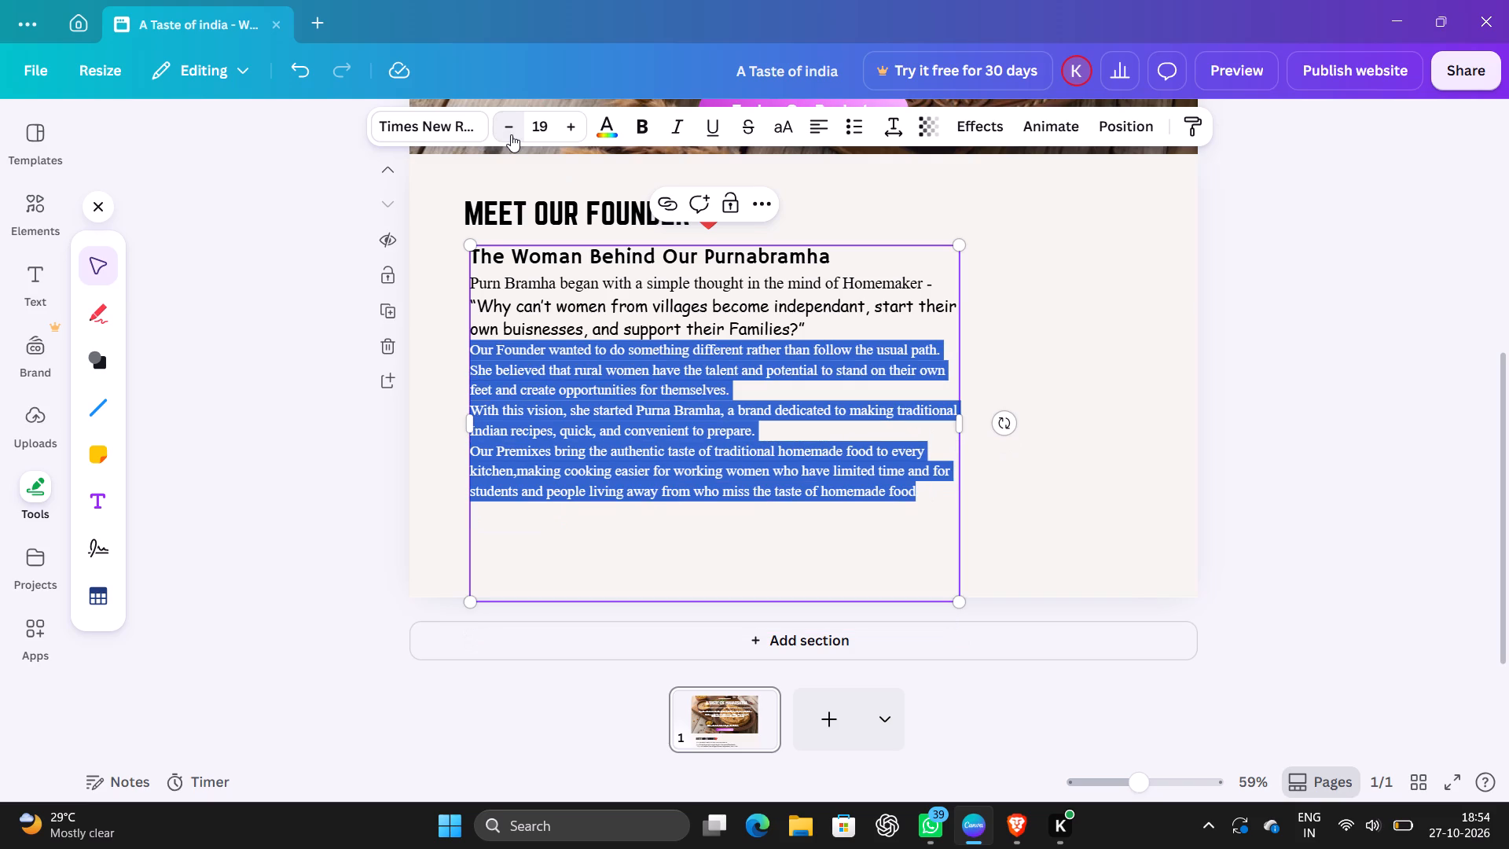
pyautogui.click(259, 513)
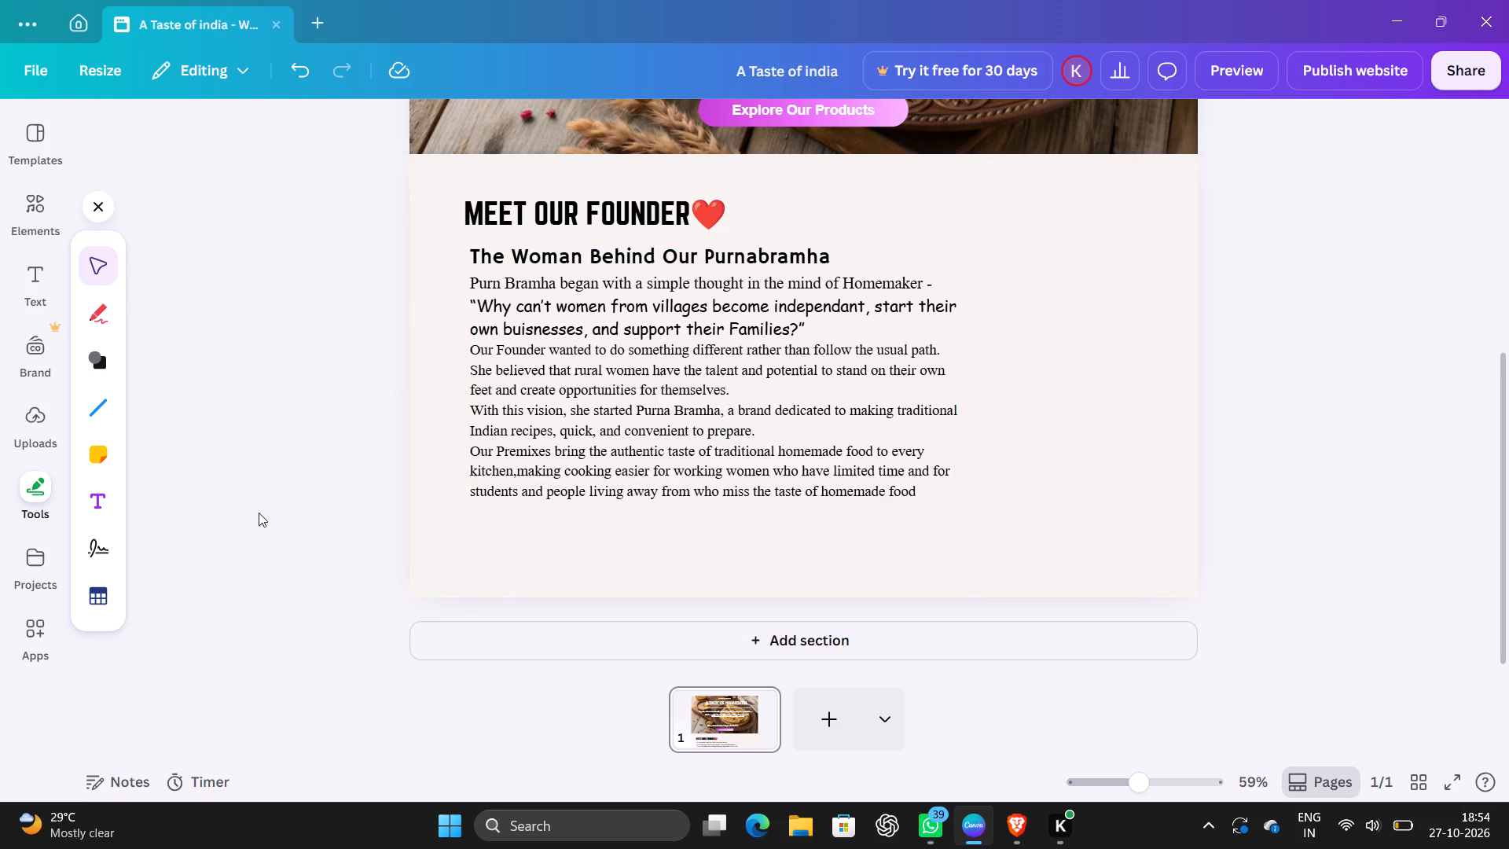
# Insert blank lines after the founder's quote, after "opportunities for themselves." and after "convenient to prepare.".
pyautogui.click(824, 325)
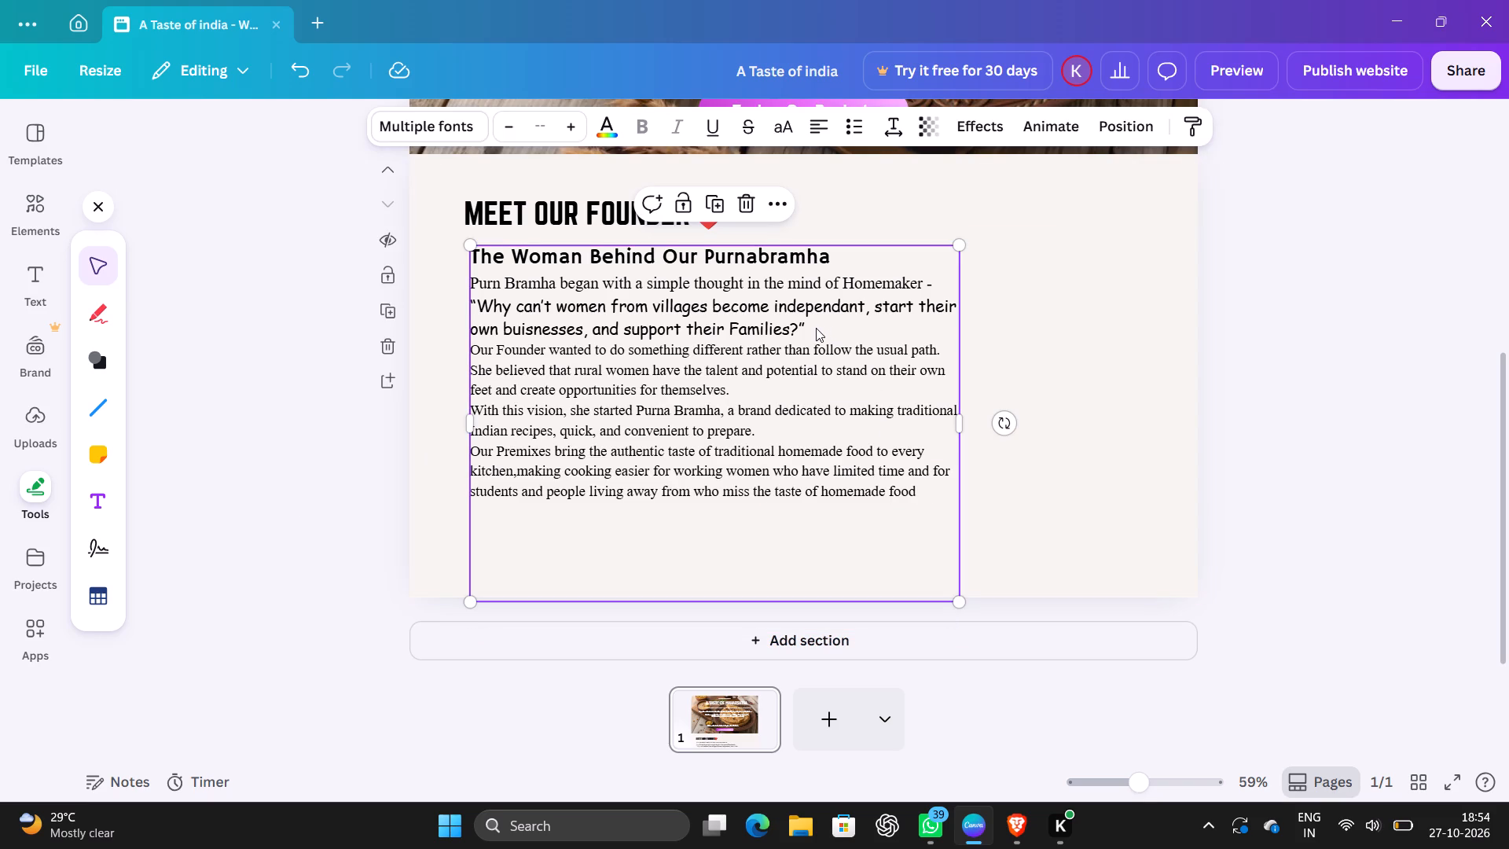
pyautogui.click(810, 330)
pyautogui.click(810, 330)
pyautogui.press('Return')
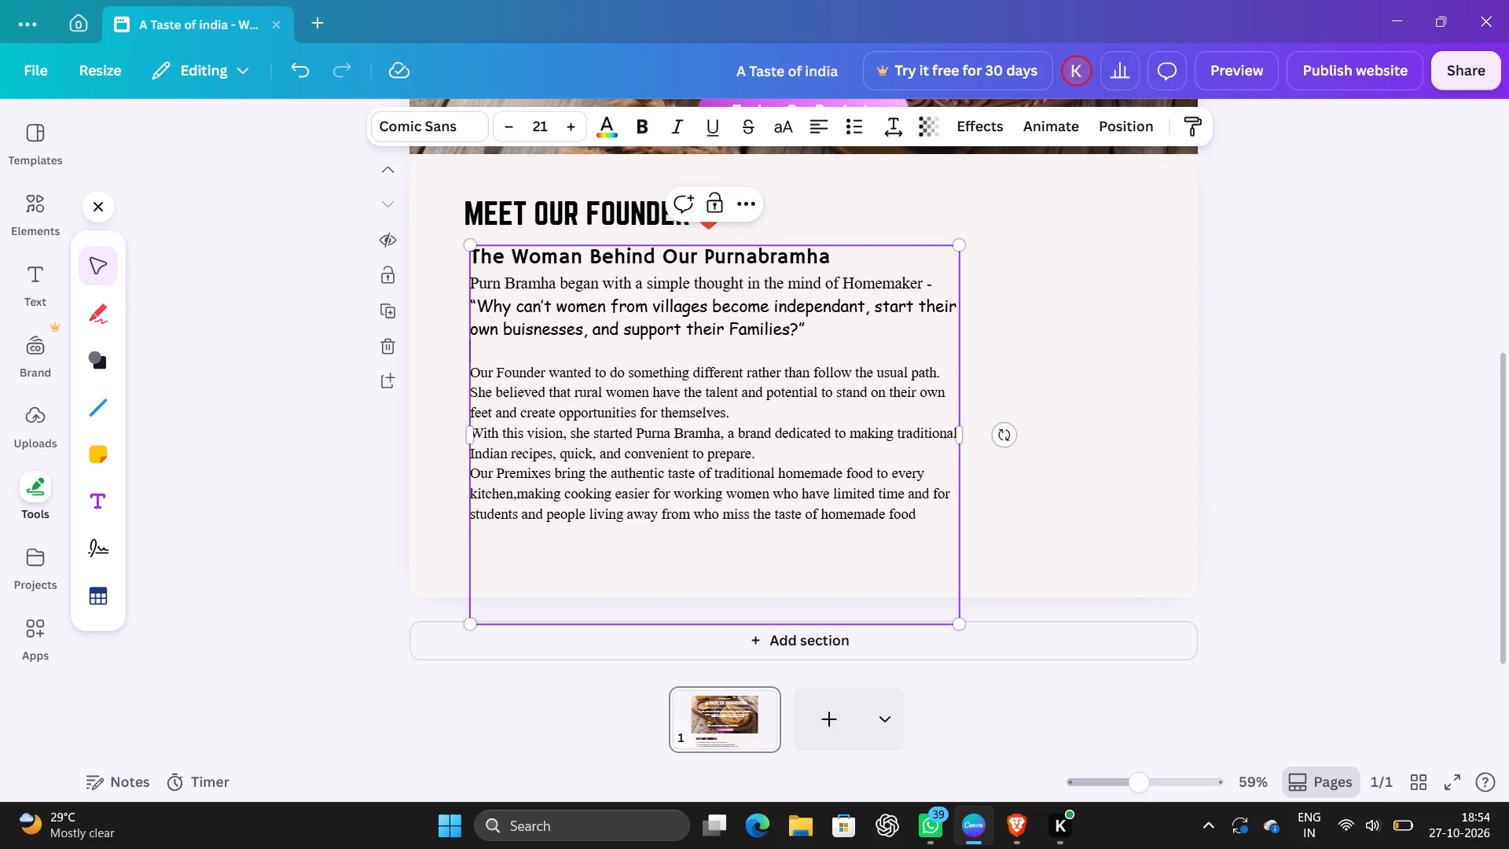
pyautogui.click(752, 413)
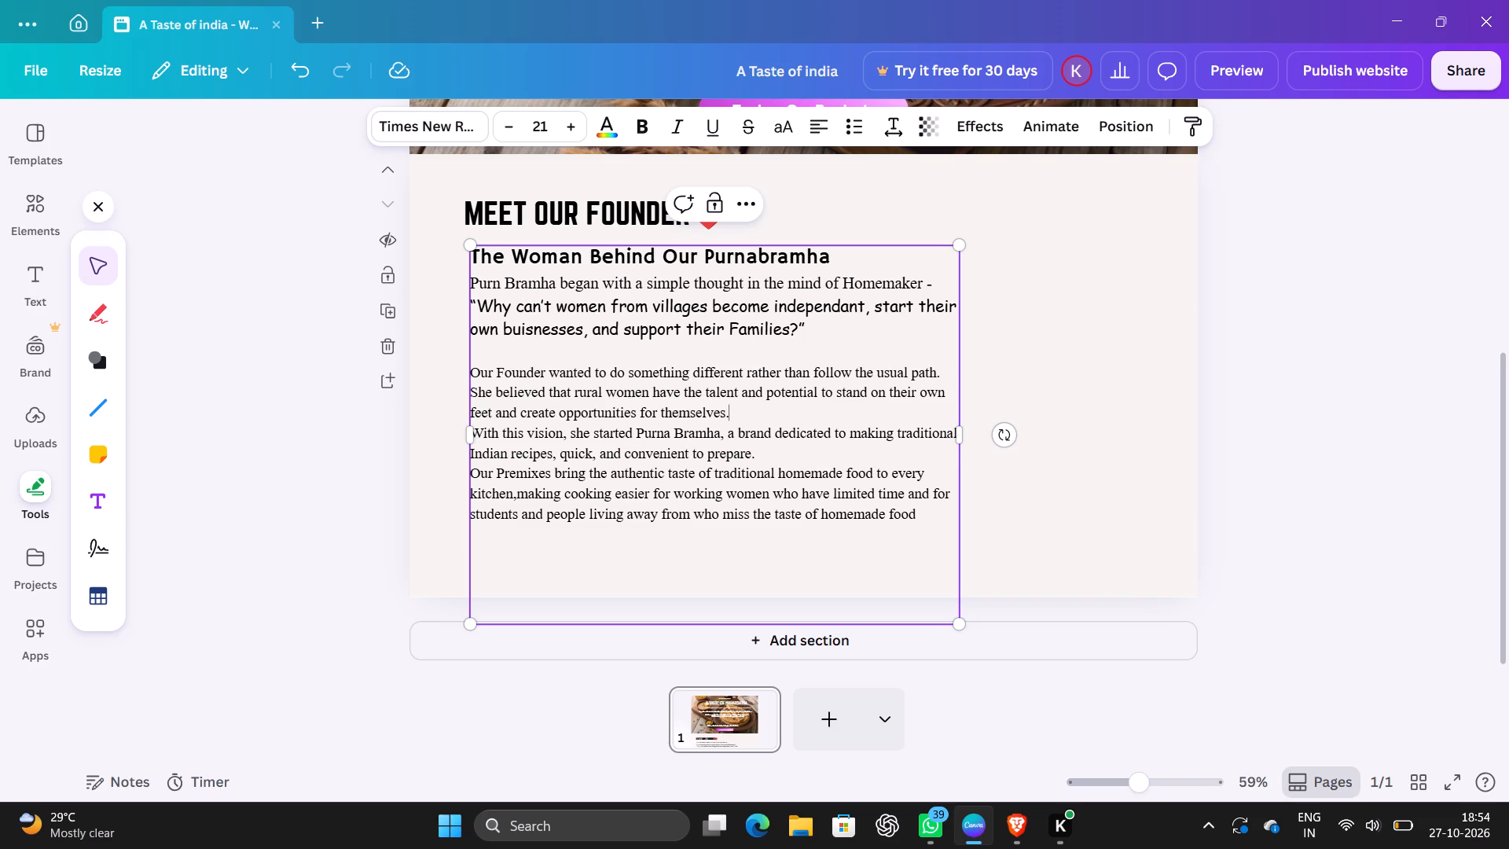
pyautogui.press('Return')
pyautogui.click(760, 472)
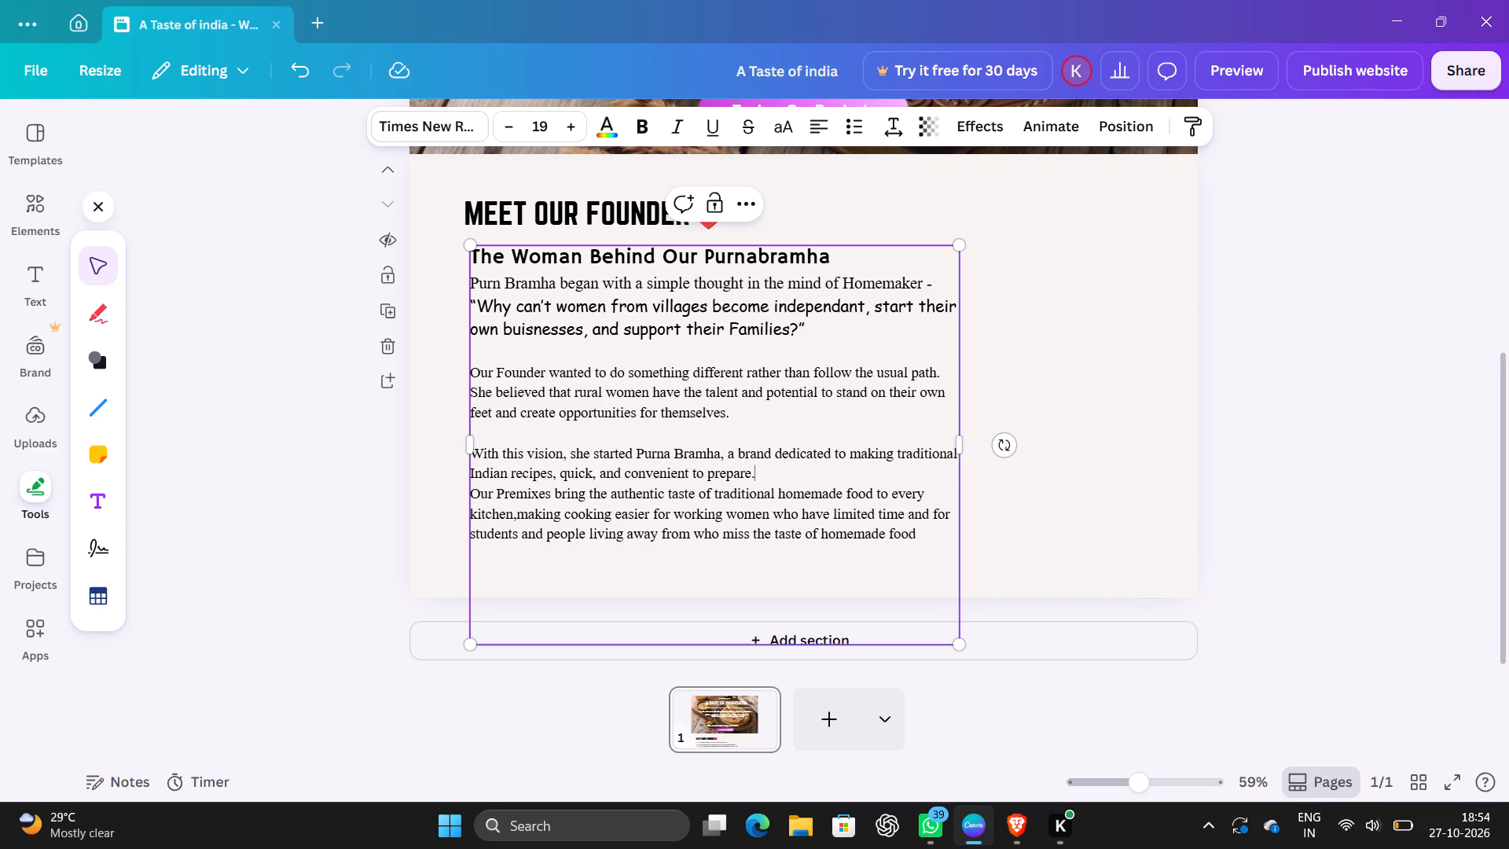
pyautogui.press('Return')
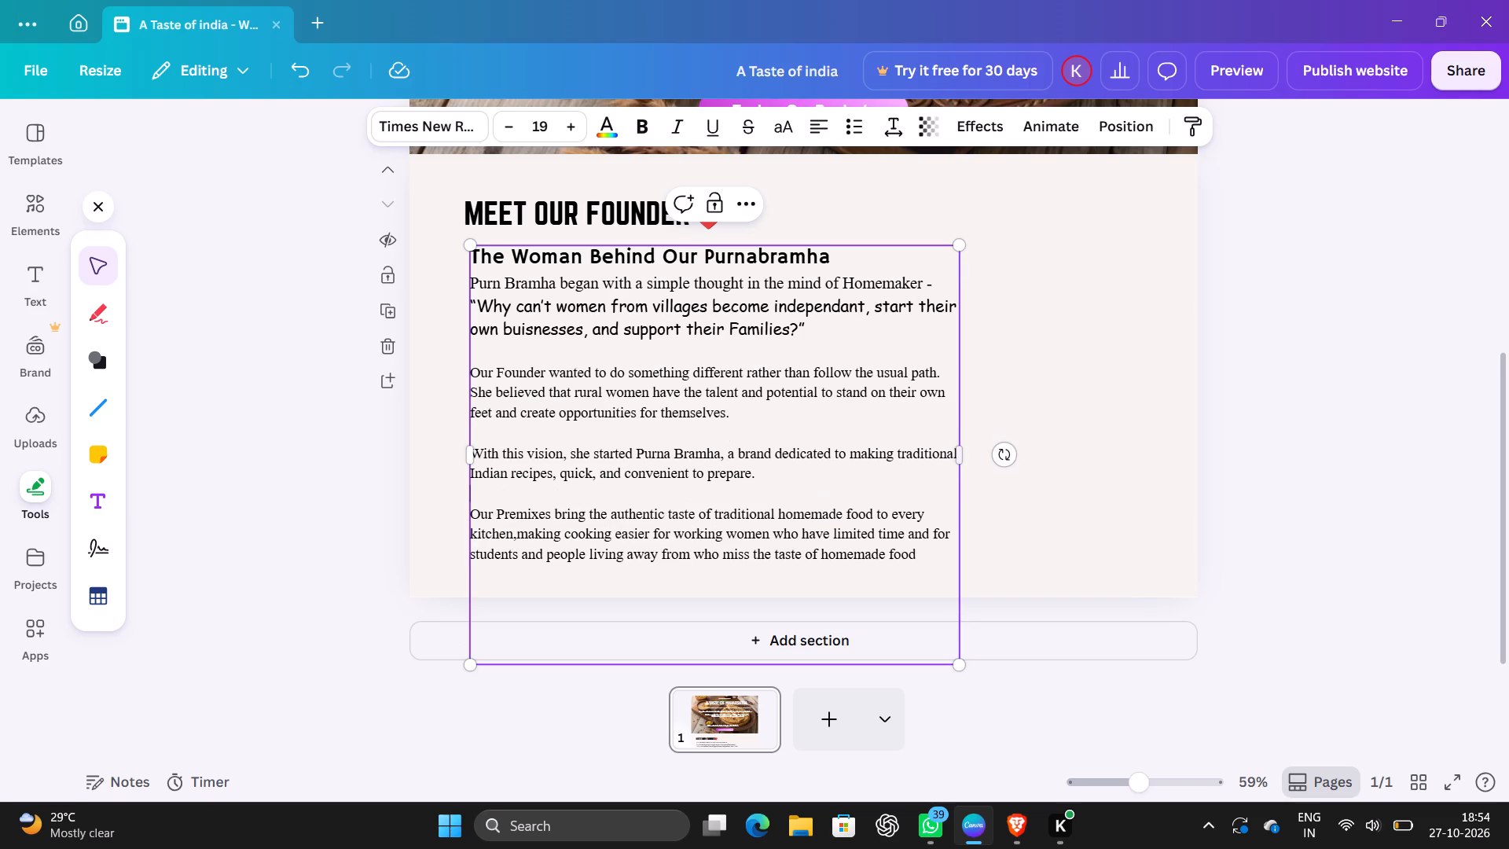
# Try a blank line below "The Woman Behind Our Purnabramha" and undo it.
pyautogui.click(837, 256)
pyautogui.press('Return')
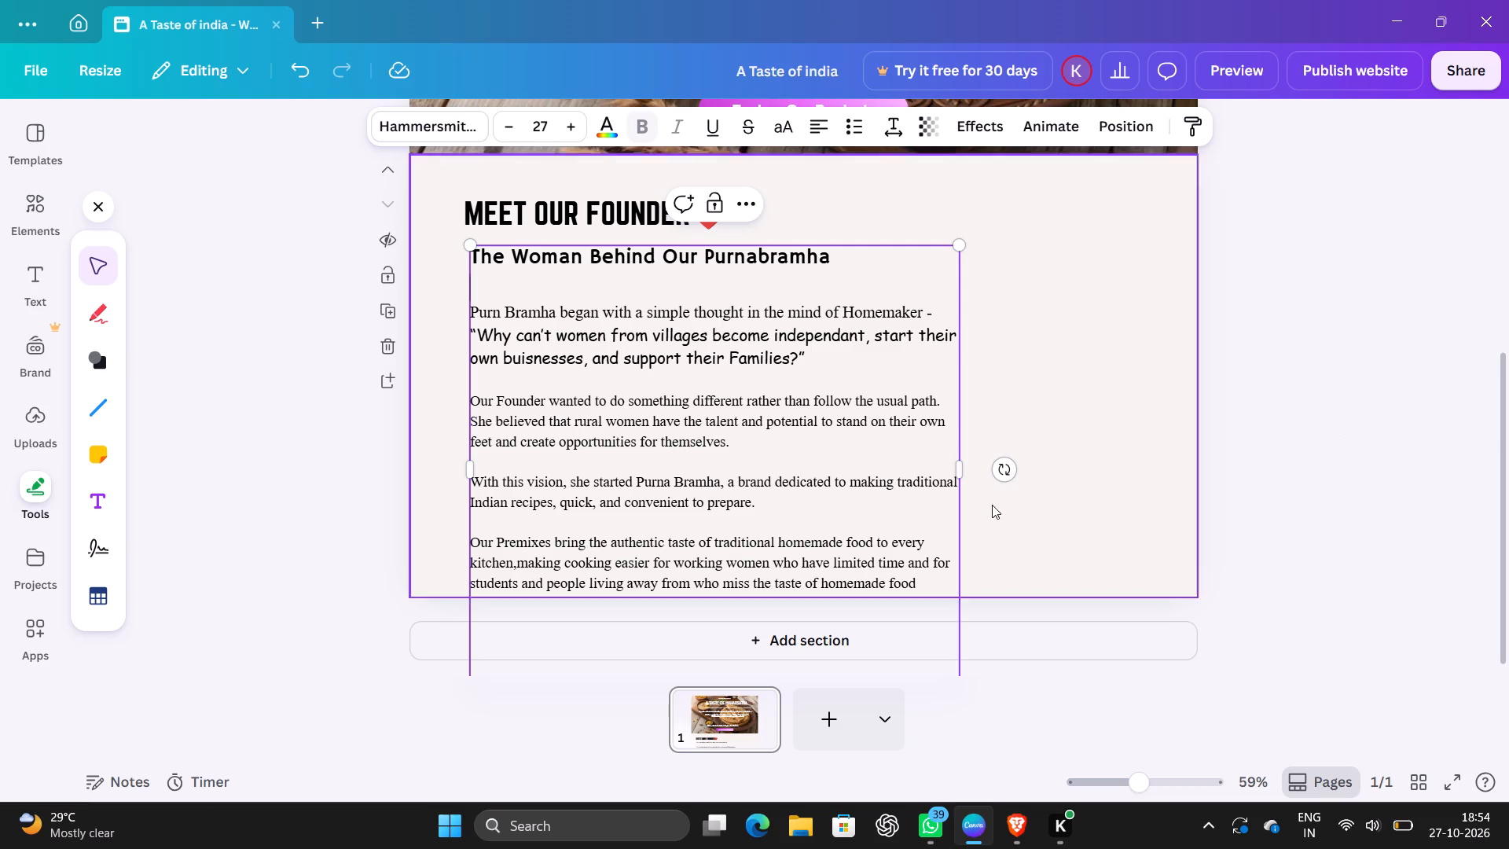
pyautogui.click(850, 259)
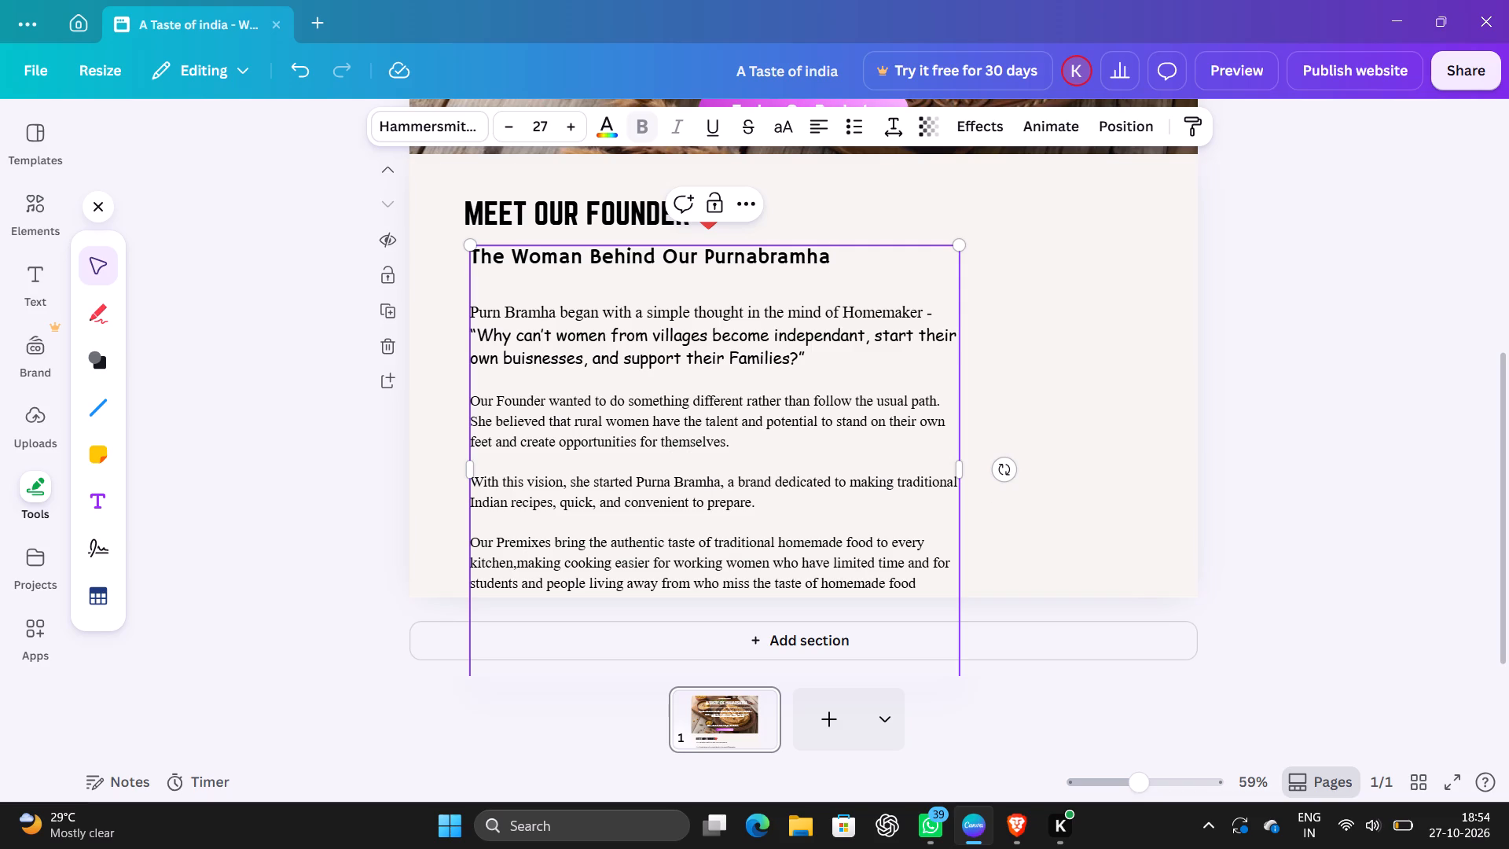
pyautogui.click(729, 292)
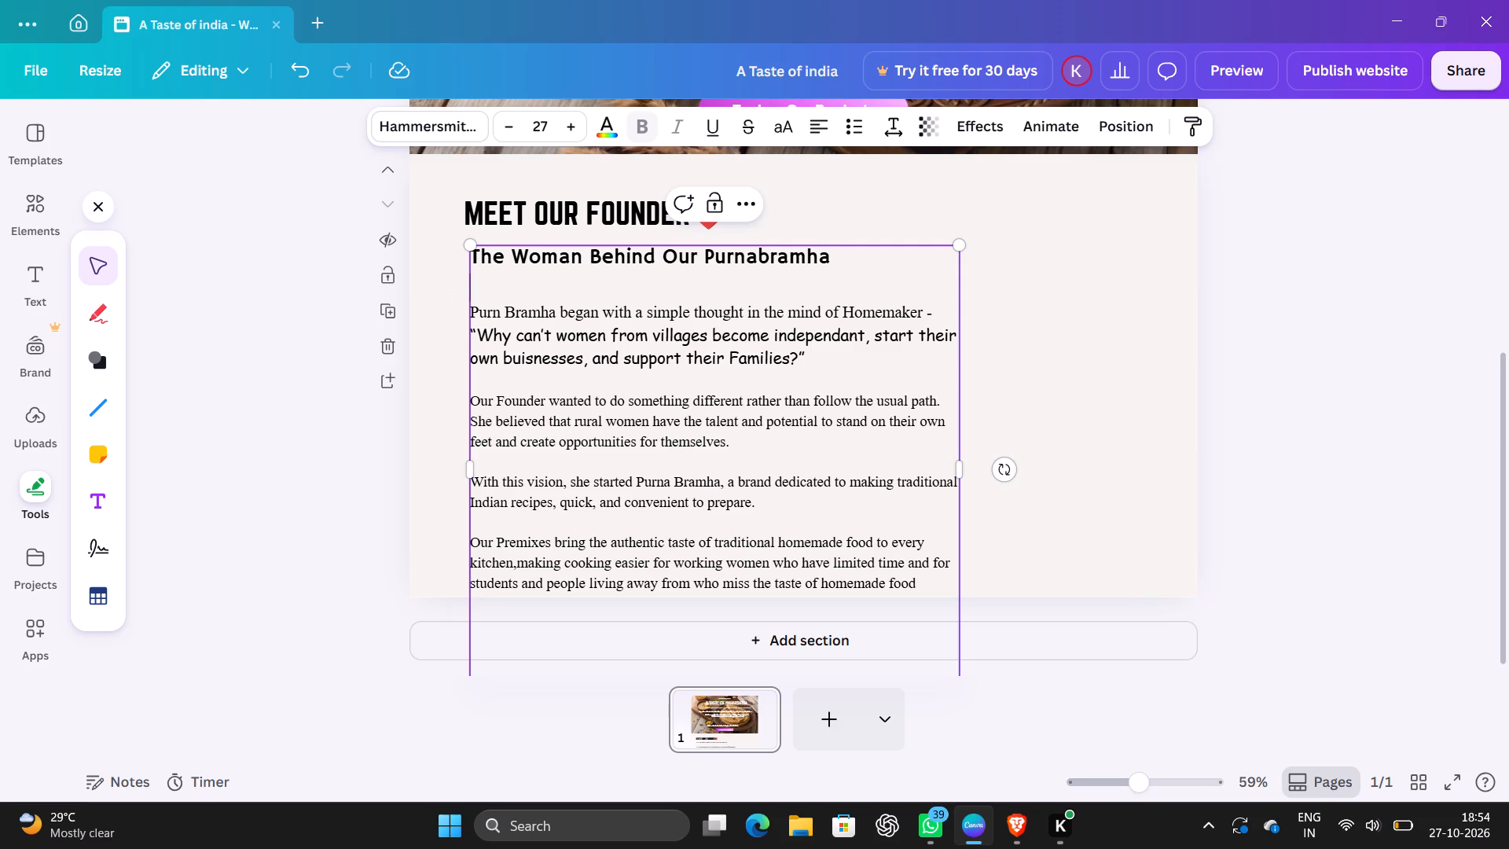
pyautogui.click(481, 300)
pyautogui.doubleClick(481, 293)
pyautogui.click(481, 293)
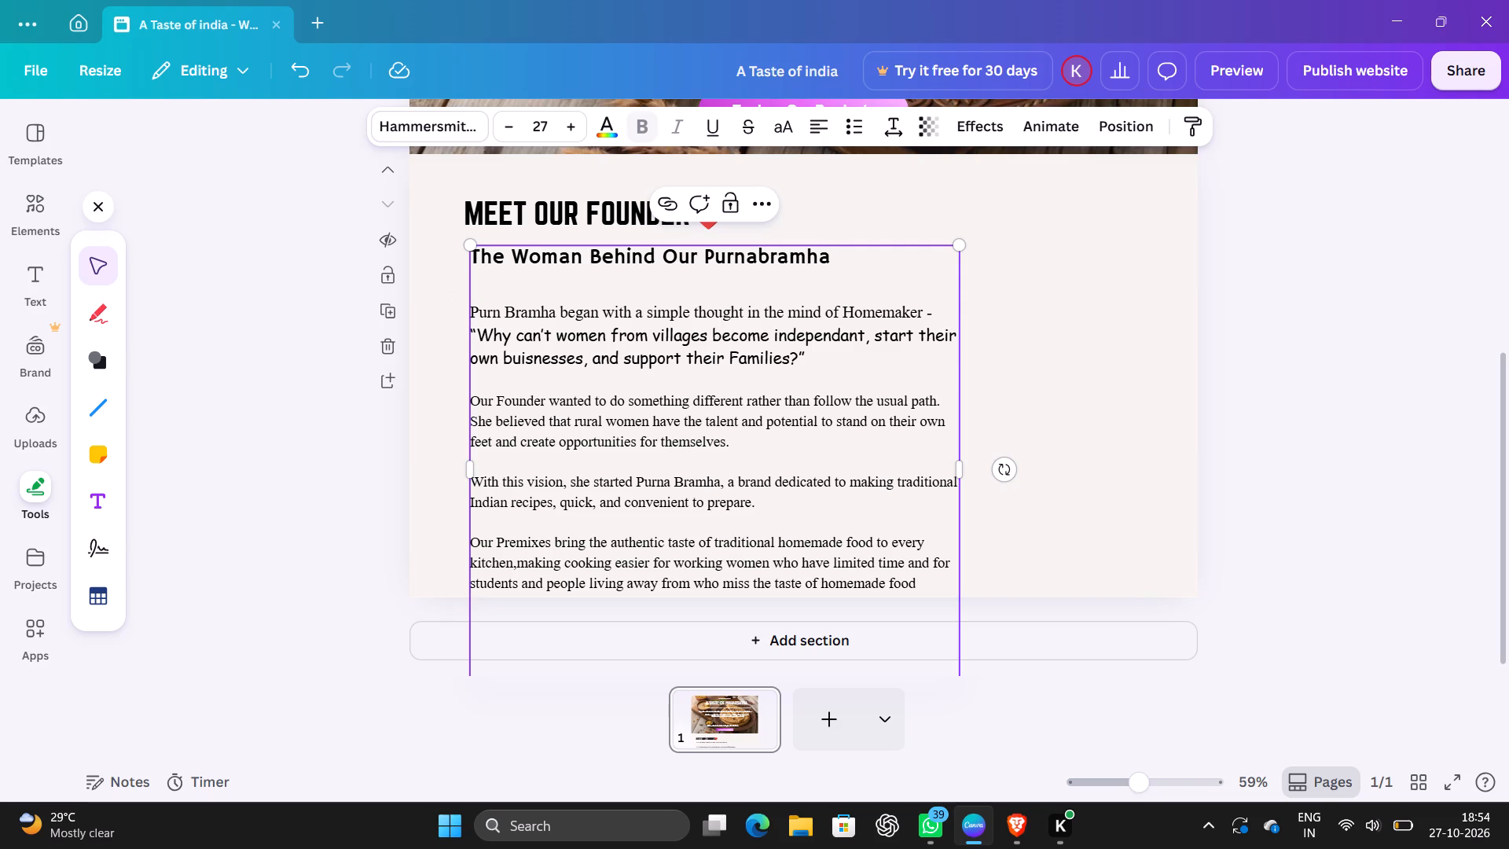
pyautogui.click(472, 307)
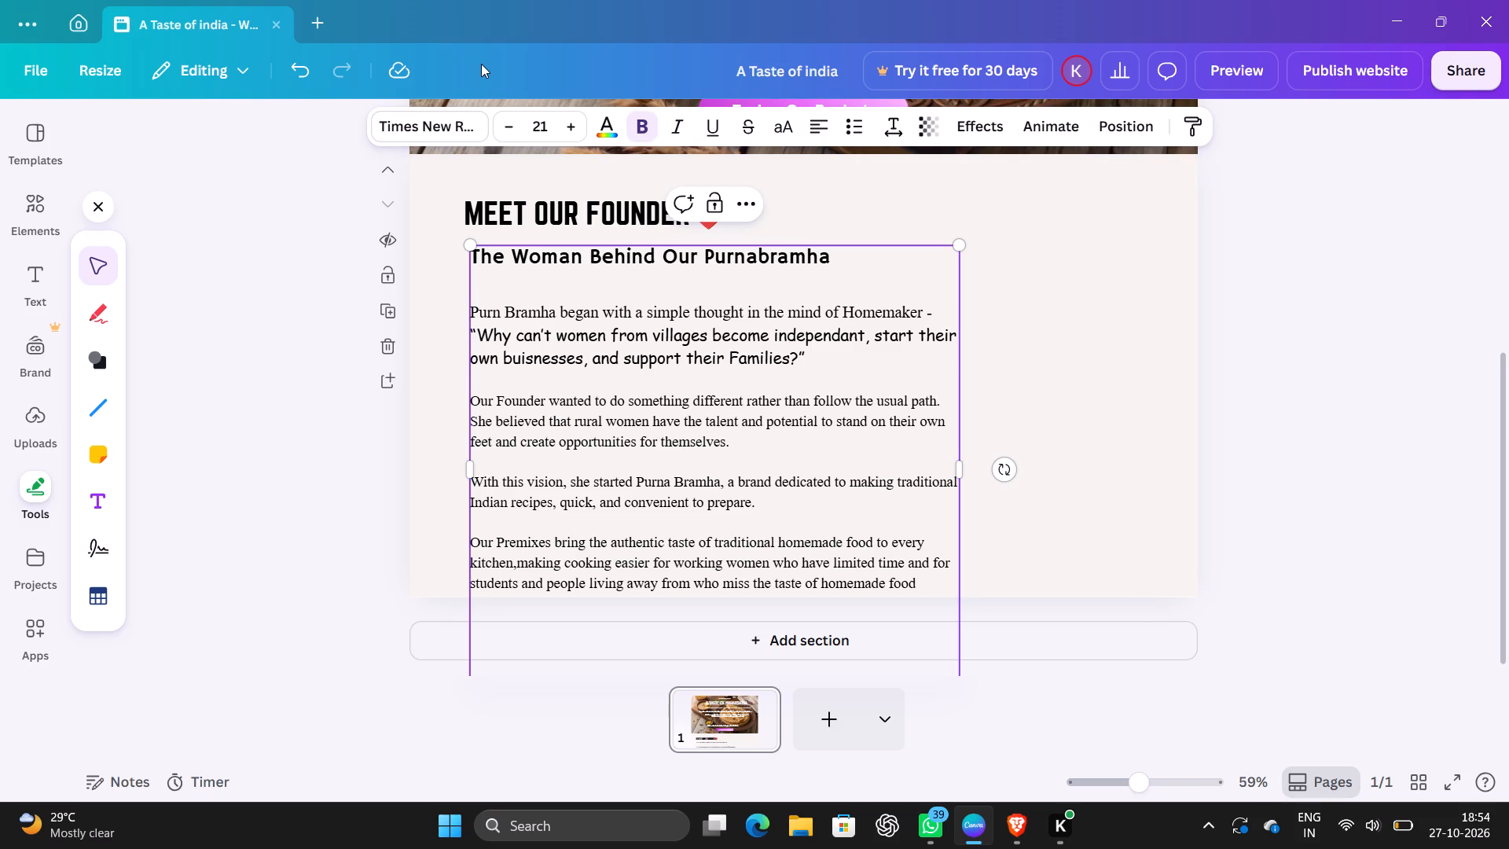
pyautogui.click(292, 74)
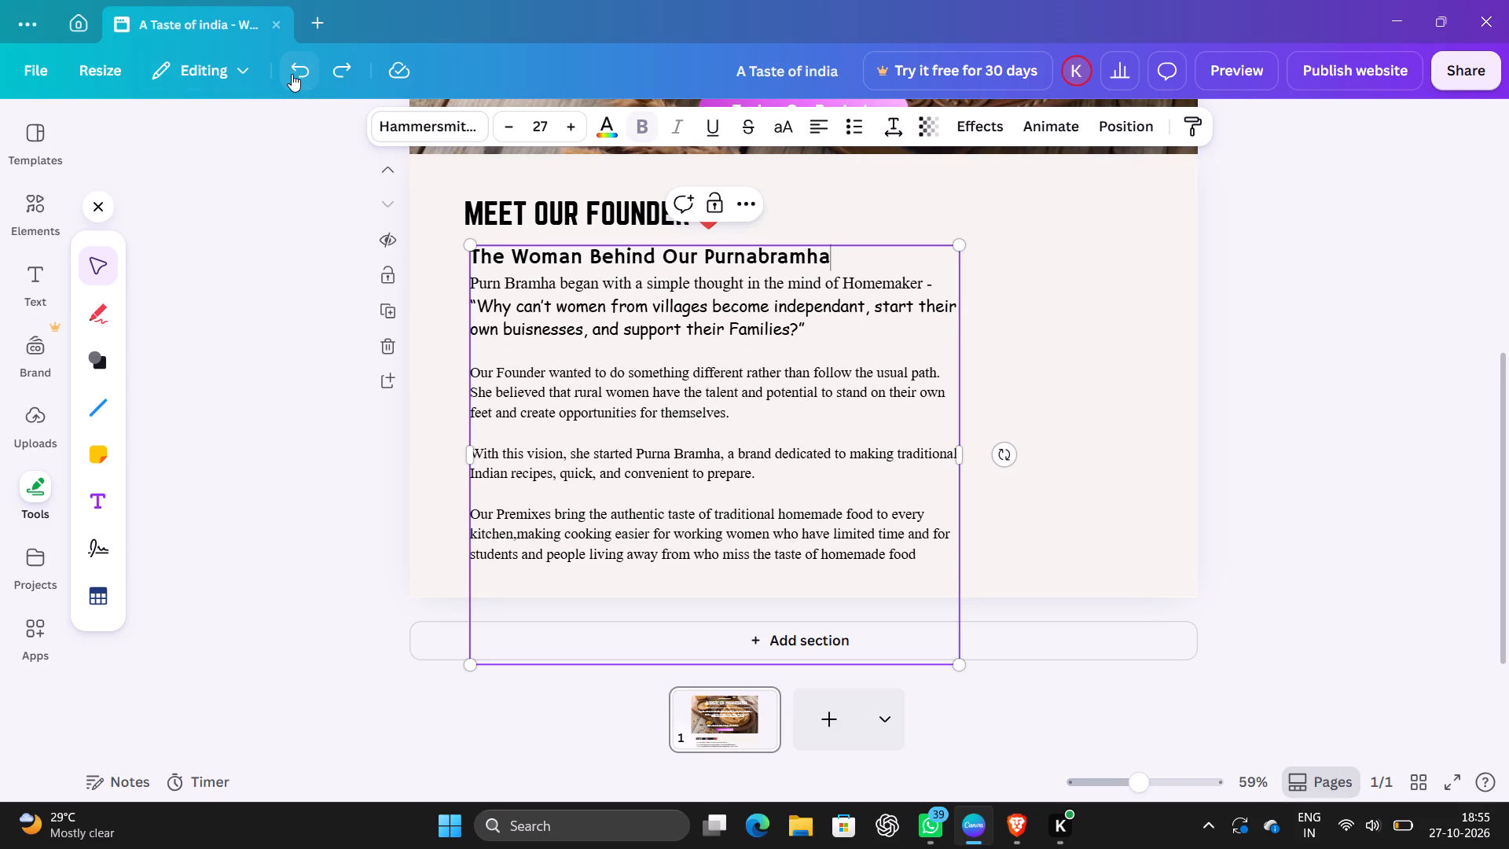
# Add a full stop at the end of the last paragraph, after "homemade food".
pyautogui.click(920, 553)
pyautogui.press('.')
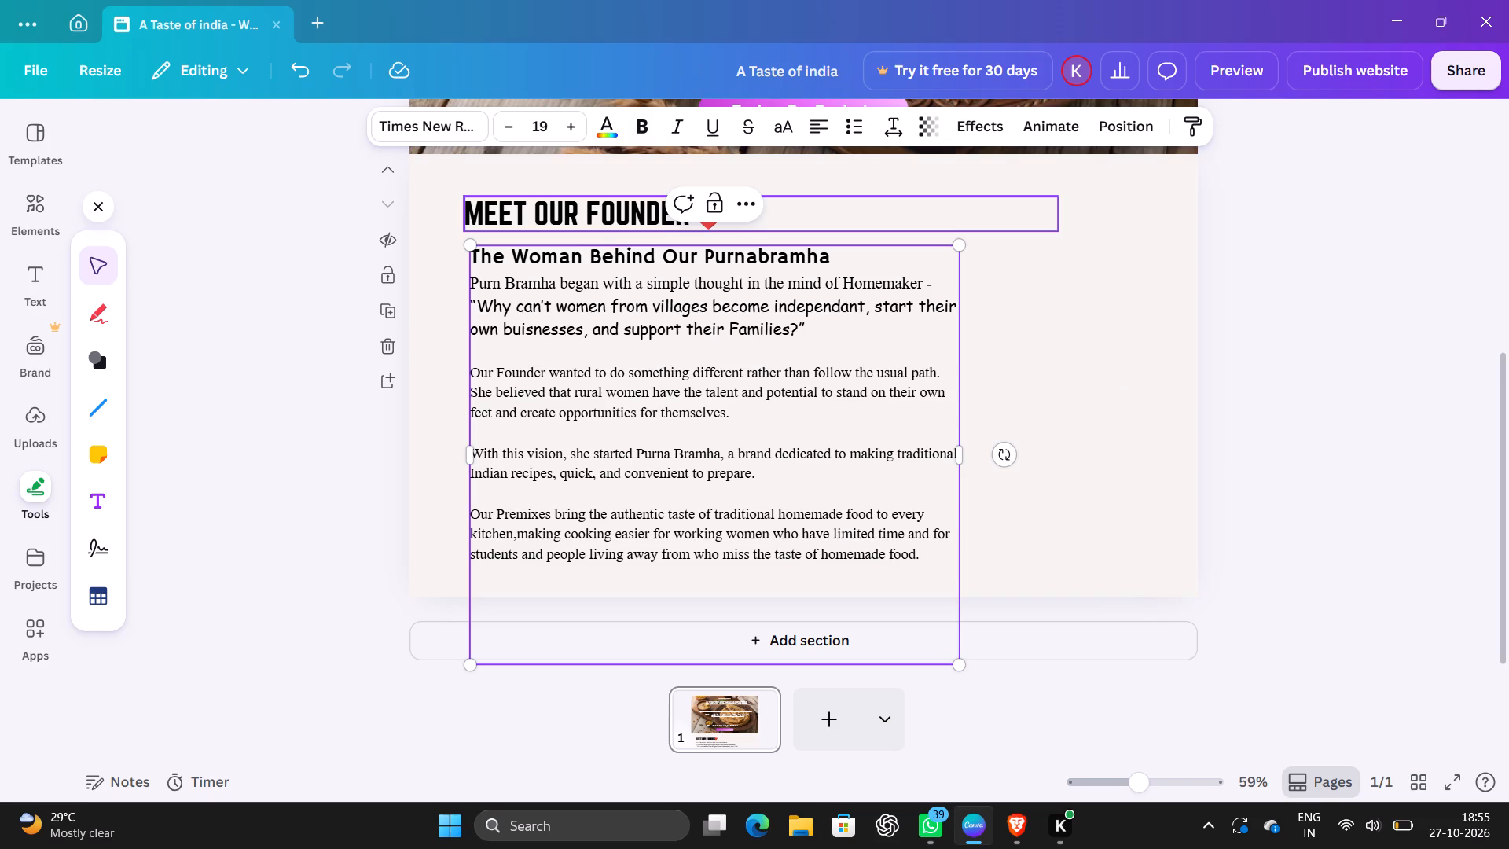
# Insert a blank line below the subheading "The Woman Behind Our Purnabramha".
pyautogui.click(828, 254)
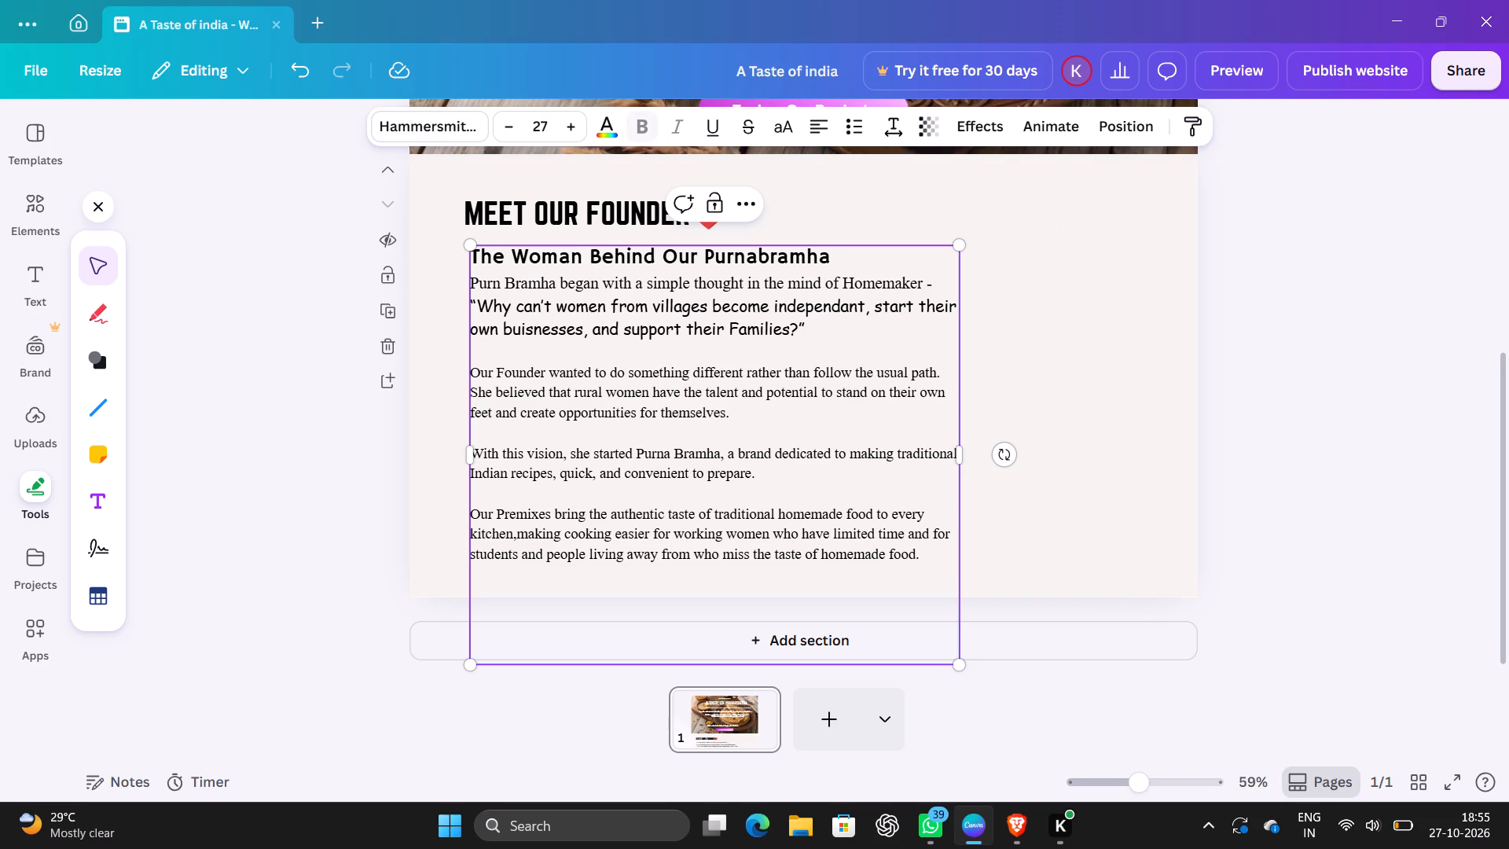
pyautogui.press('Return')
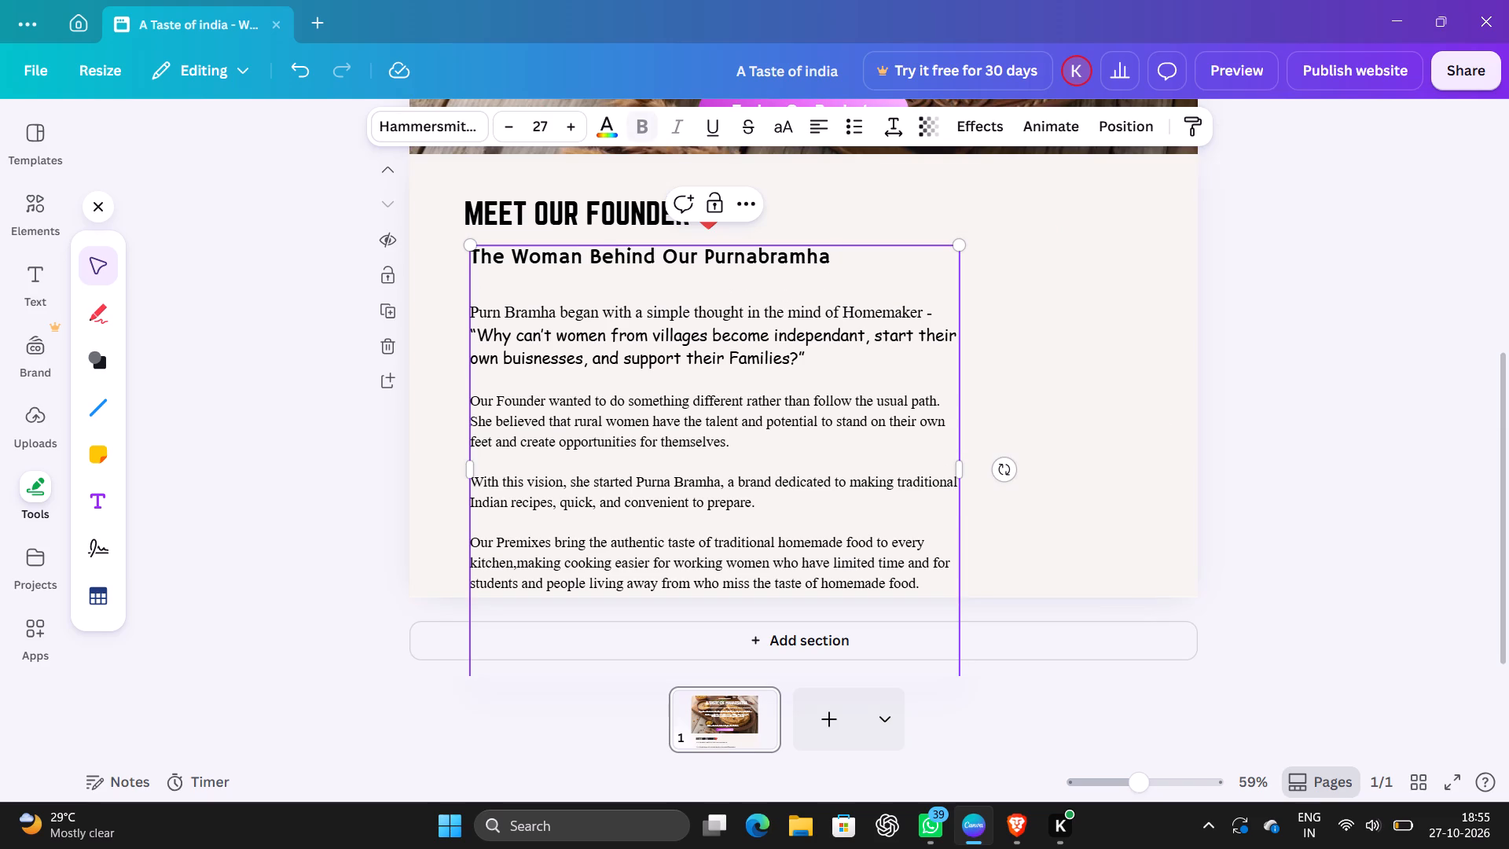
# Move the "Meet Our Founder" heading up and slightly left, closer to the section's top edge.
pyautogui.click(593, 208)
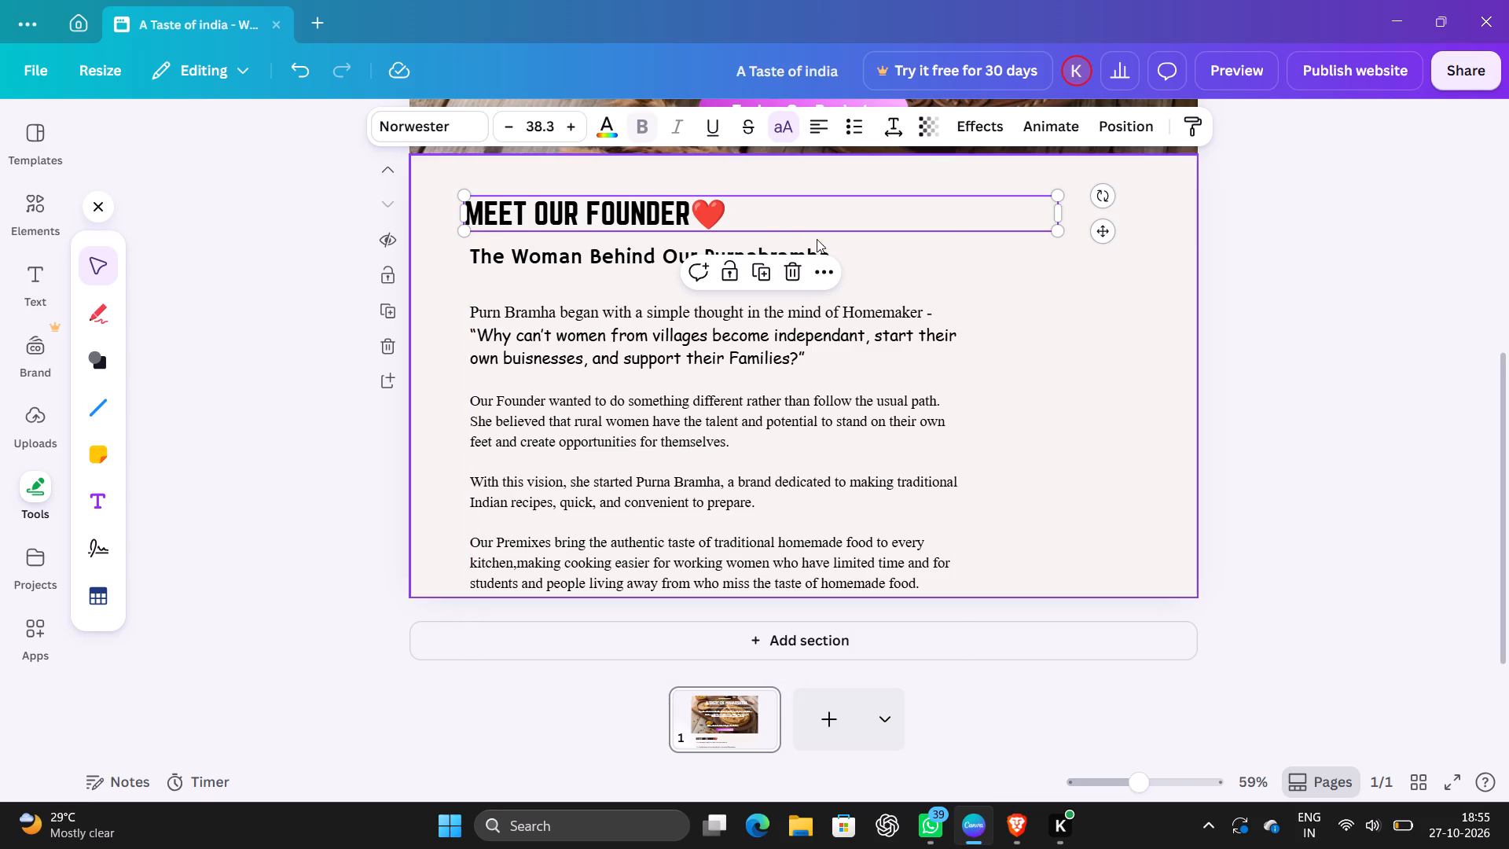
pyautogui.moveTo(1103, 233); pyautogui.dragTo(1094, 192)
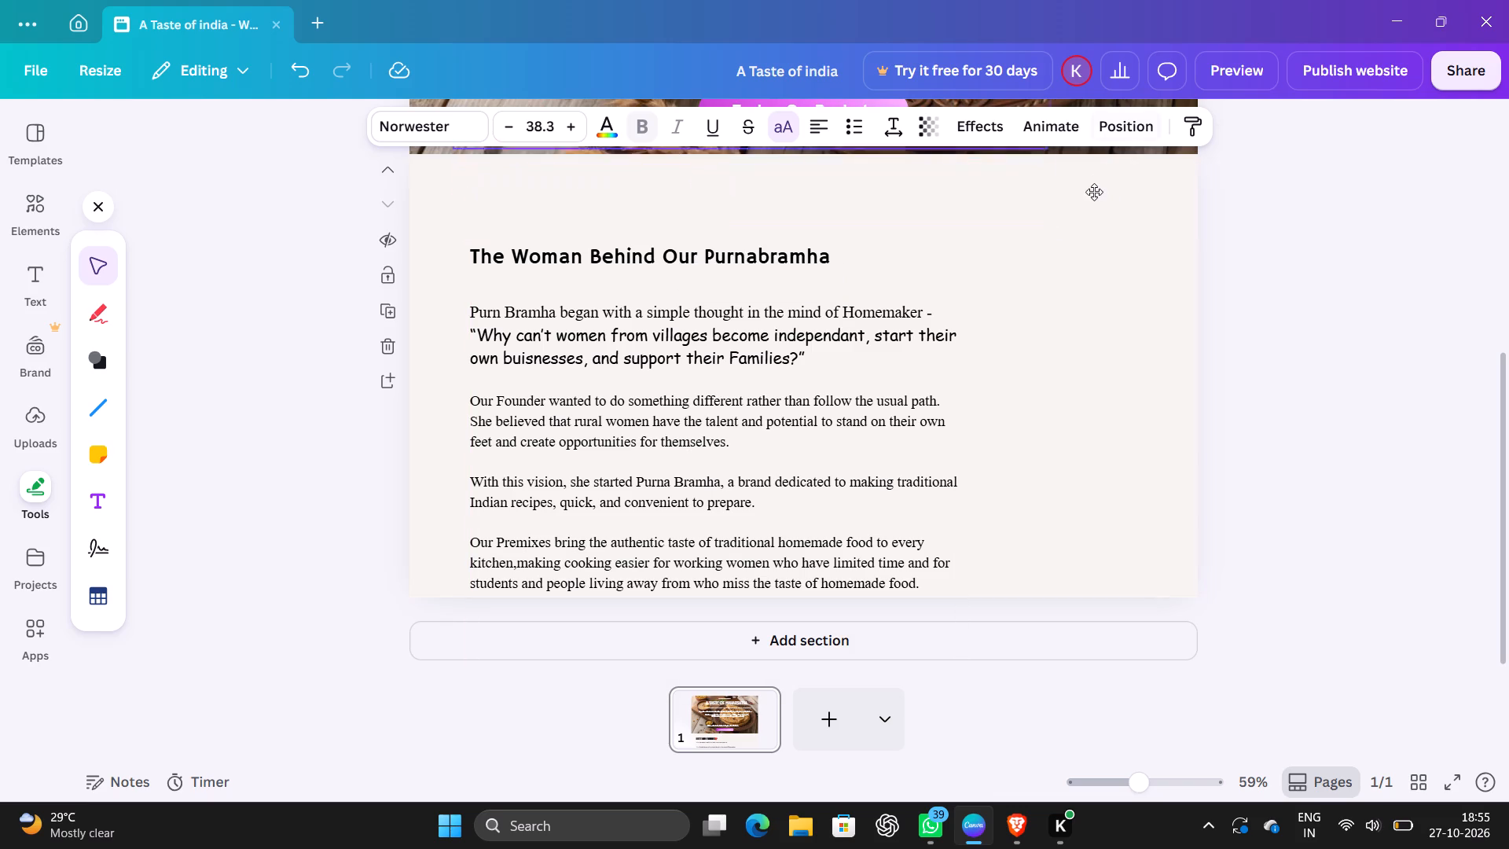
pyautogui.moveTo(1094, 192); pyautogui.dragTo(1089, 208)
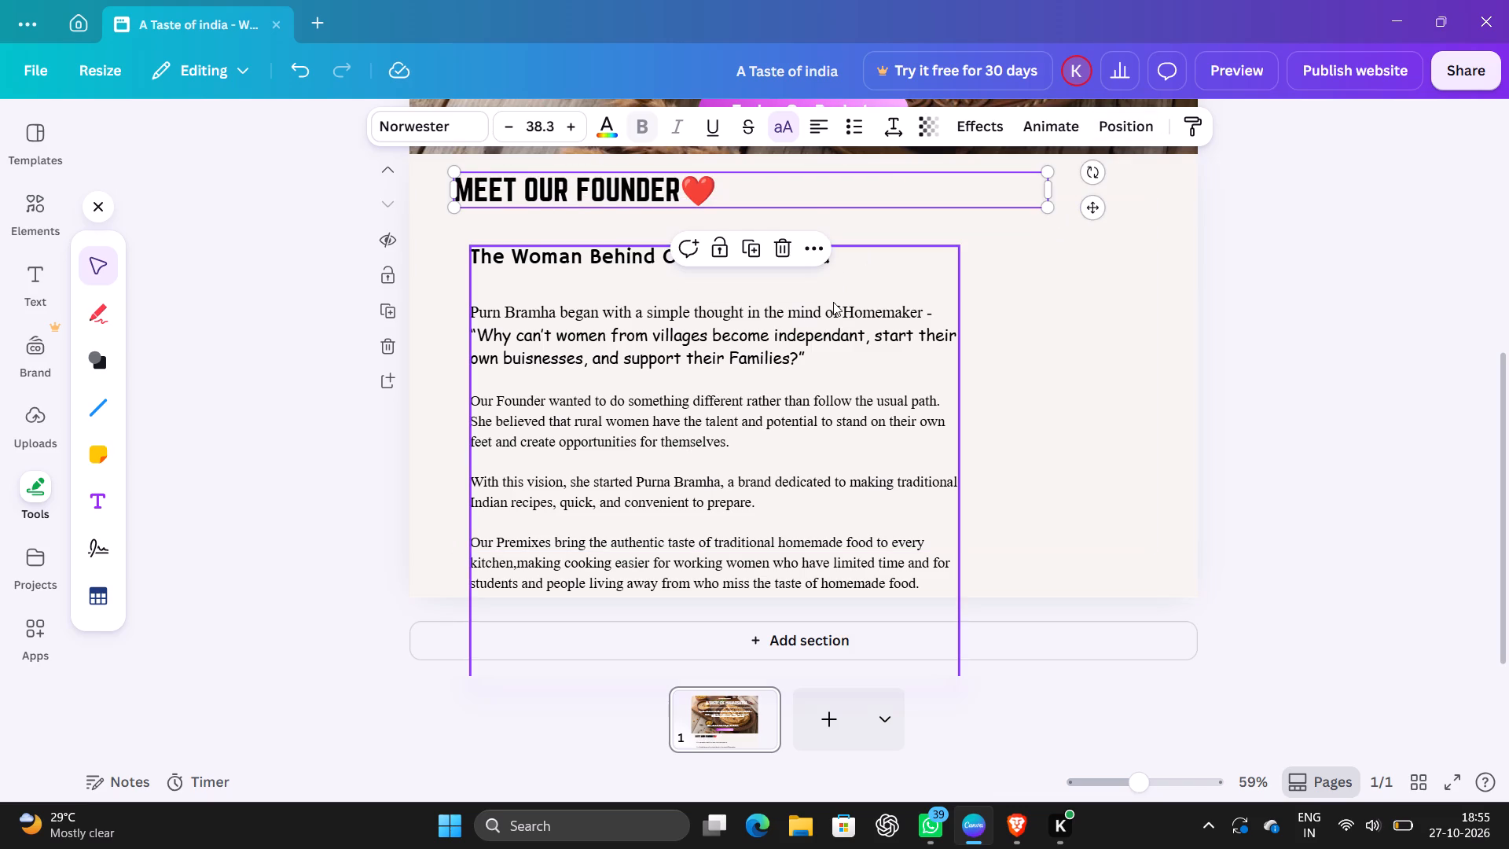
# Move the founder text box up to just below the heading and left, near the section's left margin.
pyautogui.click(848, 285)
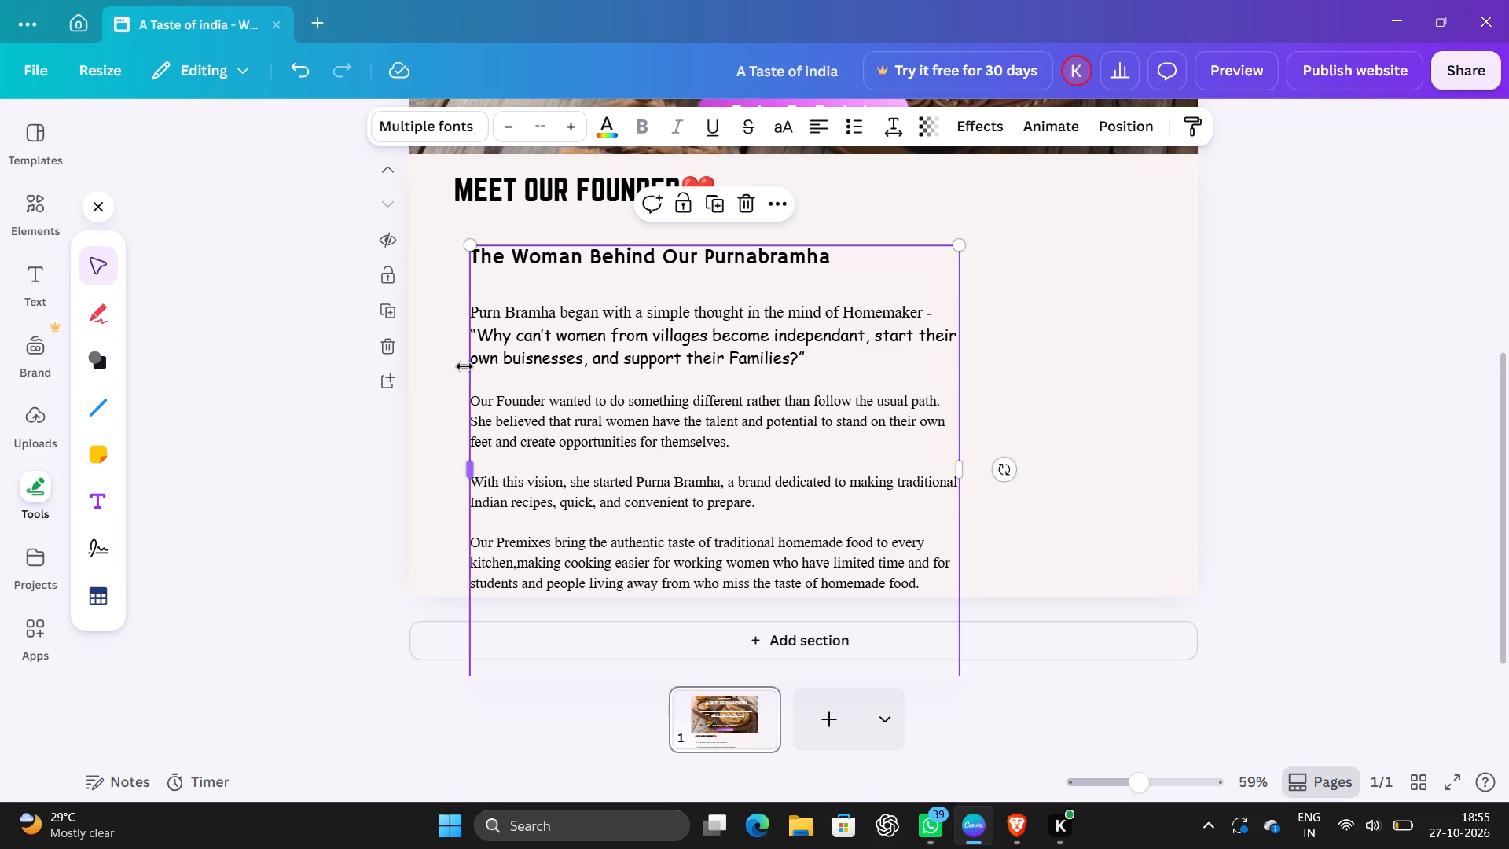
pyautogui.click(483, 384)
pyautogui.moveTo(483, 384); pyautogui.dragTo(499, 319)
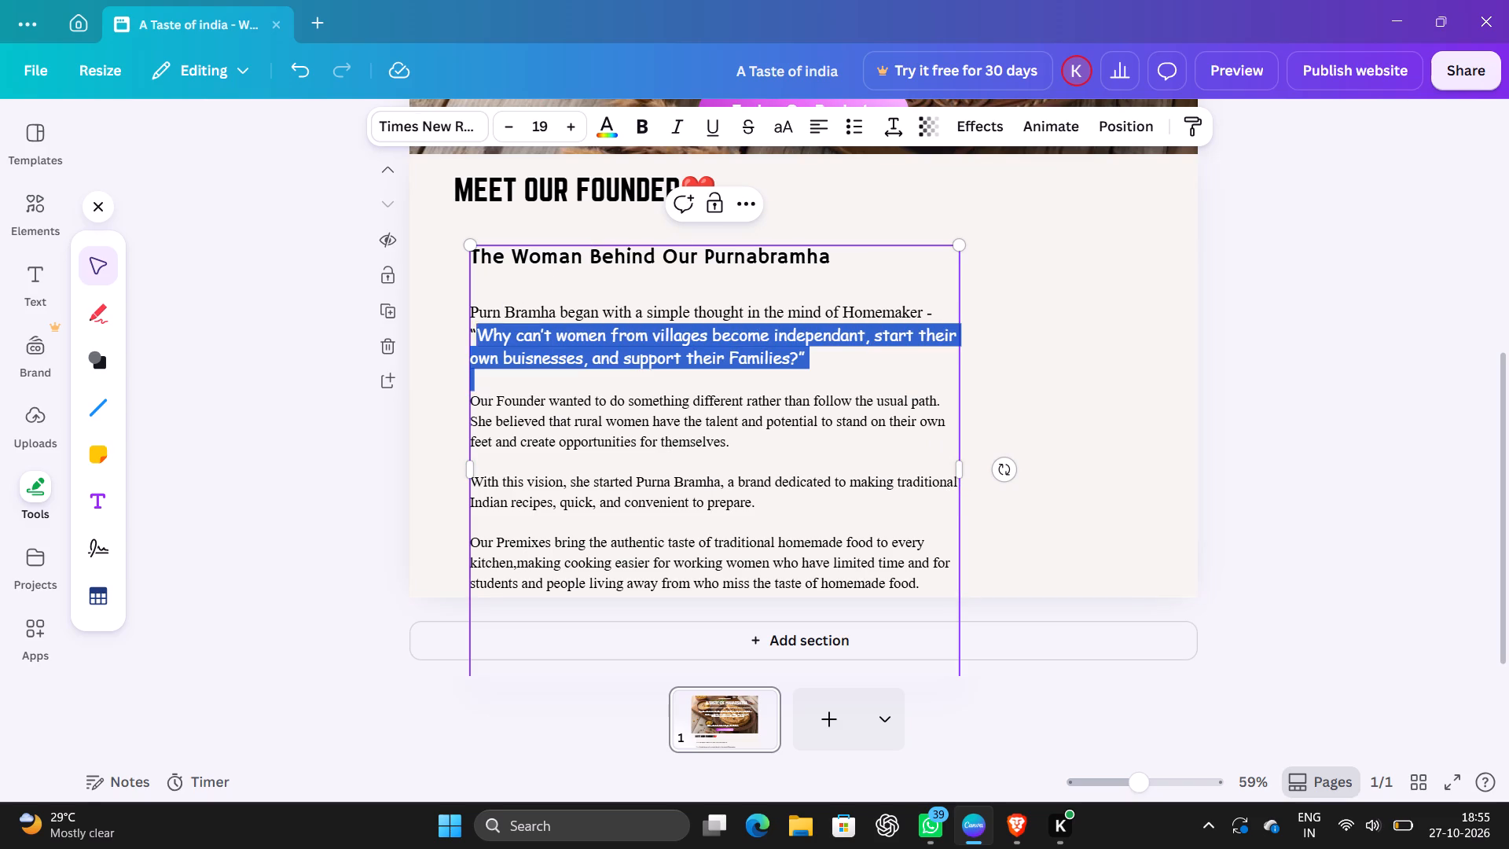
pyautogui.moveTo(499, 319); pyautogui.dragTo(511, 287)
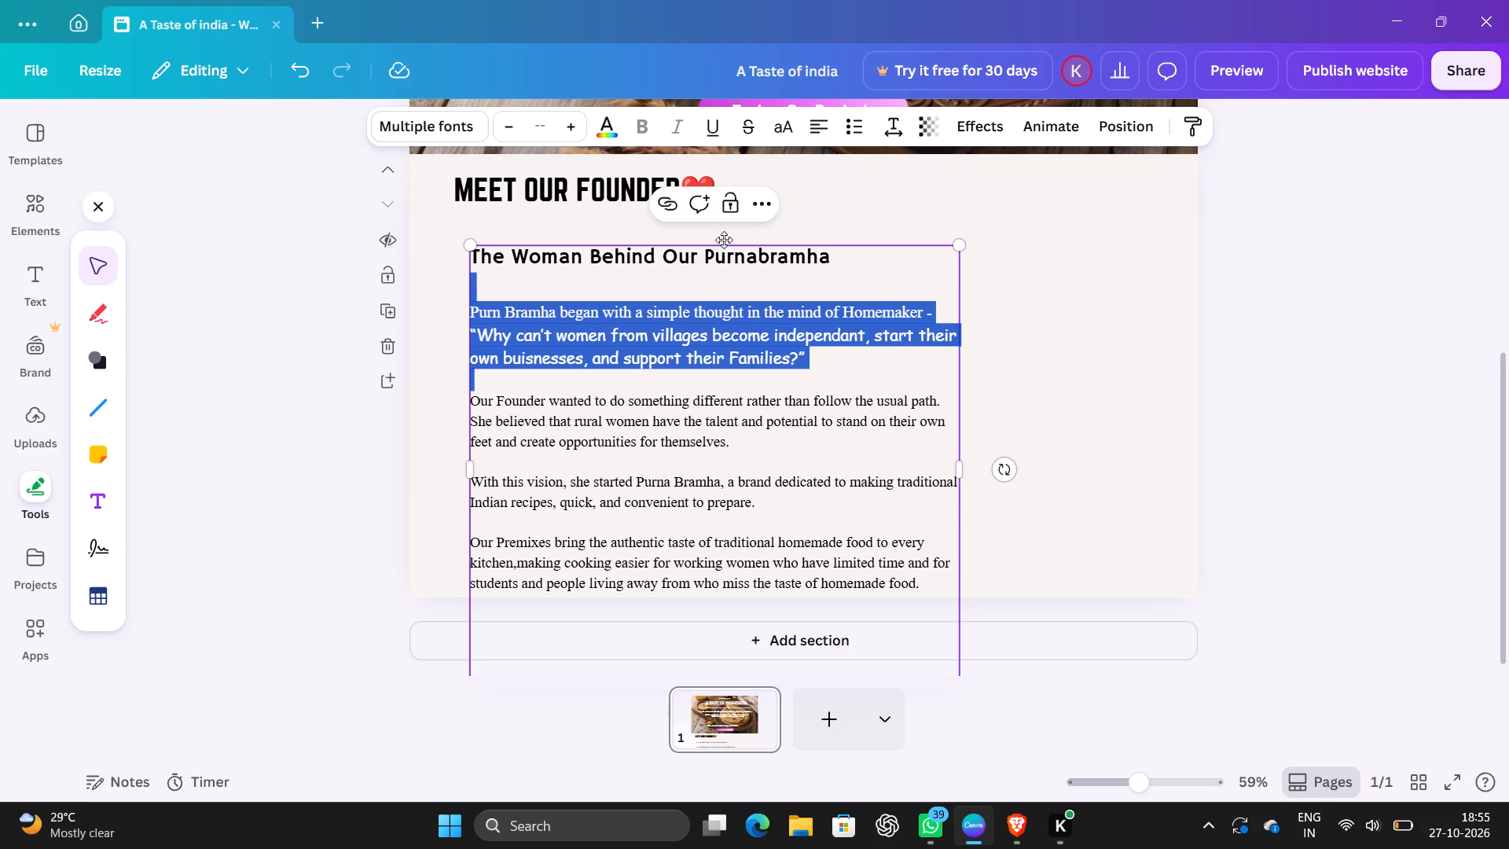
pyautogui.moveTo(724, 240); pyautogui.dragTo(718, 216)
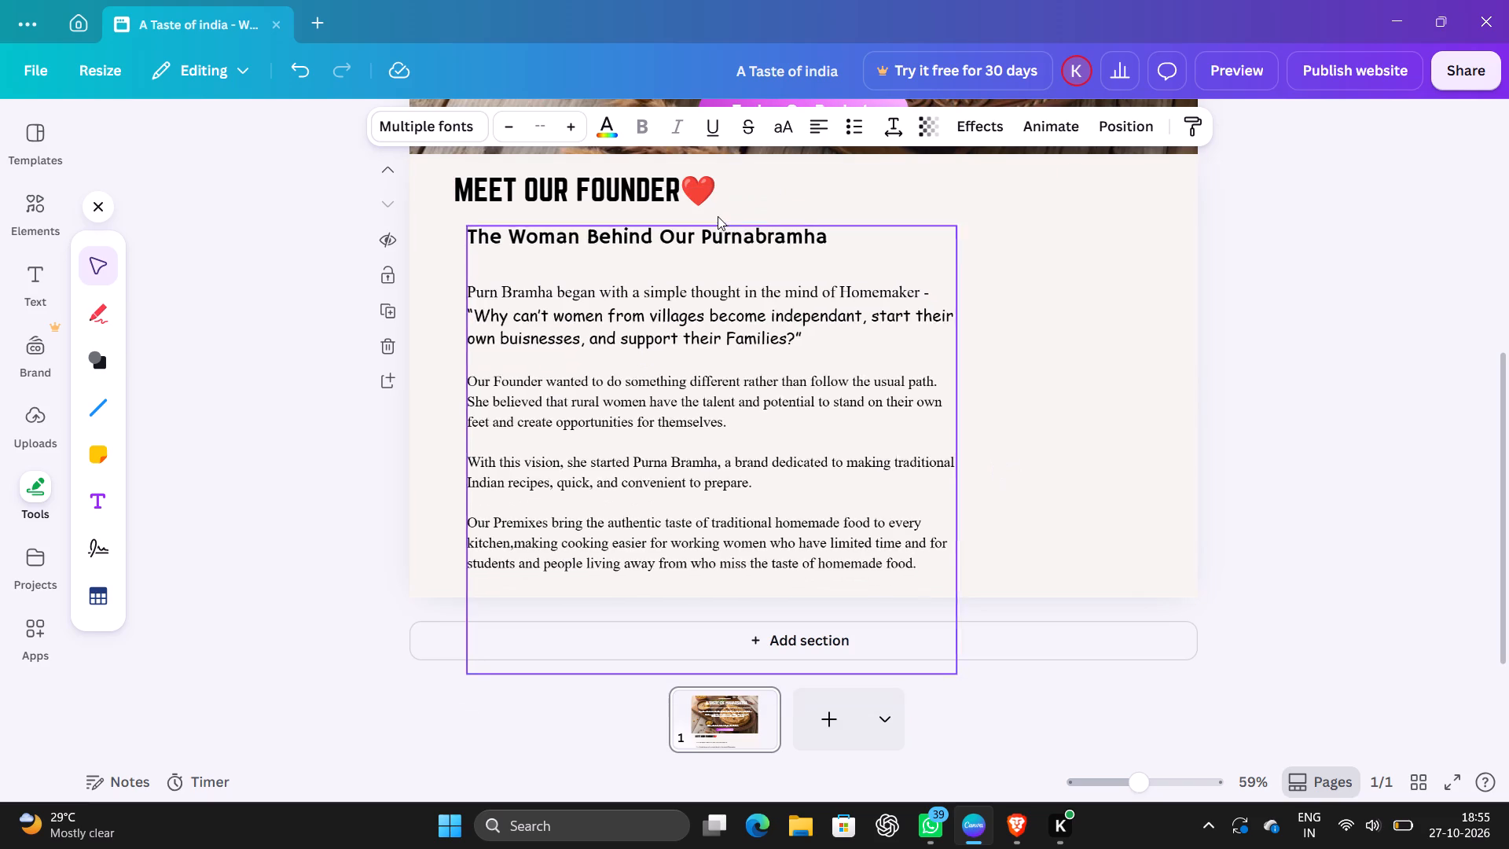
pyautogui.moveTo(718, 216); pyautogui.dragTo(698, 215)
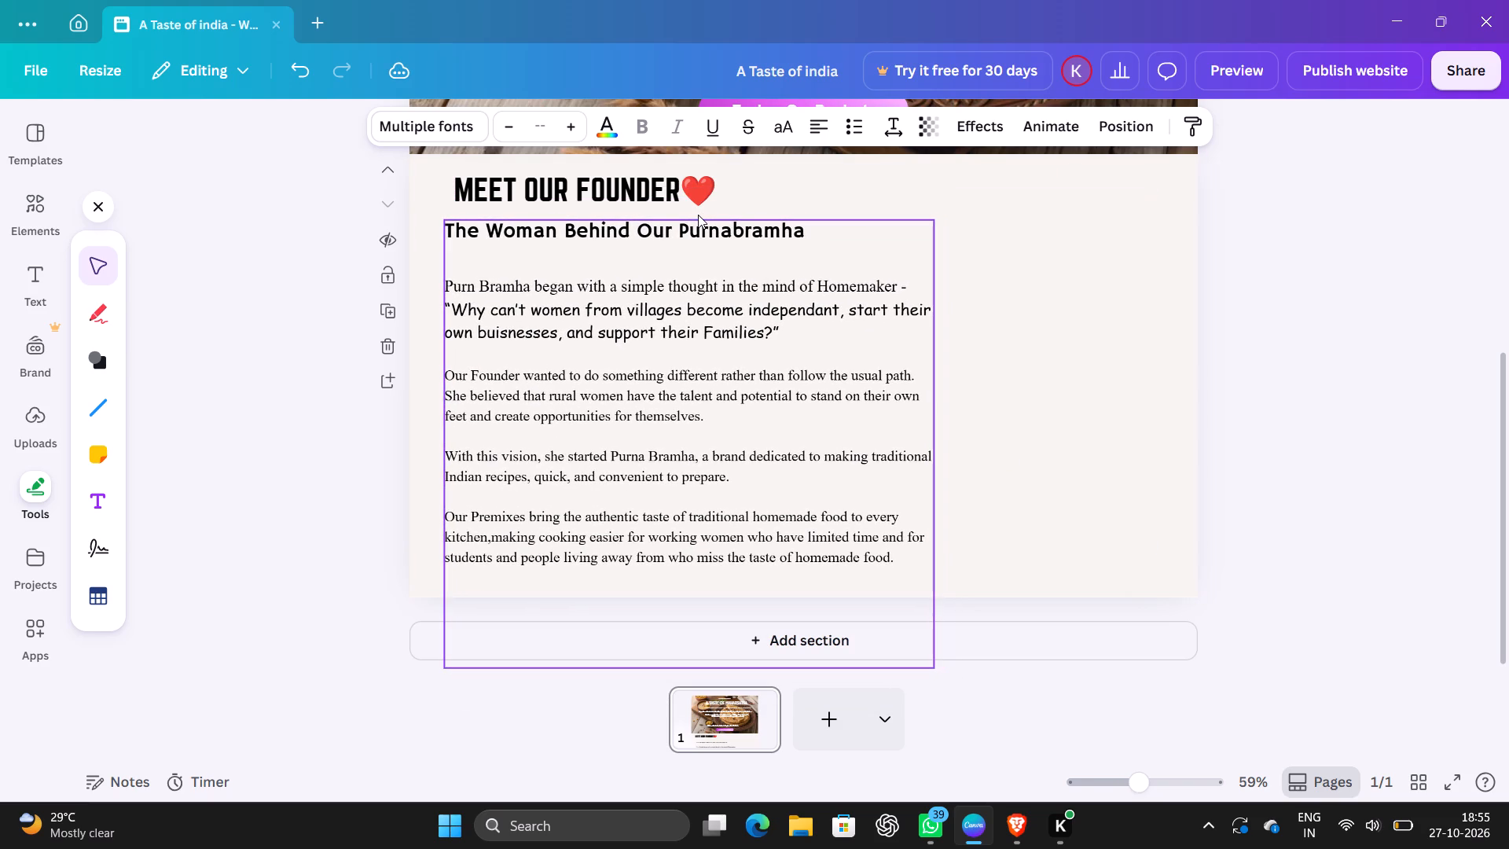
pyautogui.moveTo(698, 215); pyautogui.dragTo(701, 215)
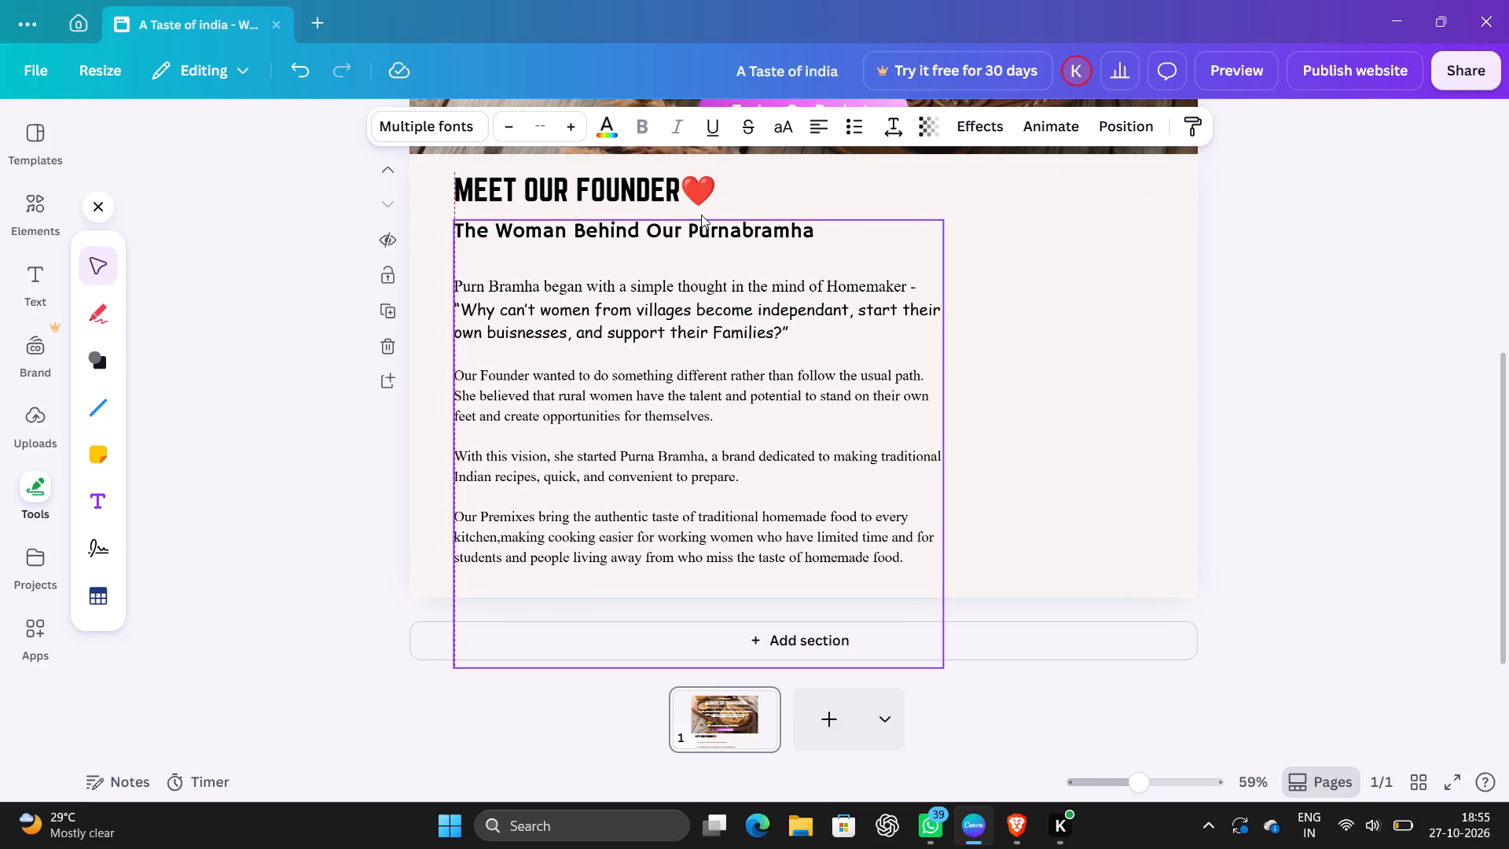
pyautogui.moveTo(701, 215); pyautogui.dragTo(685, 217)
pyautogui.click(1376, 335)
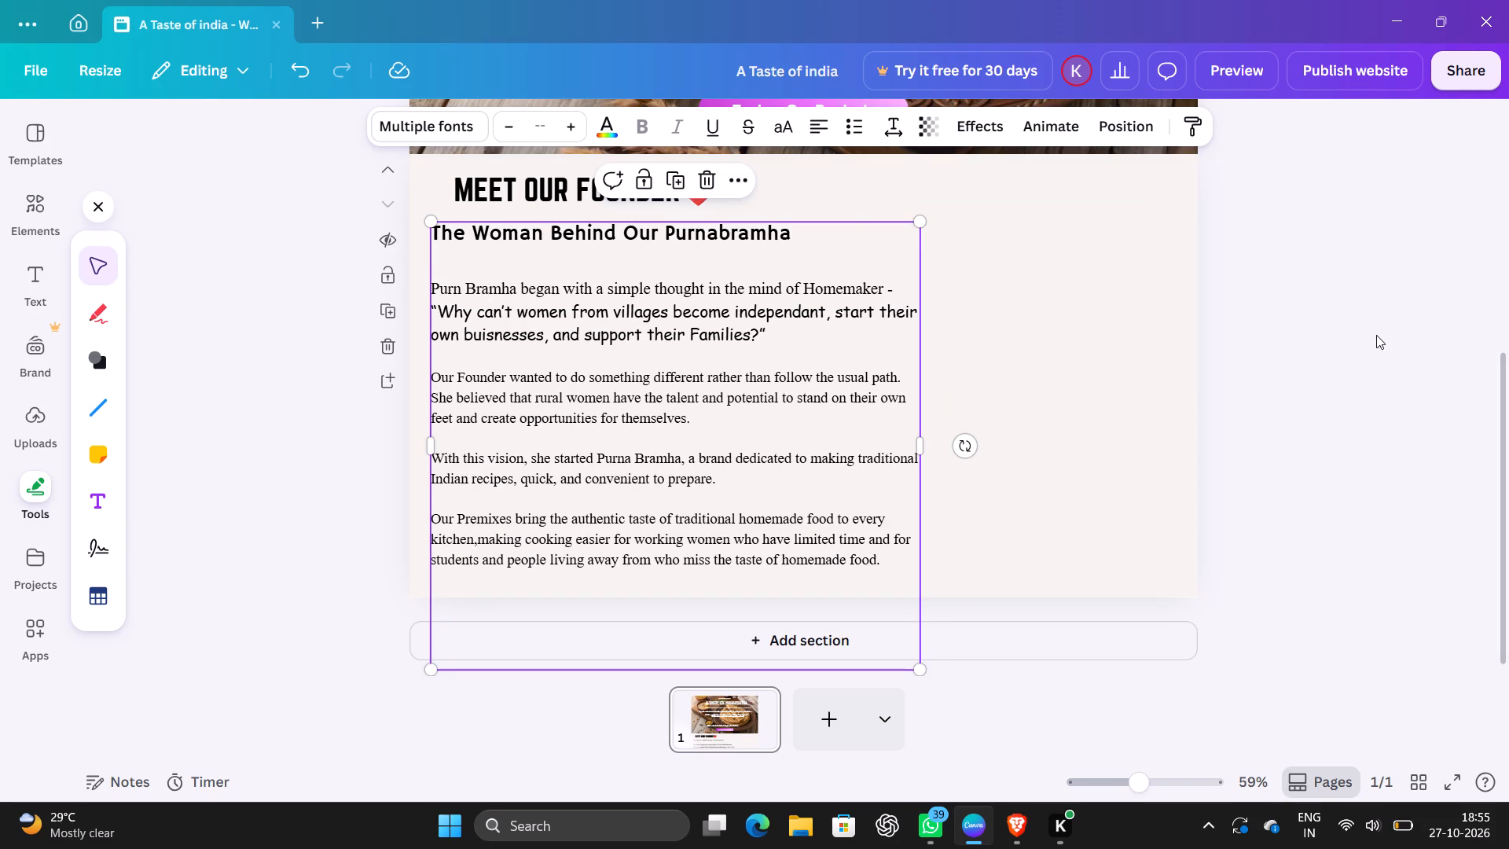
# Extend the "Meet Our Founder" heading box left to align with the text below, and narrow its right side to a width of about 493.
pyautogui.click(655, 174)
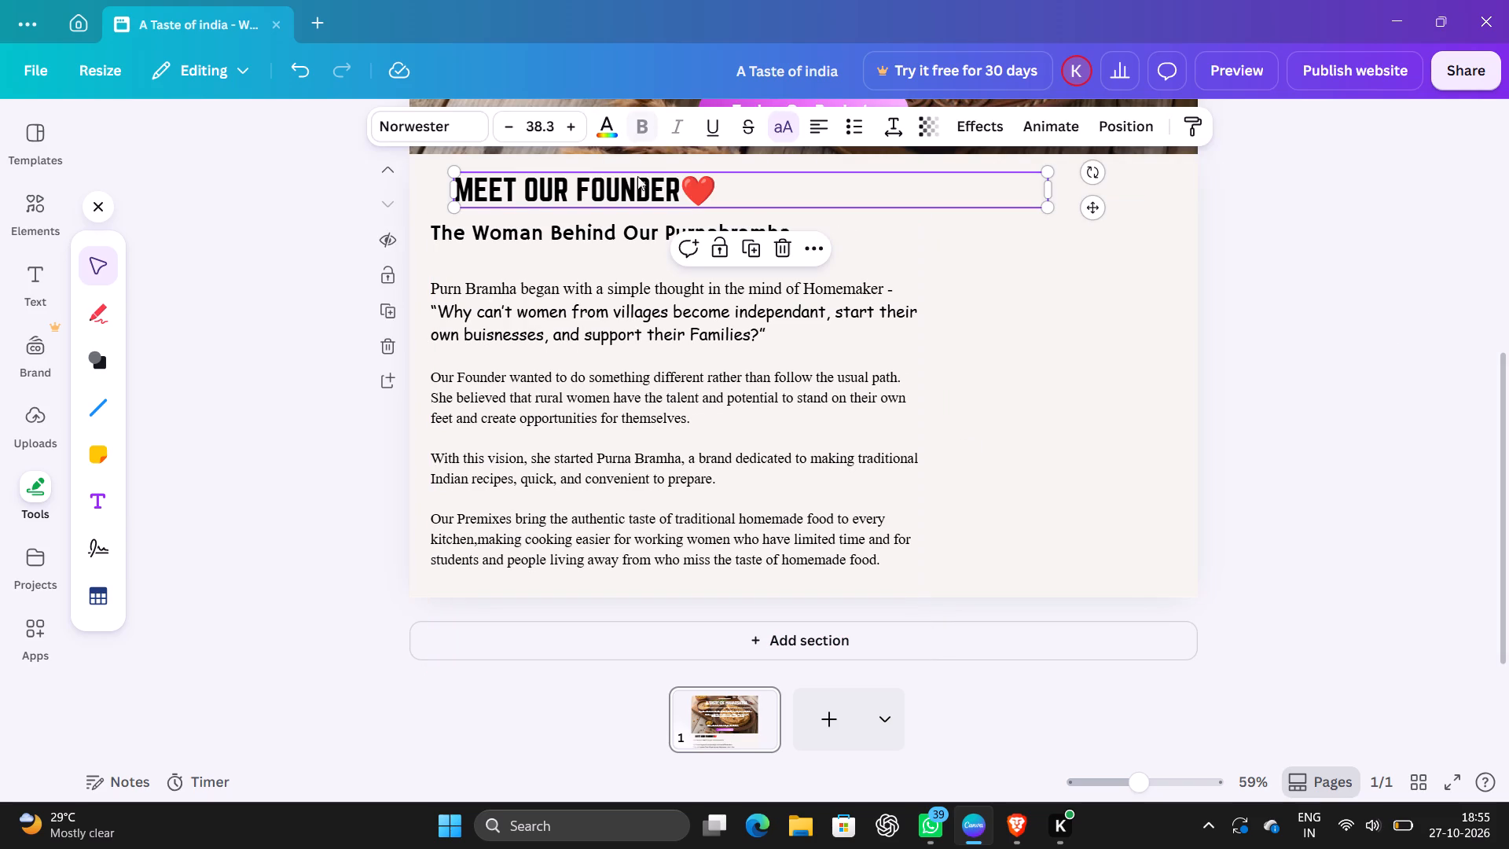
pyautogui.moveTo(452, 186); pyautogui.dragTo(435, 186)
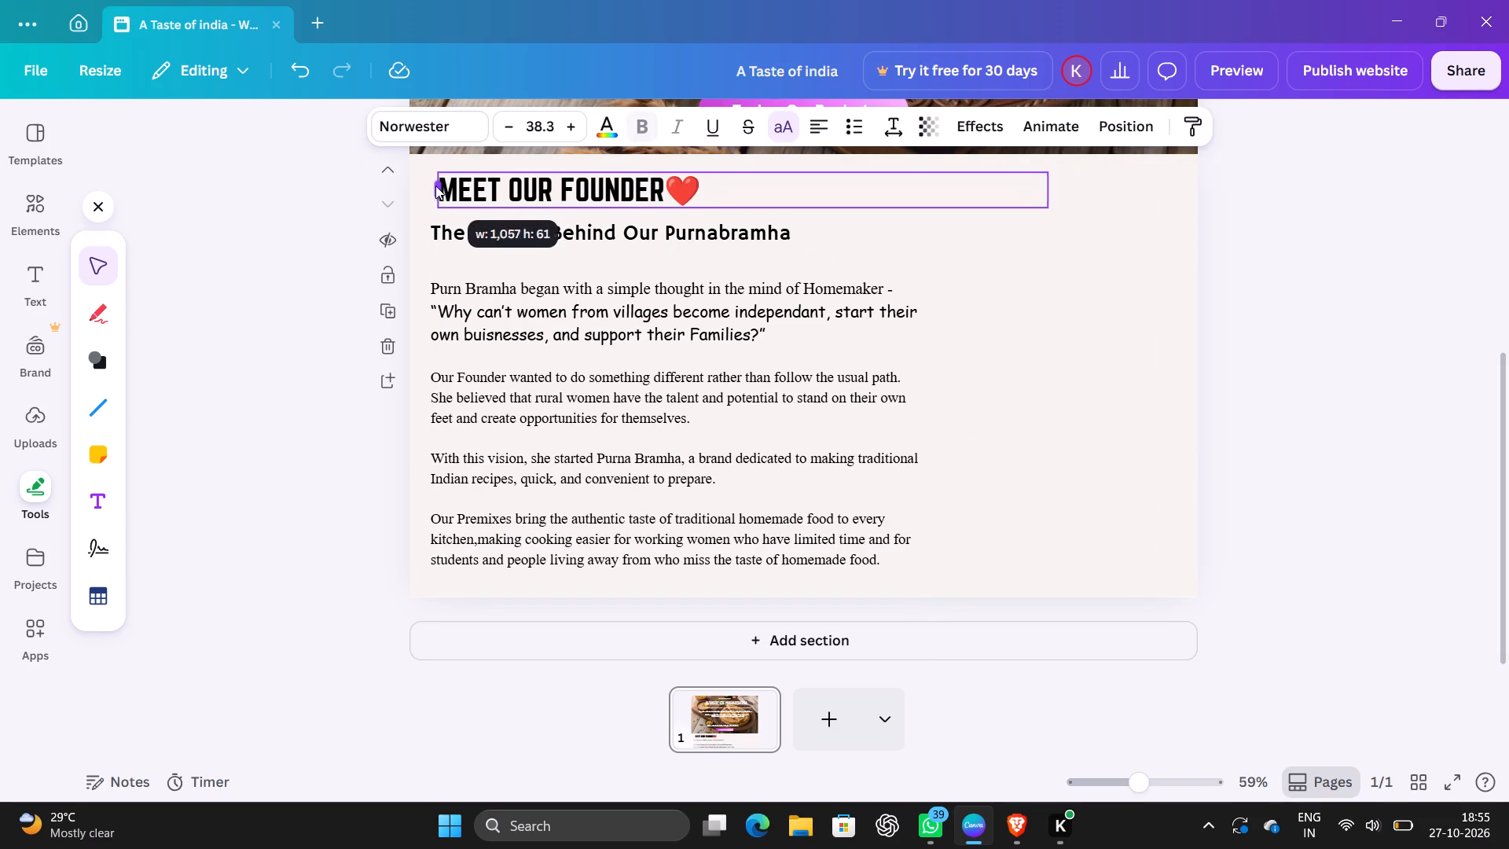
pyautogui.moveTo(435, 186); pyautogui.dragTo(433, 186)
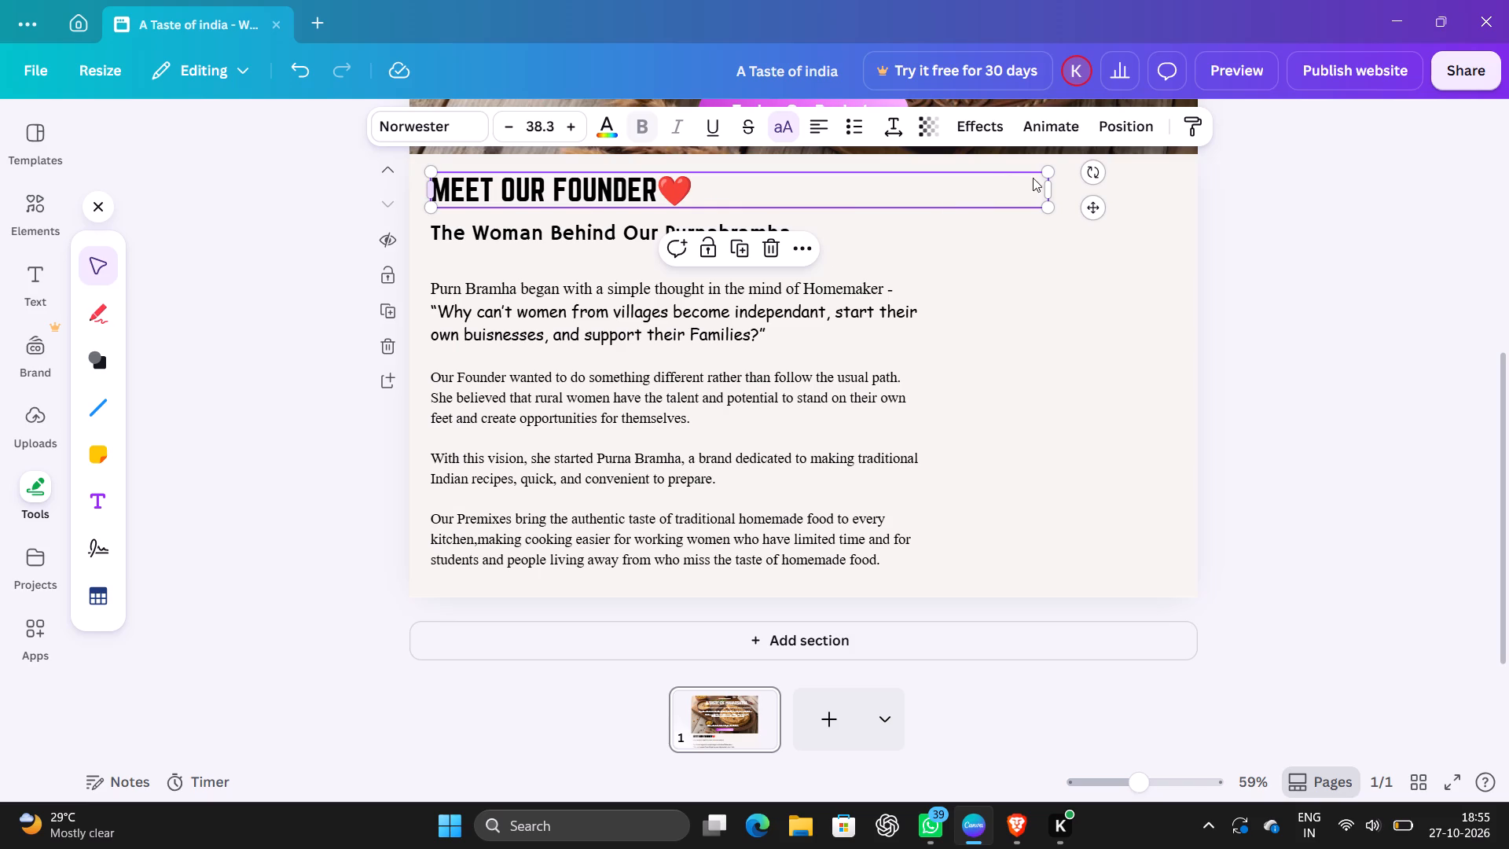
pyautogui.moveTo(1052, 187); pyautogui.dragTo(720, 174)
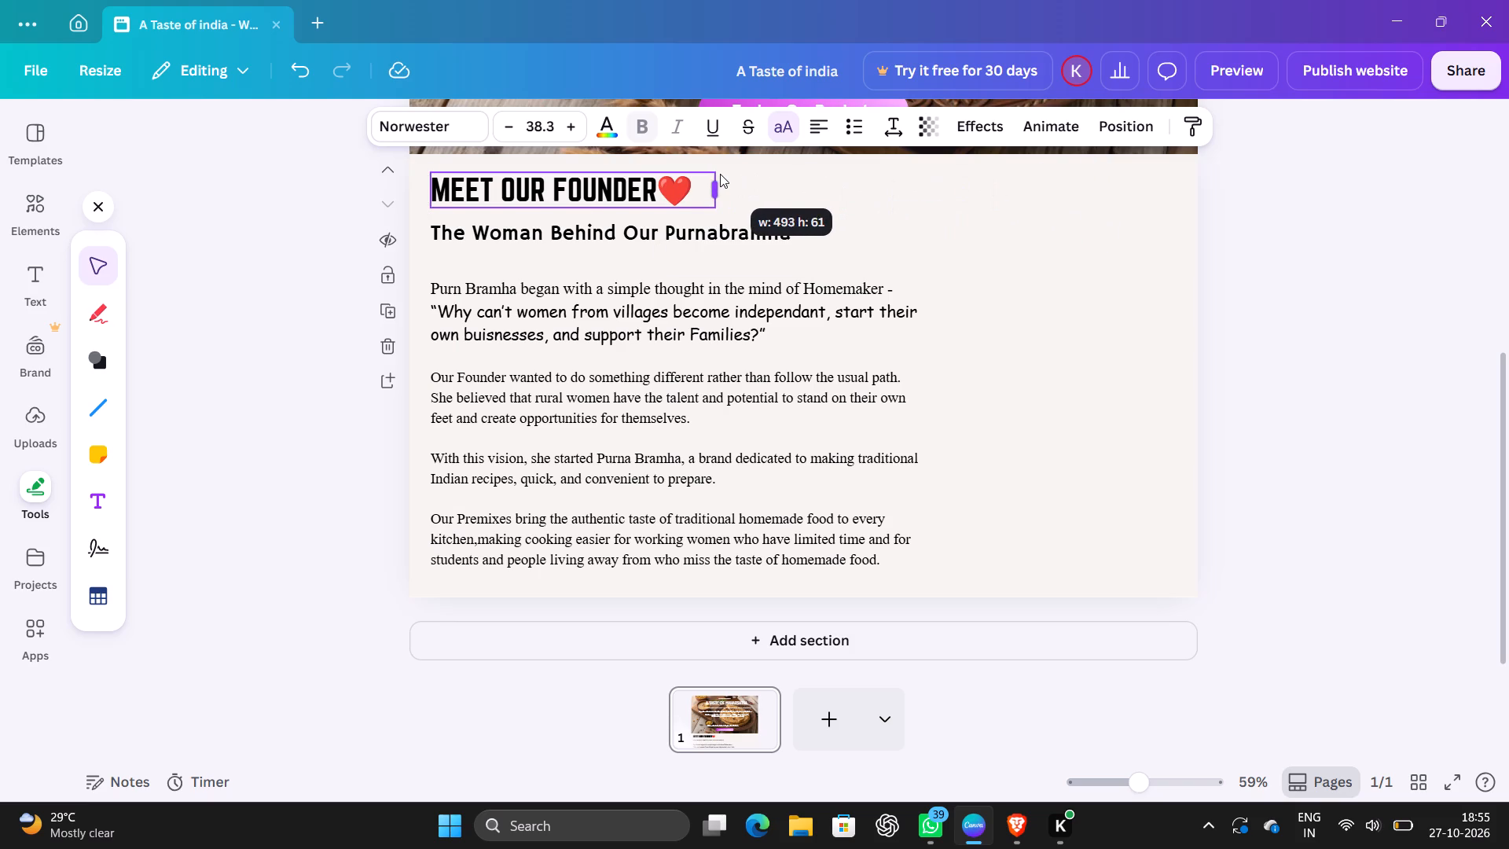
pyautogui.moveTo(720, 174); pyautogui.dragTo(716, 178)
pyautogui.click(1265, 281)
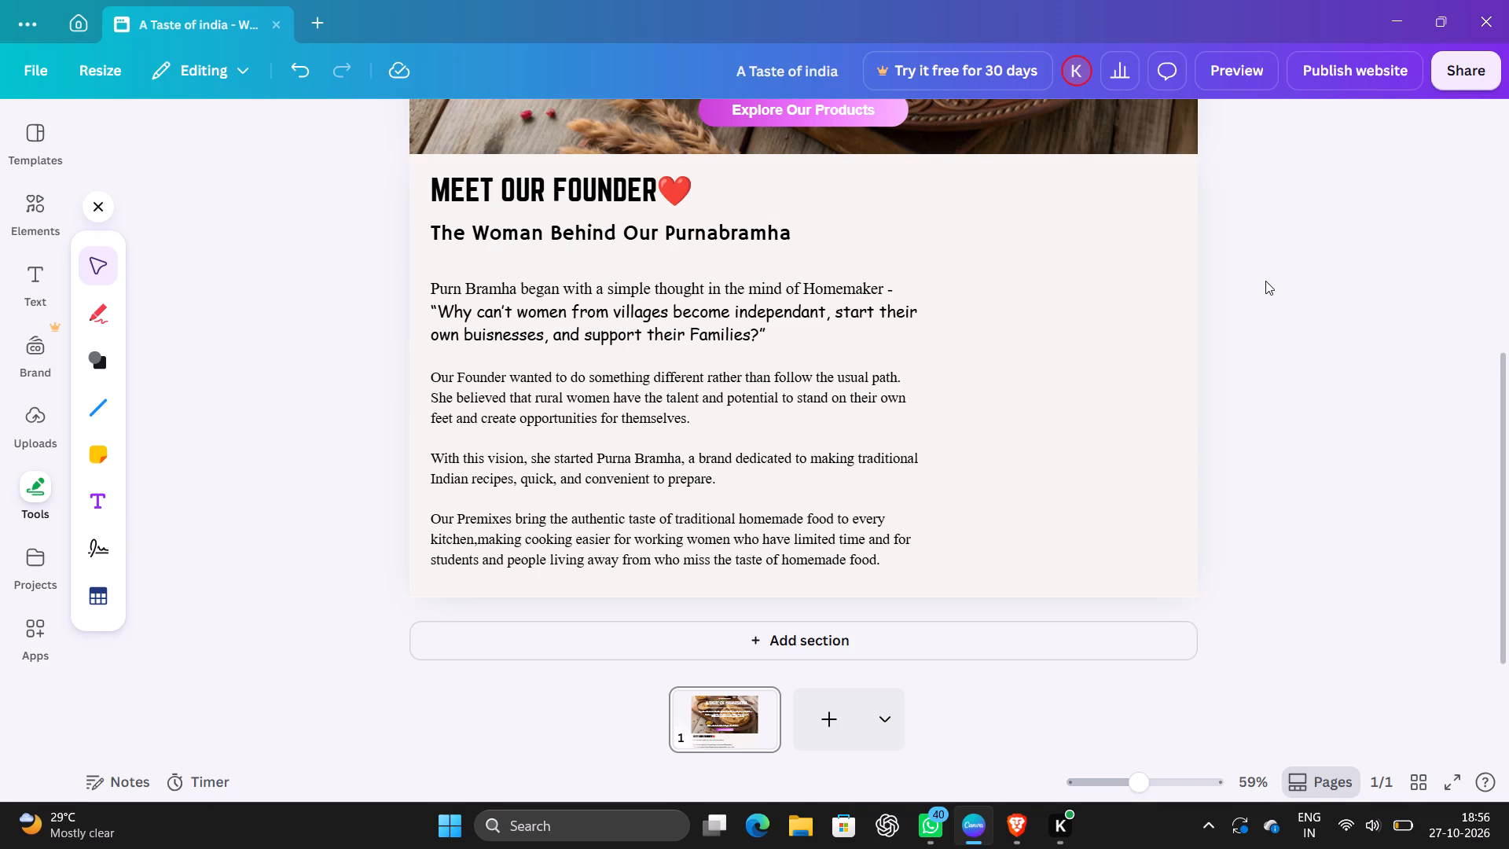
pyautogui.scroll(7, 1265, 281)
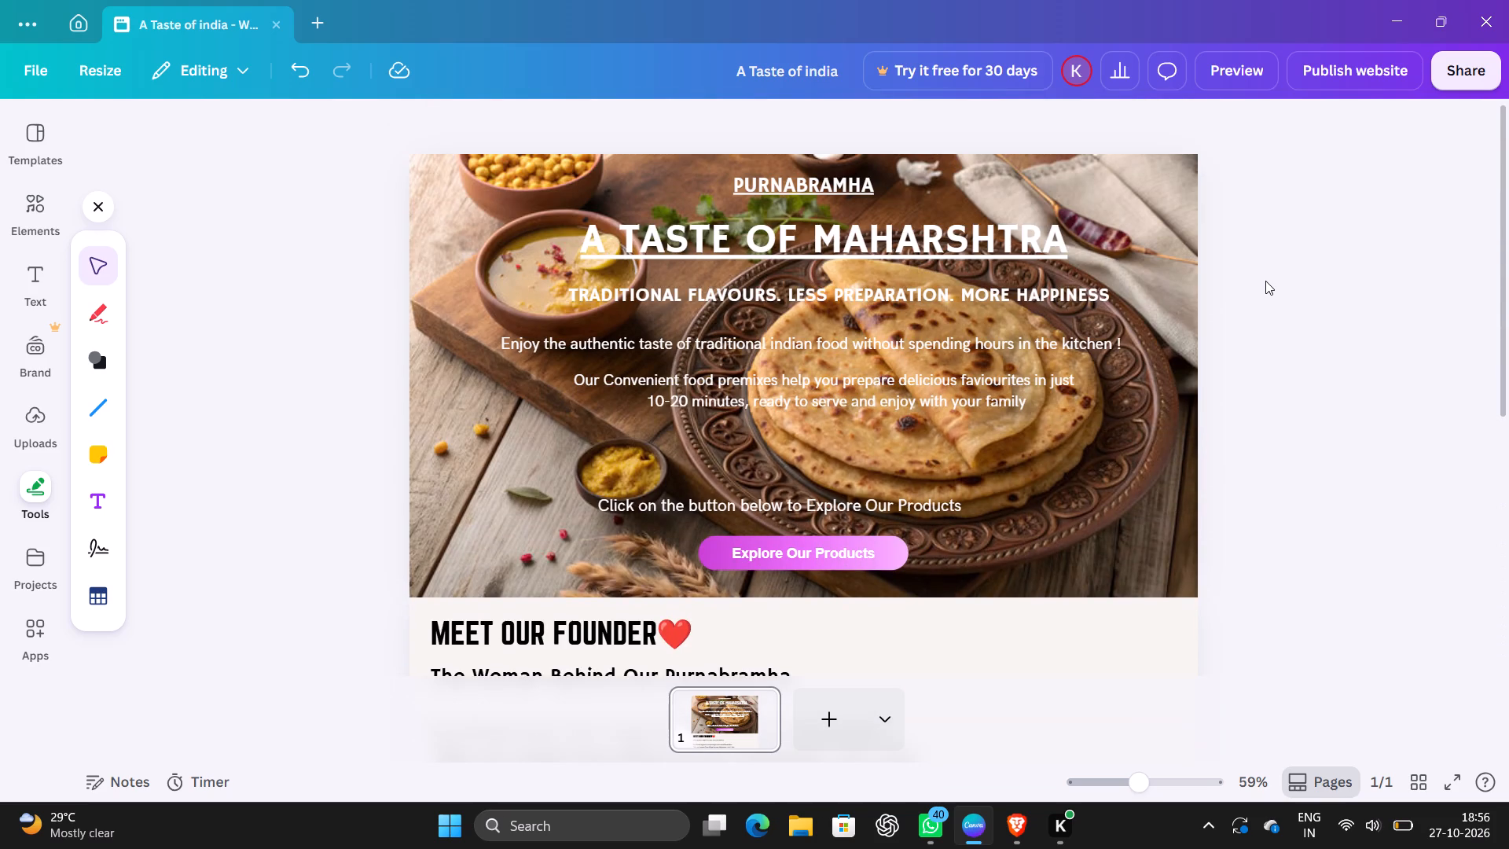
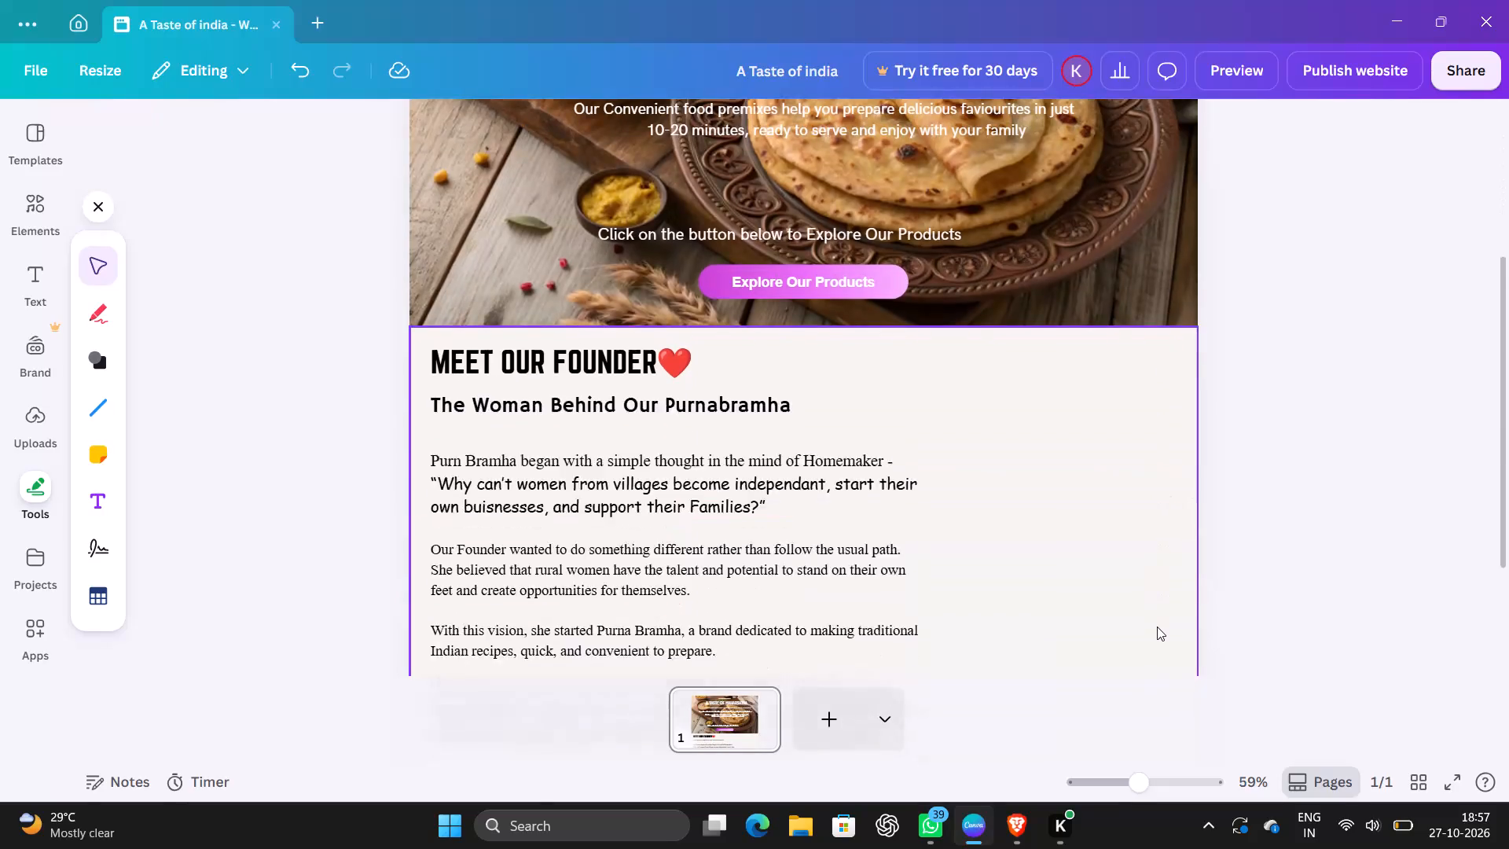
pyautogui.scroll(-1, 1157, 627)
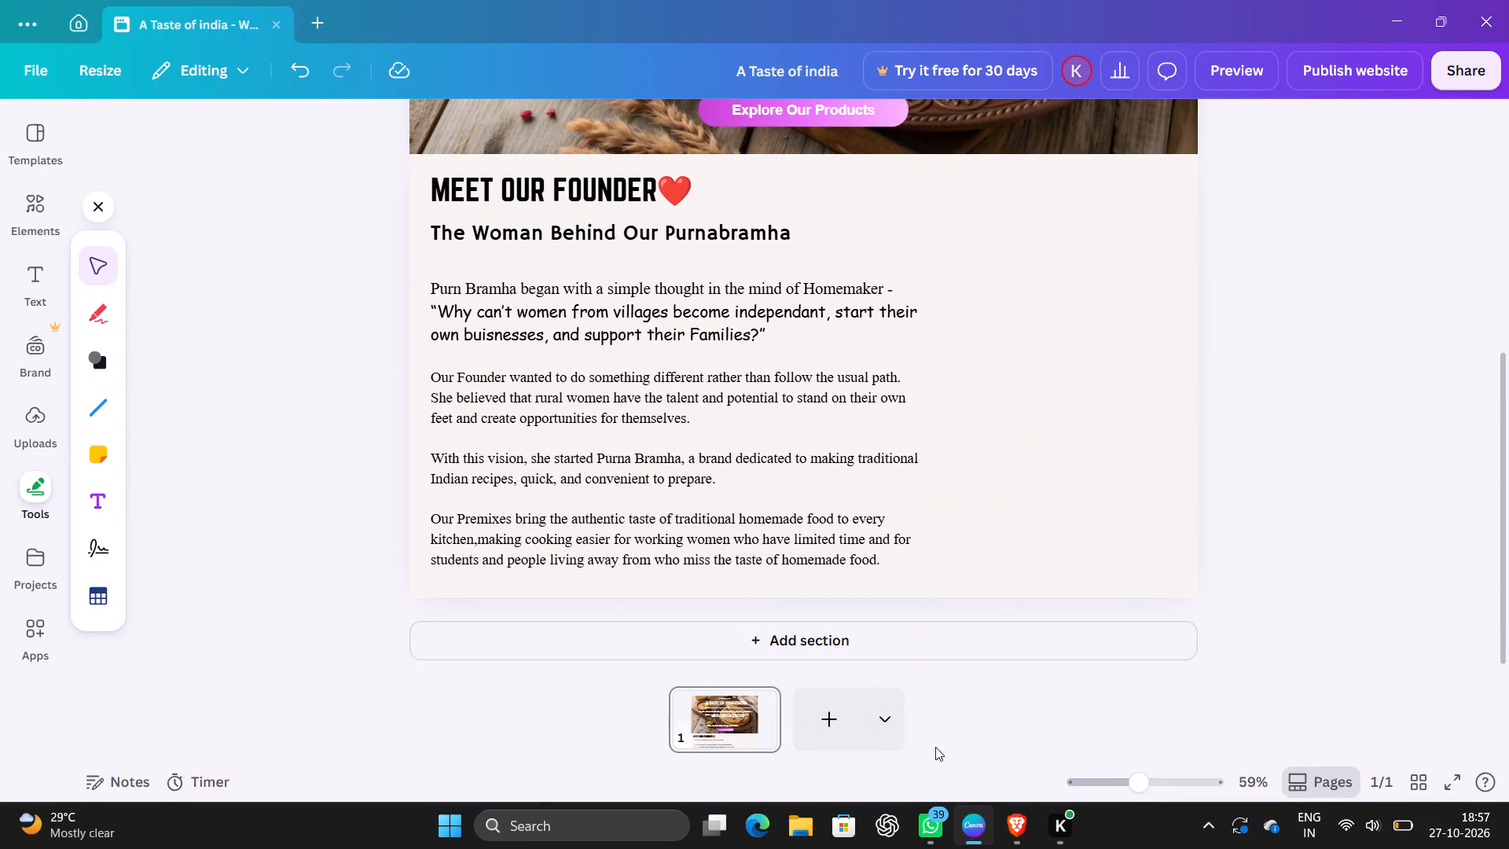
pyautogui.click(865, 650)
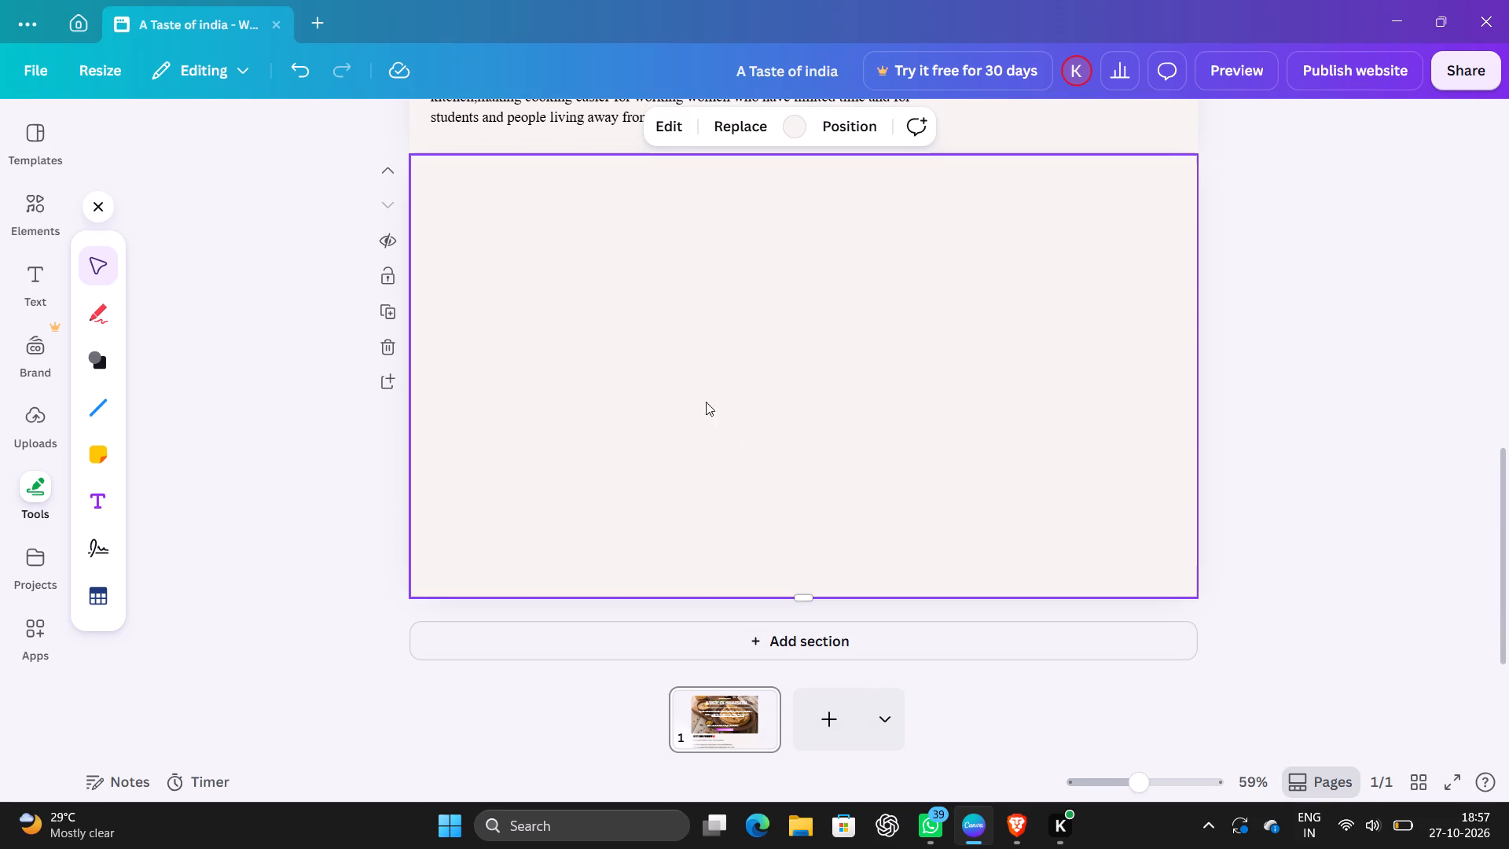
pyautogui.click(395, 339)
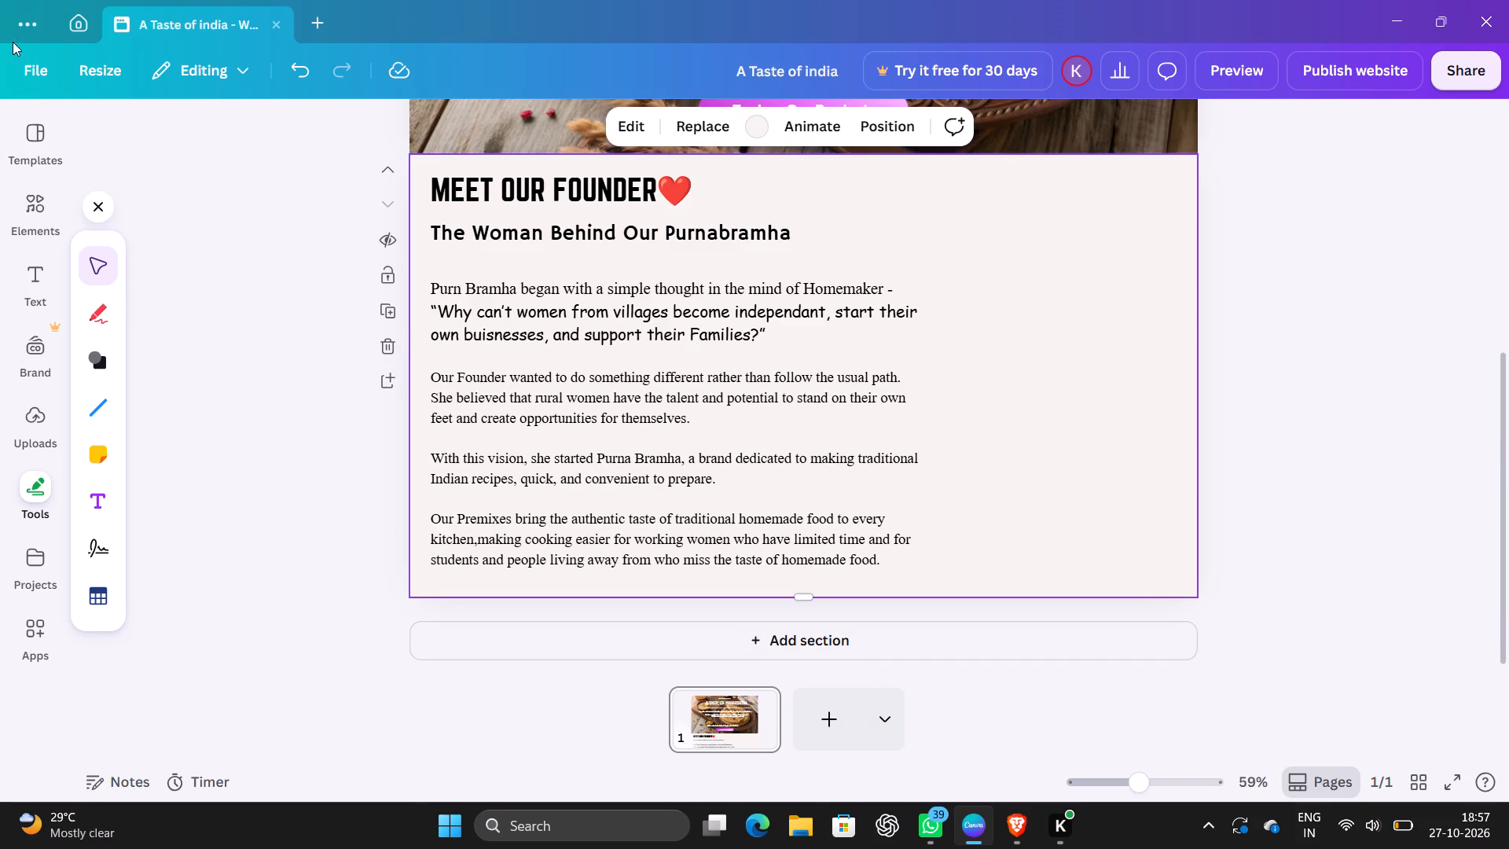
# Add the "Flavors of India" page of the Food & Restaurant template as a new section below the founder section.
pyautogui.click(42, 116)
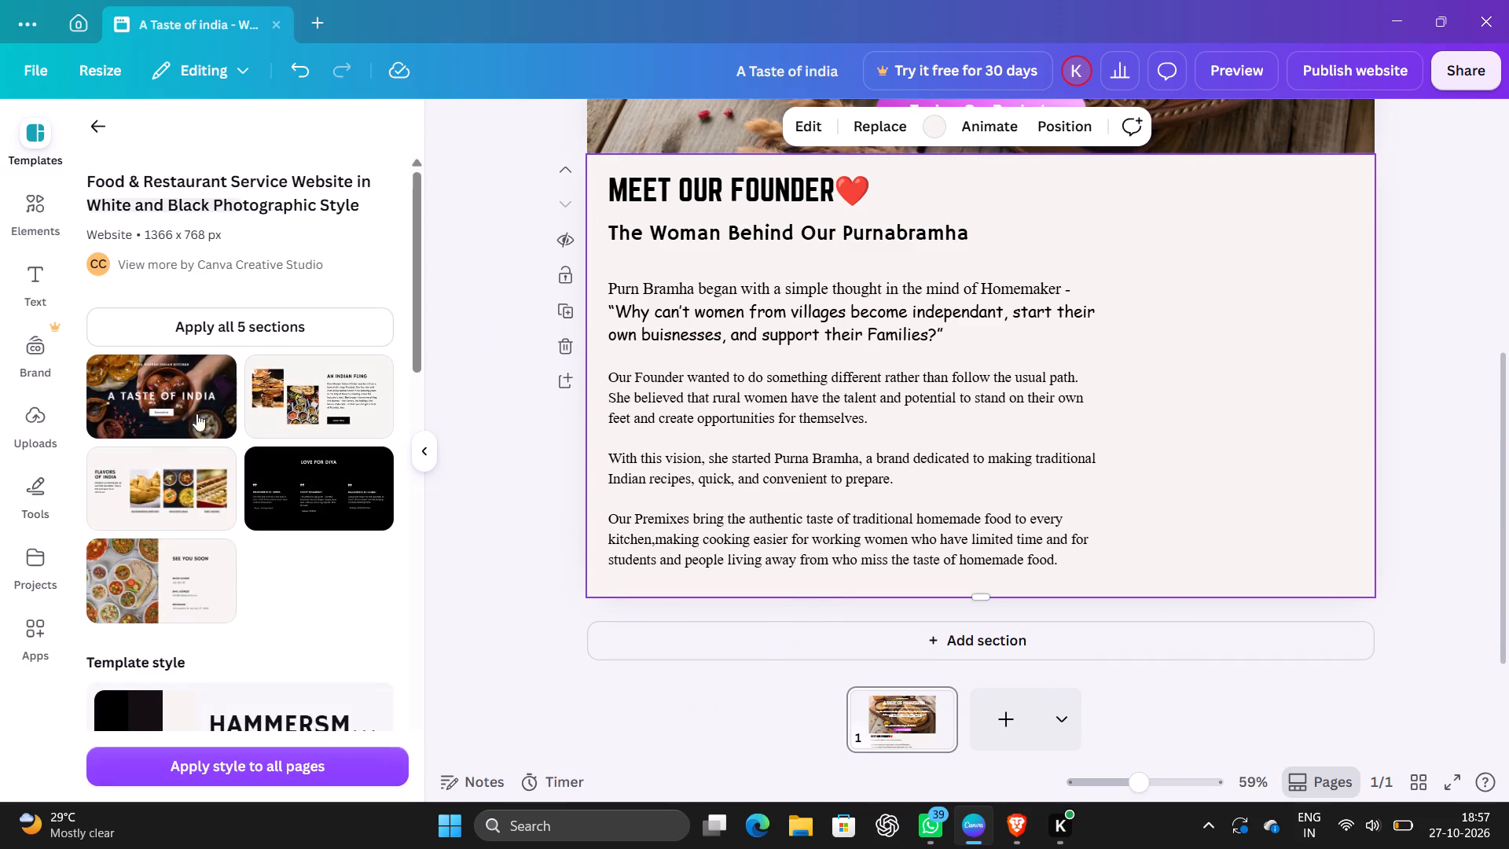
pyautogui.click(199, 422)
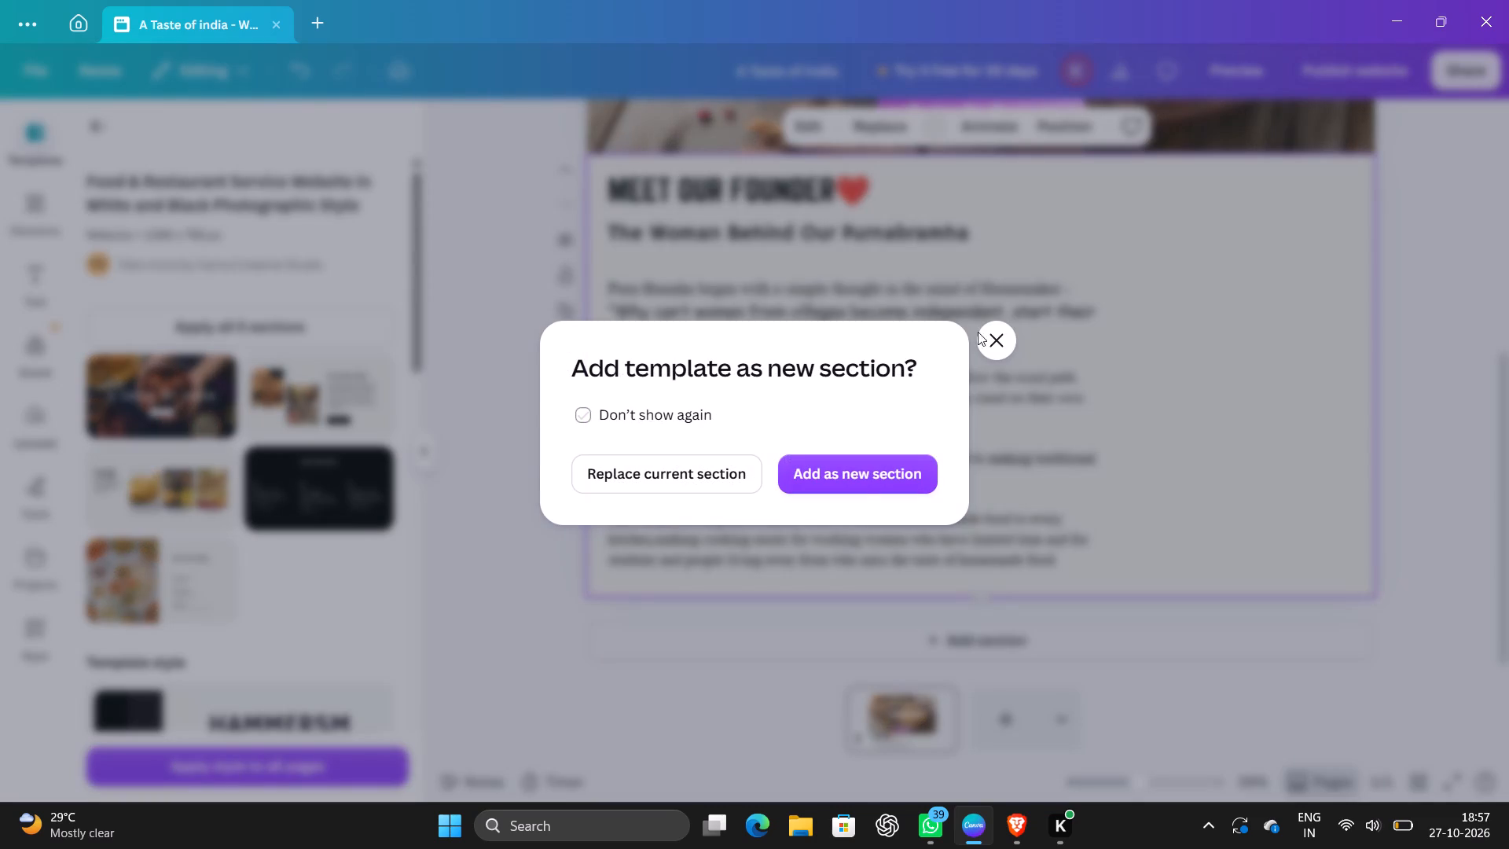
pyautogui.click(1004, 339)
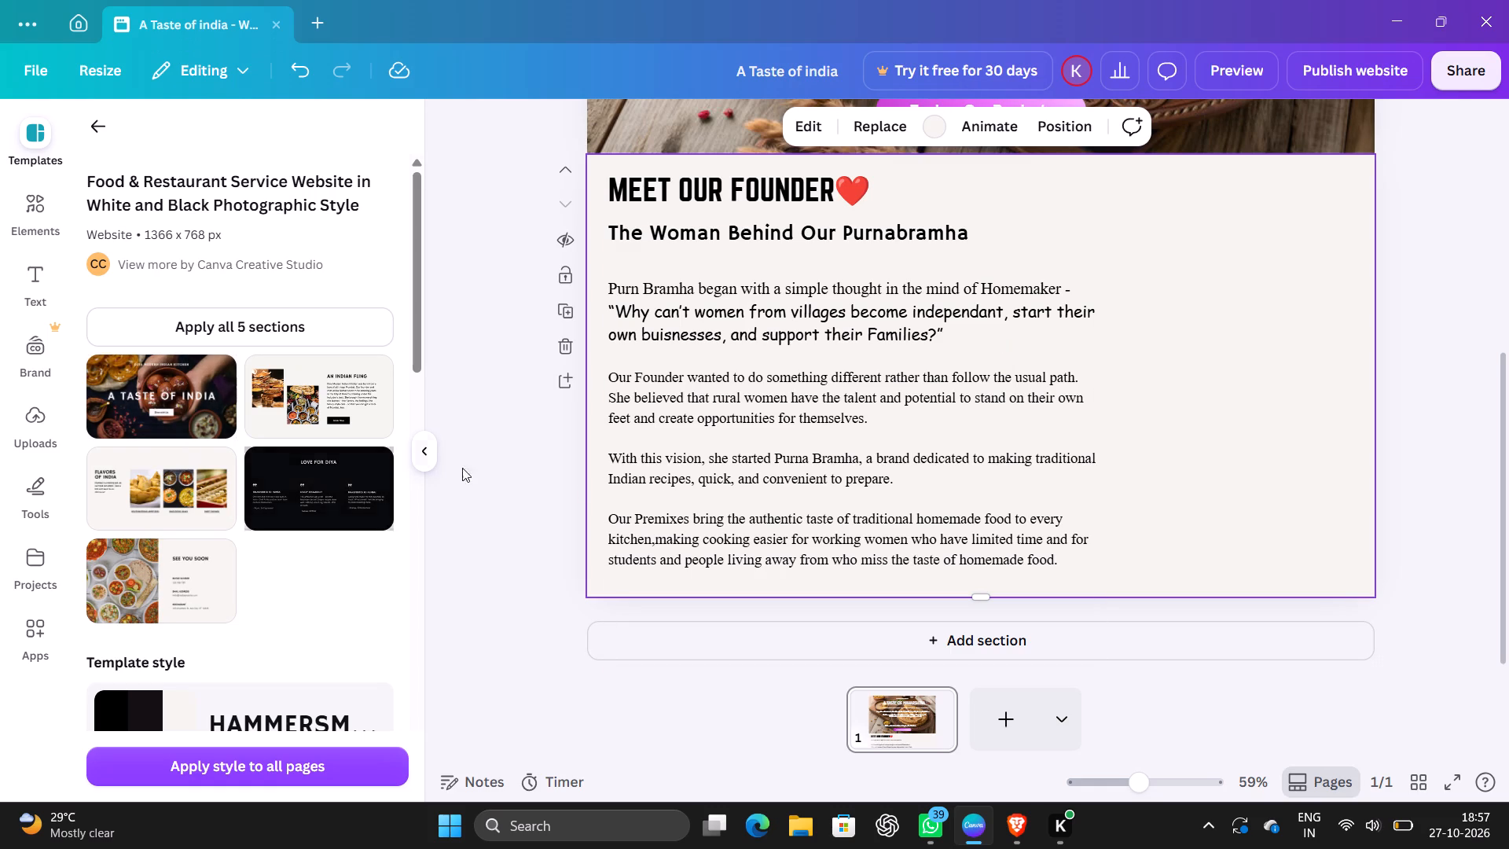
pyautogui.click(1412, 388)
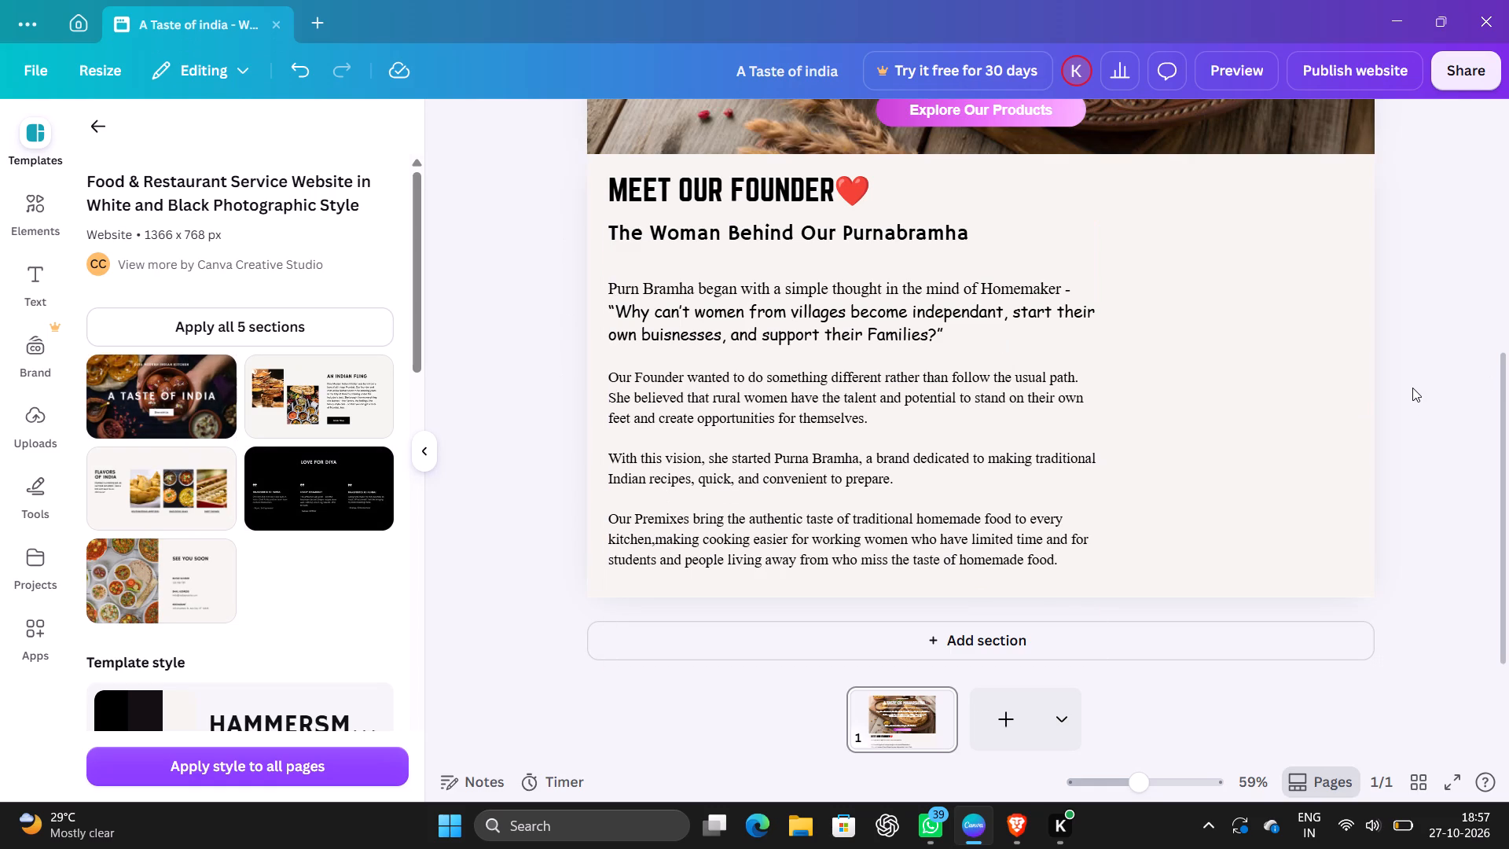
pyautogui.click(285, 412)
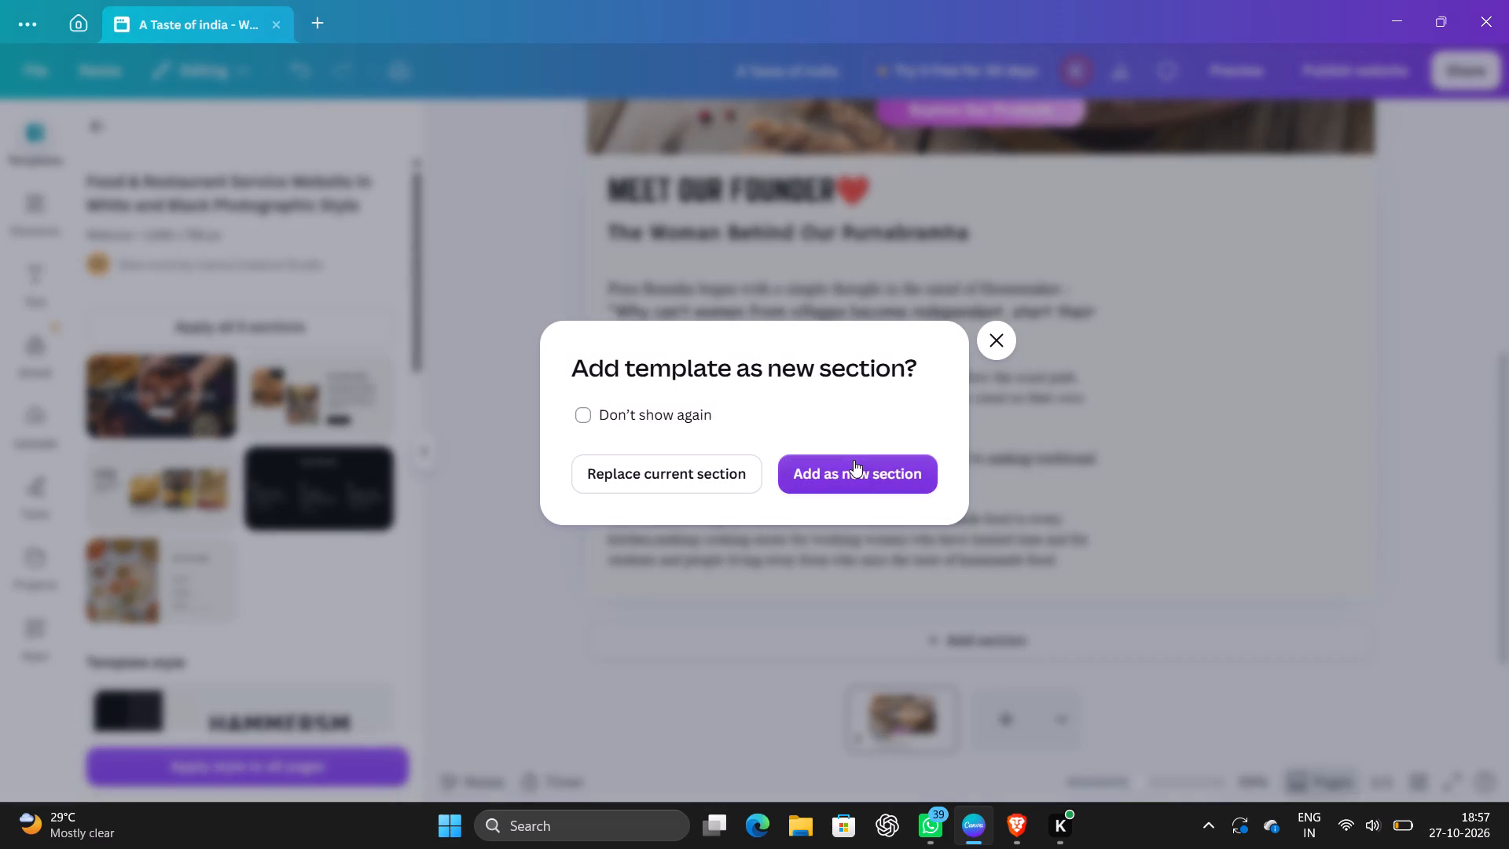
pyautogui.click(526, 482)
pyautogui.click(174, 520)
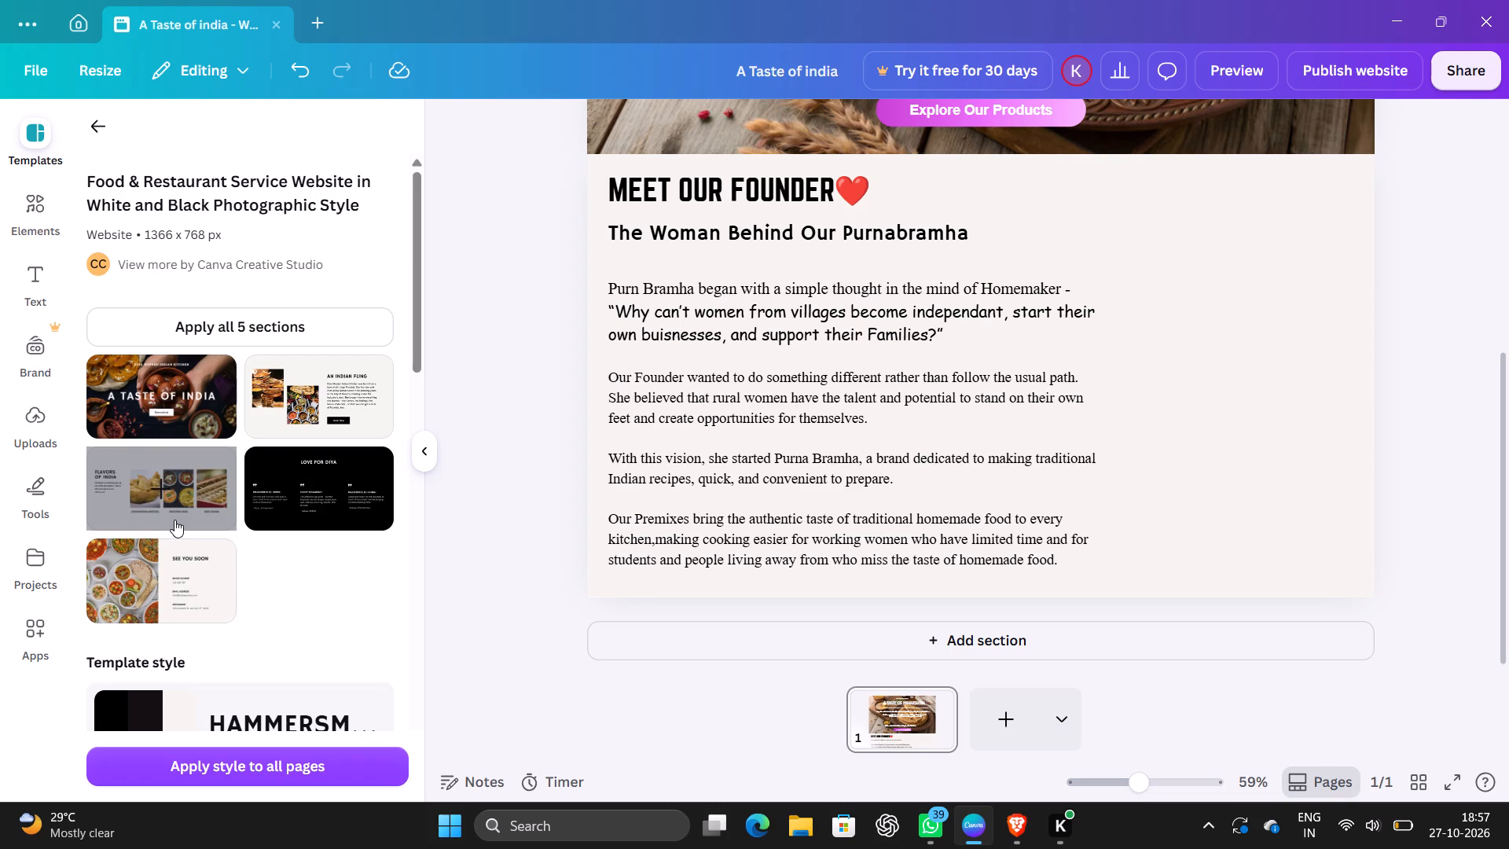
pyautogui.click(842, 493)
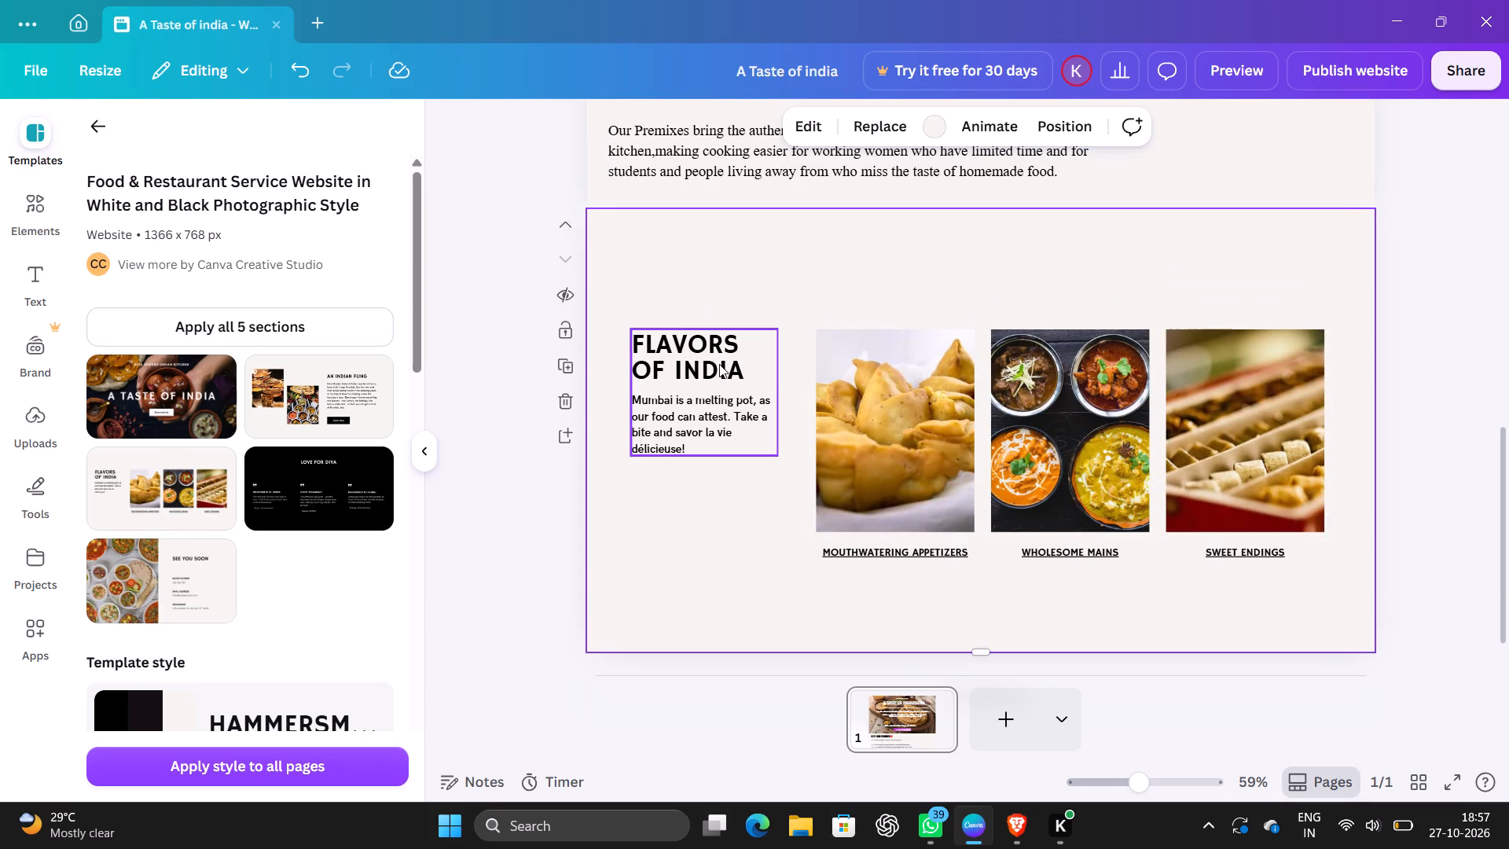
# Delete the "Flavors of India" text group and the three food photos from the new section.
pyautogui.click(719, 367)
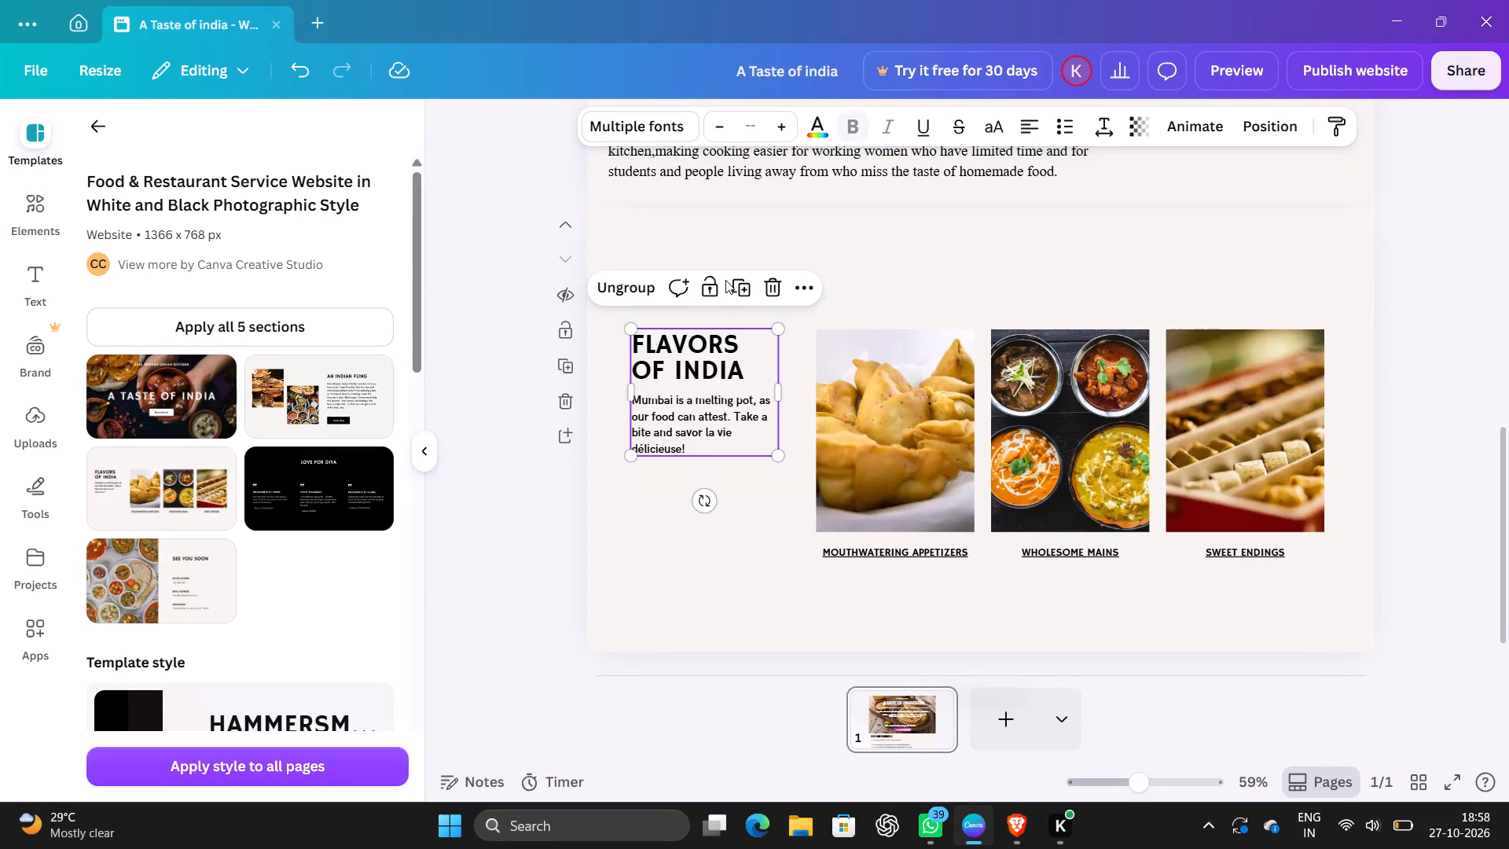
pyautogui.click(773, 291)
pyautogui.click(880, 399)
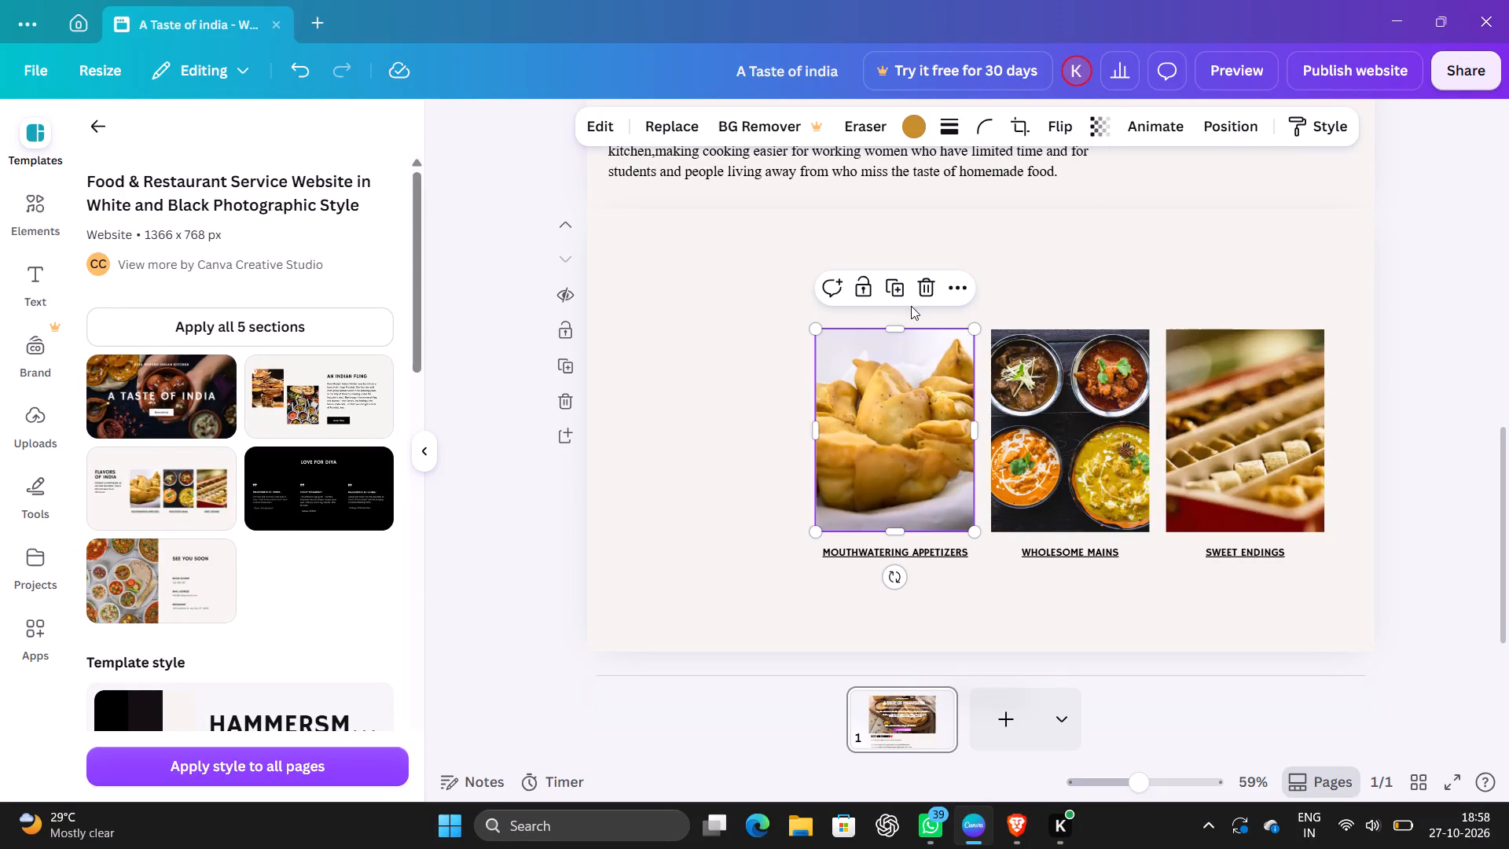
pyautogui.click(930, 296)
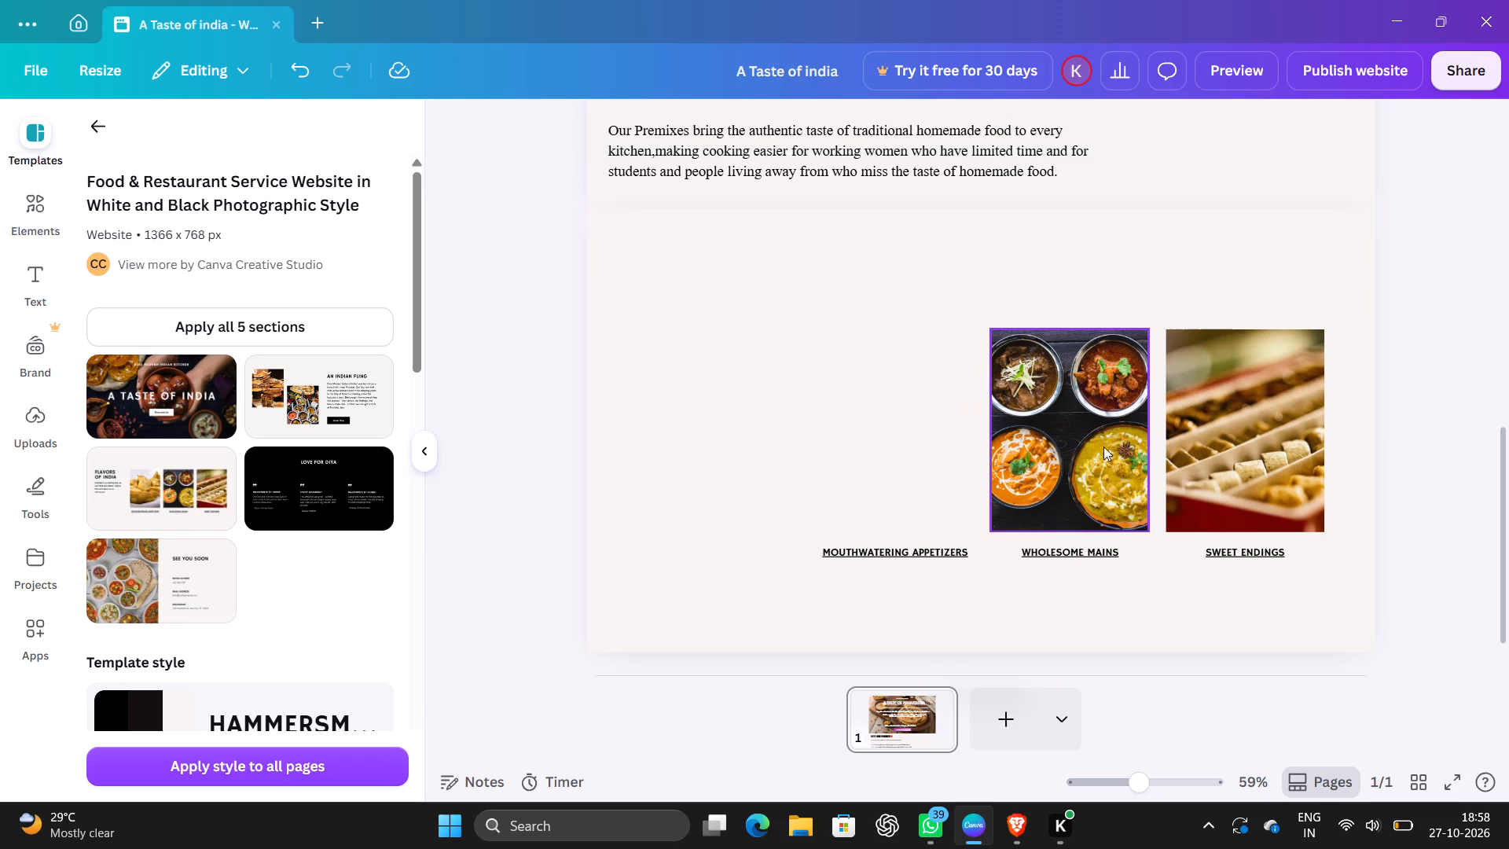
pyautogui.click(1118, 458)
pyautogui.click(1097, 282)
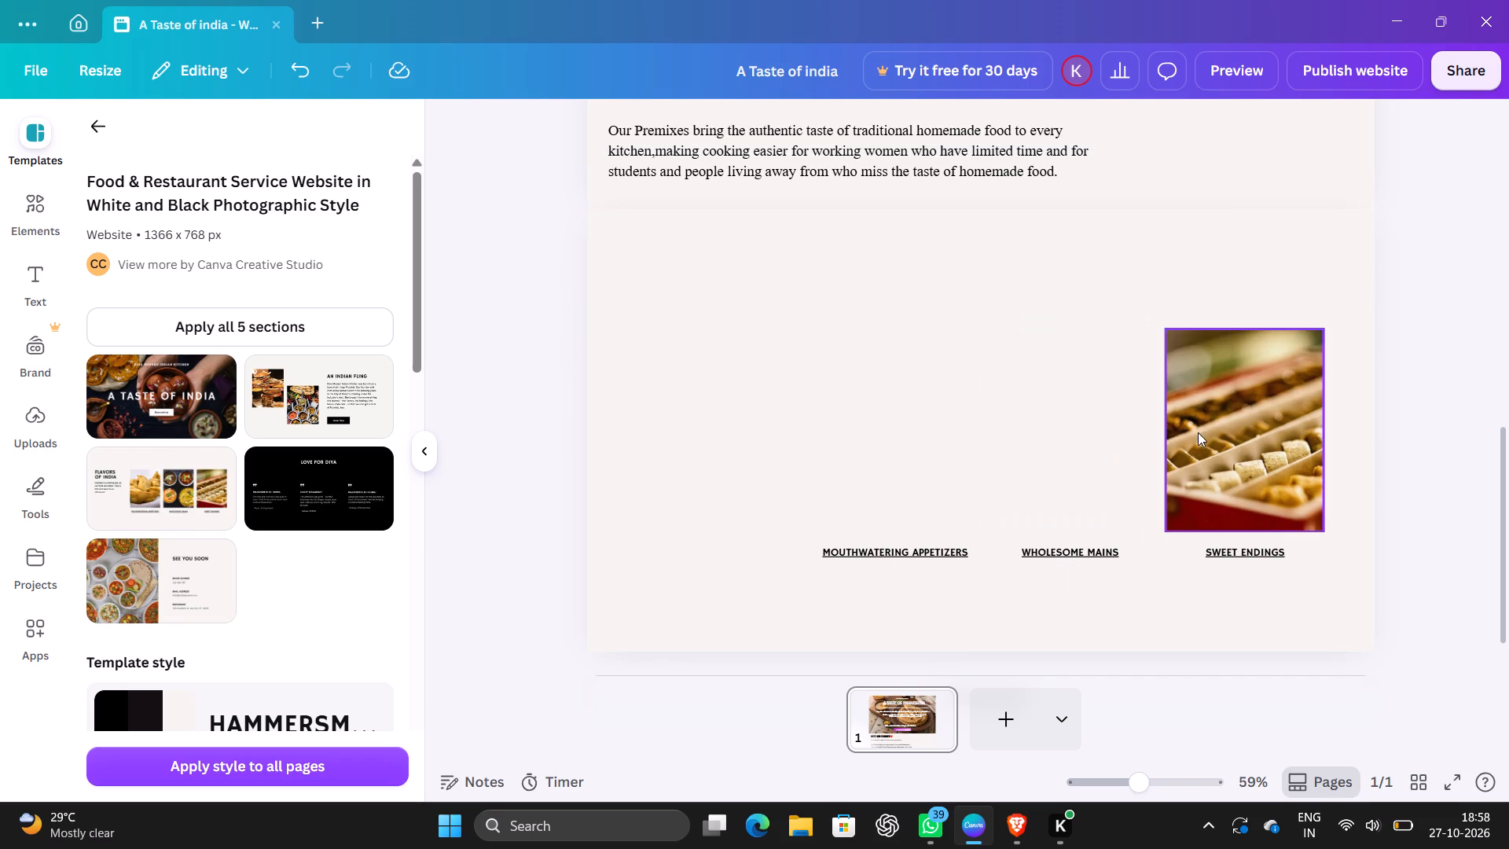
pyautogui.click(1208, 438)
pyautogui.click(1276, 283)
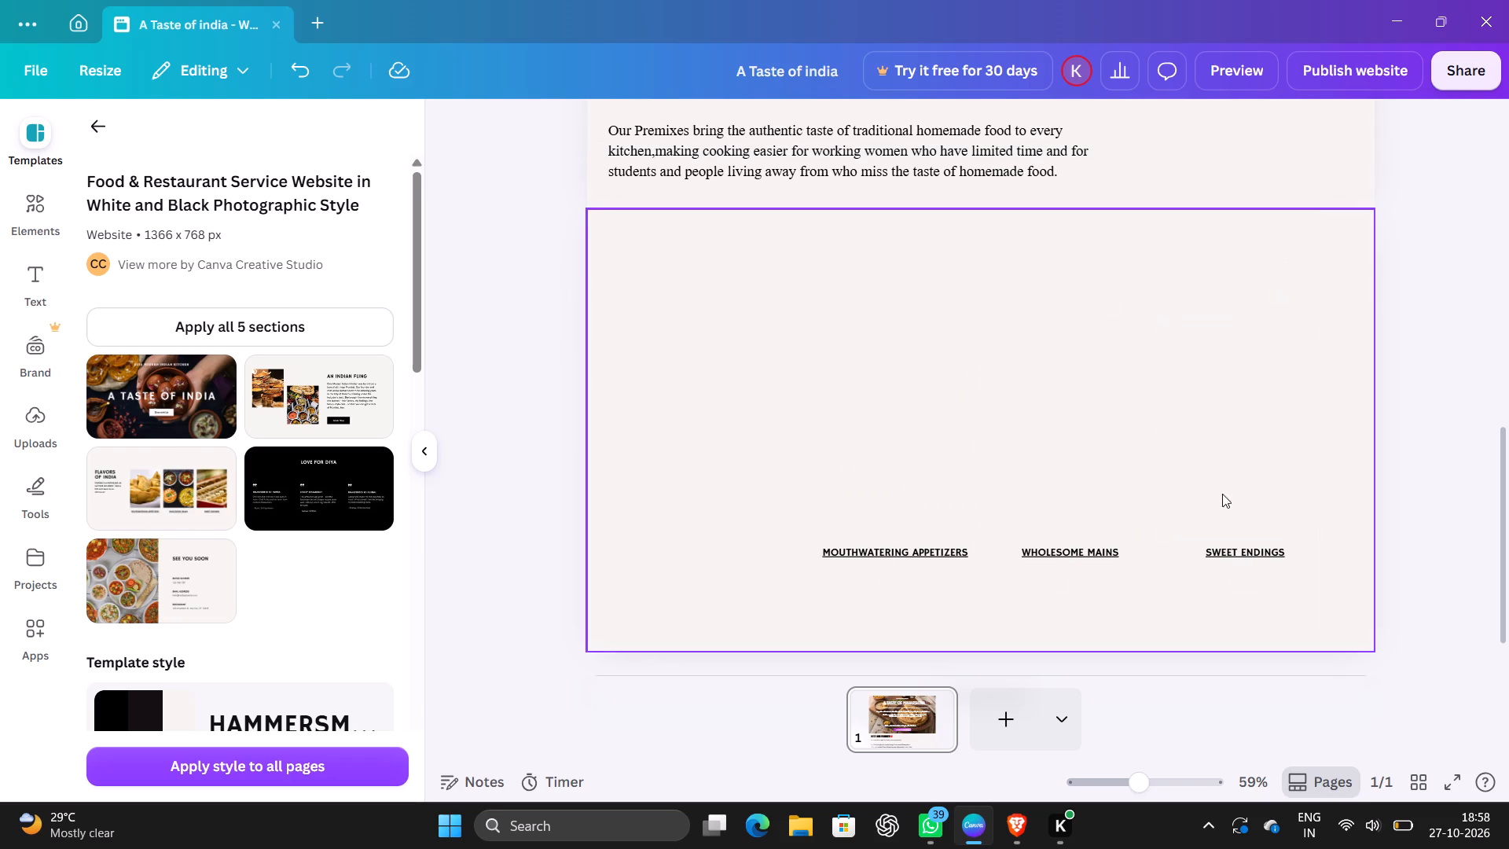
# Delete the "Sweet Endings", "Wholesome Mains" and "Mouthwatering Appetizers" captions from the new section.
pyautogui.click(1222, 550)
pyautogui.click(1278, 508)
pyautogui.click(1095, 556)
pyautogui.click(1094, 503)
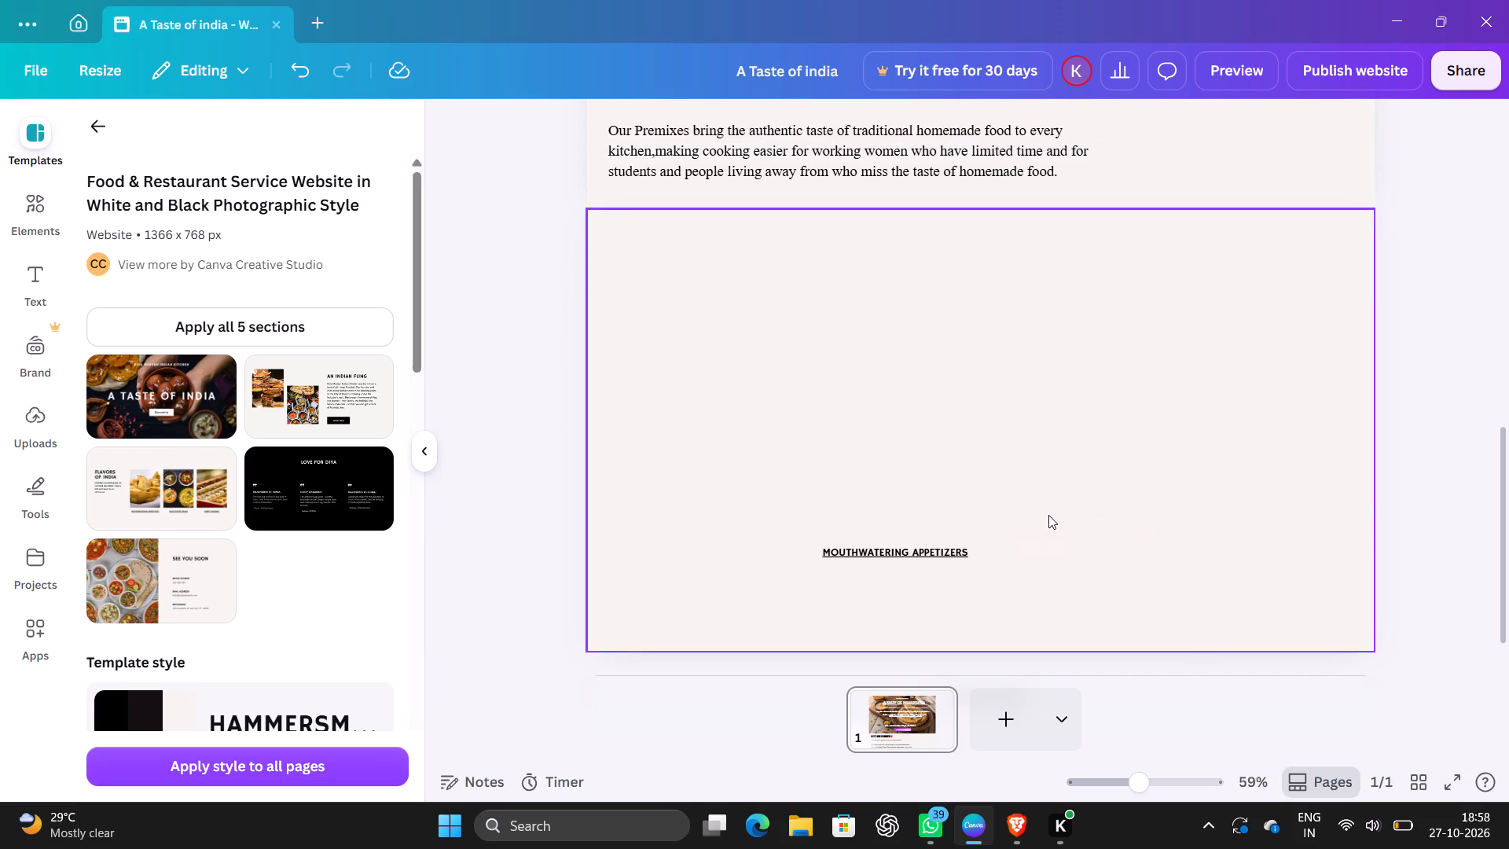
pyautogui.click(938, 557)
pyautogui.click(916, 505)
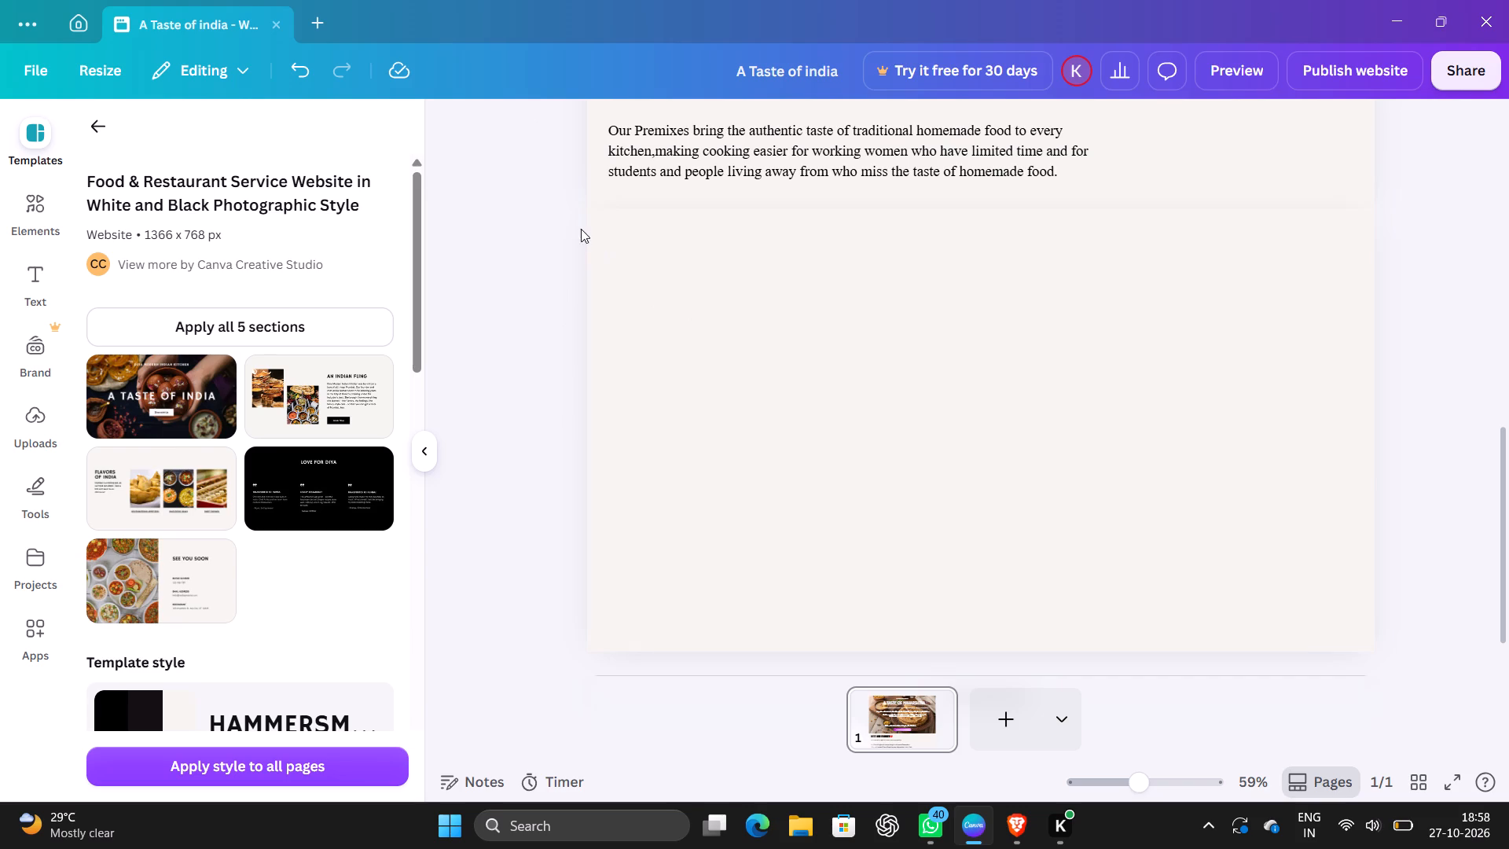
# Add a text box near the upper-left corner of the empty section, scaled to font size 25.6 and widened to fit a heading.
pyautogui.click(630, 229)
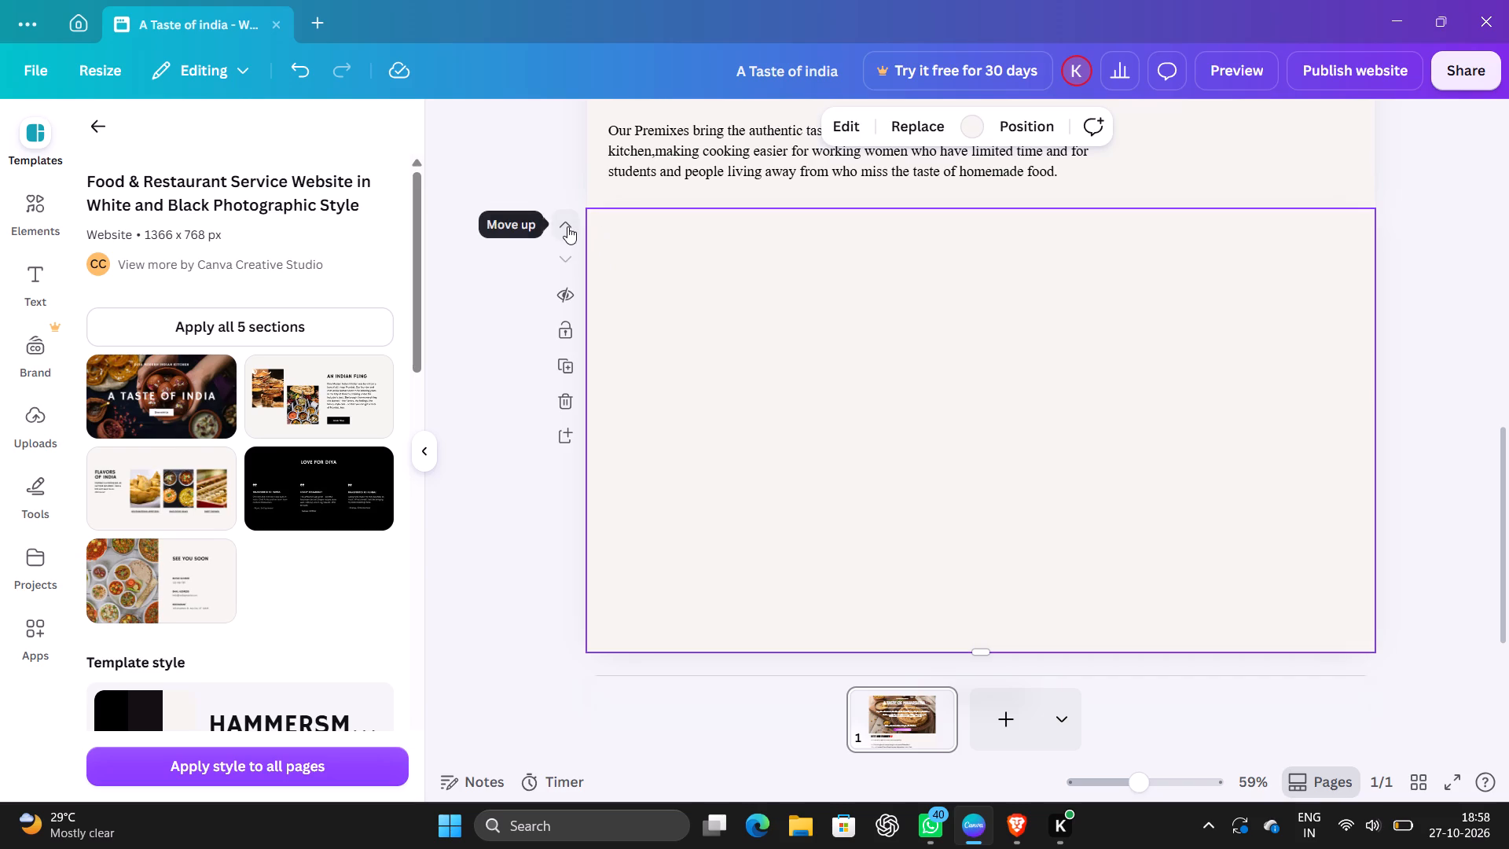
pyautogui.click(46, 487)
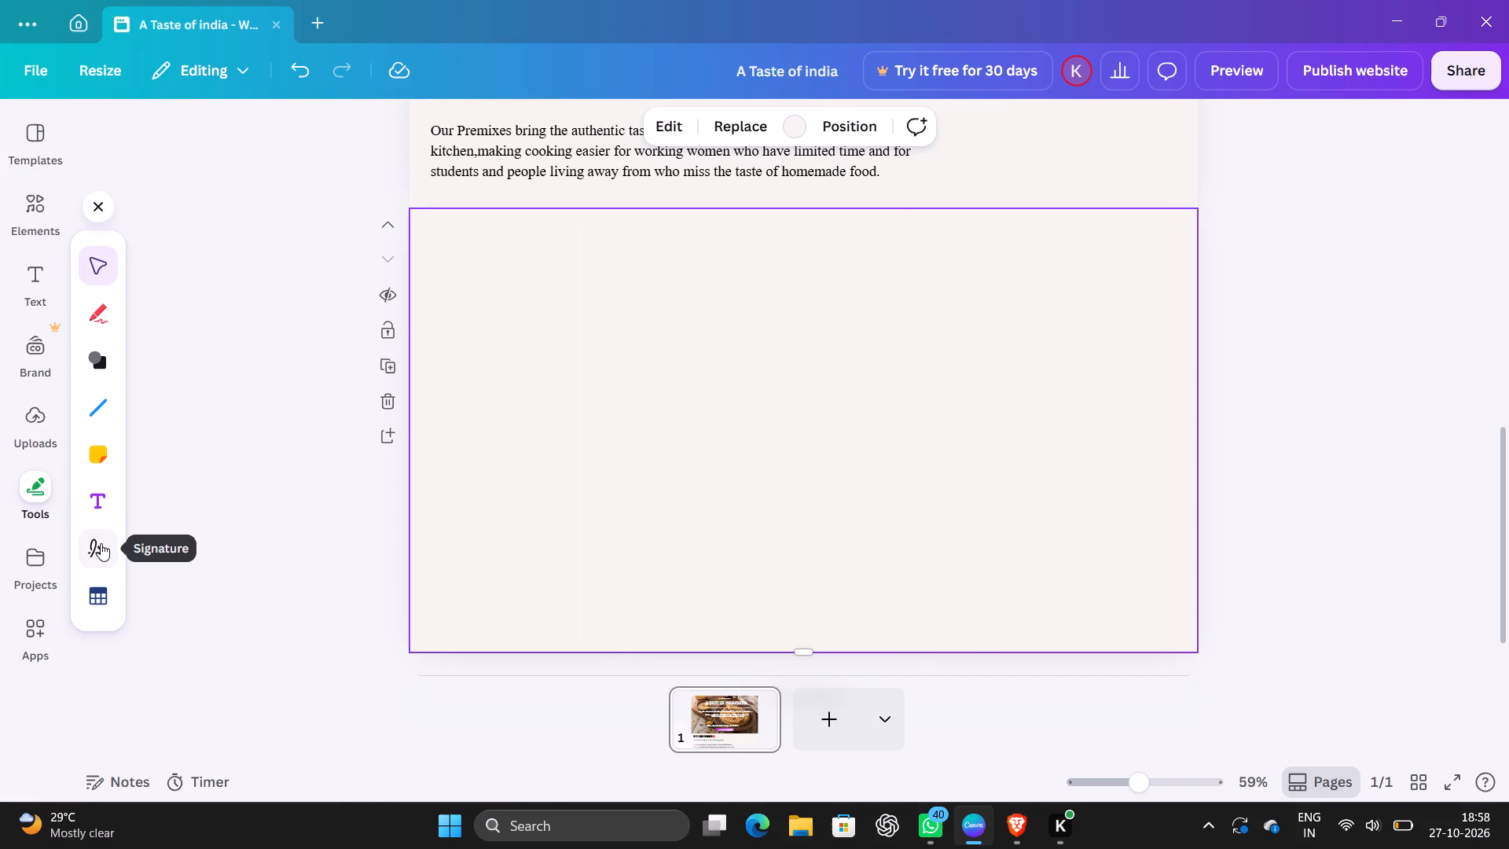
pyautogui.click(91, 497)
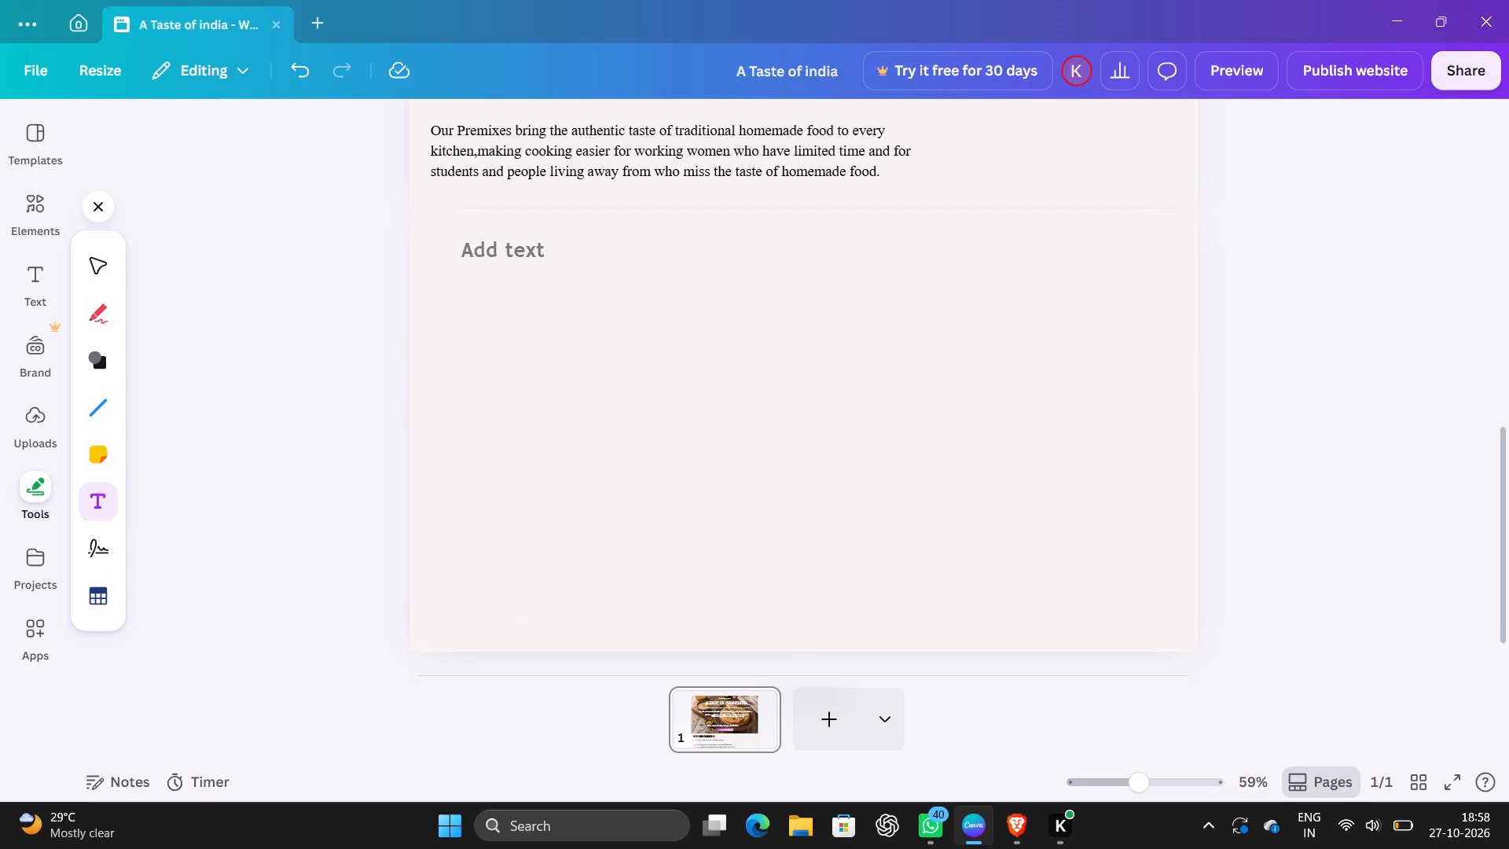
pyautogui.click(461, 238)
pyautogui.moveTo(461, 238); pyautogui.dragTo(453, 170)
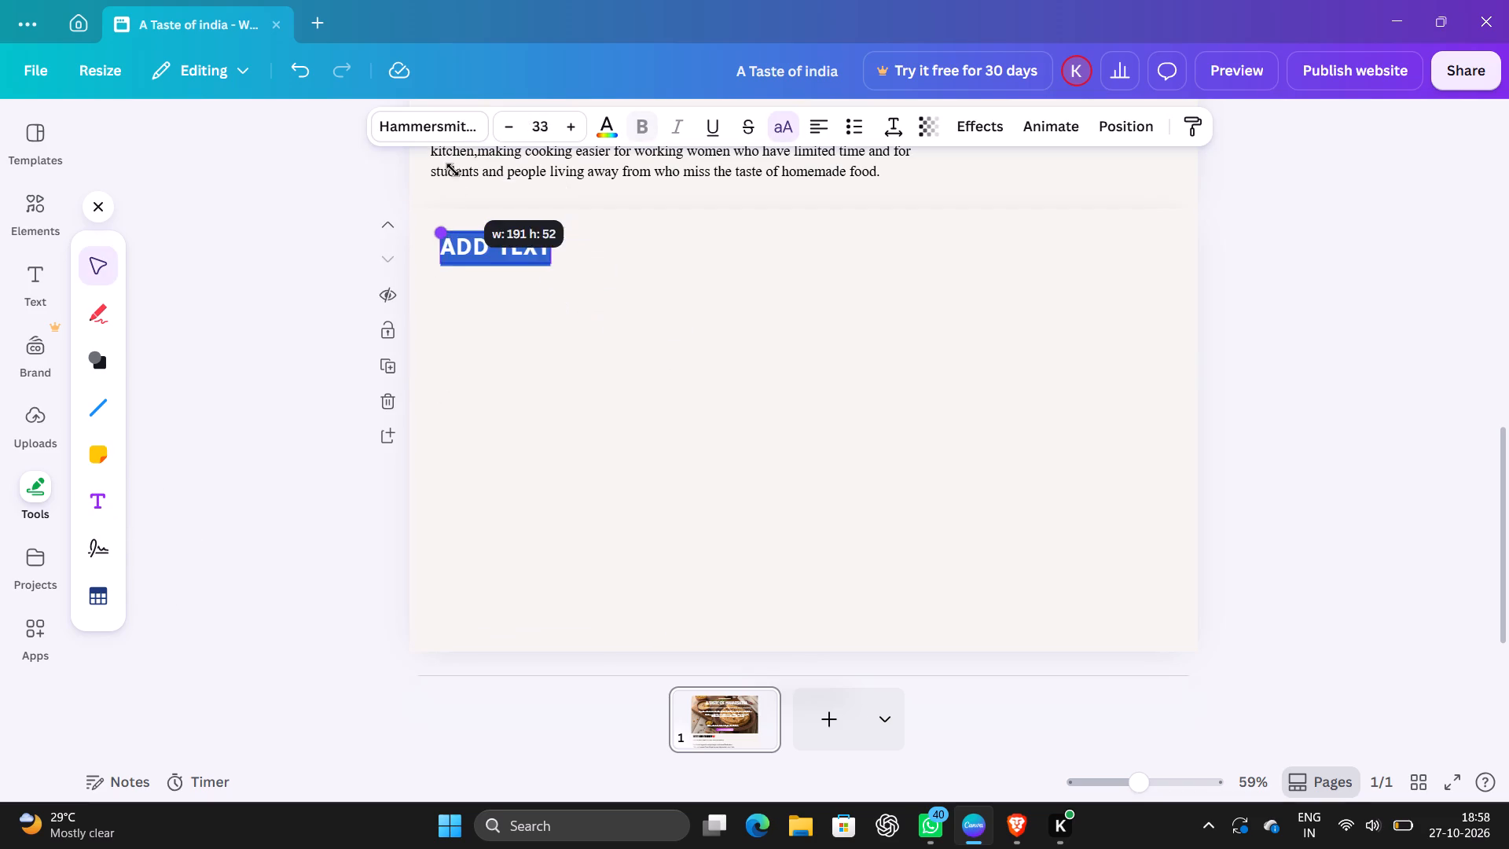
pyautogui.moveTo(453, 170); pyautogui.dragTo(492, 143)
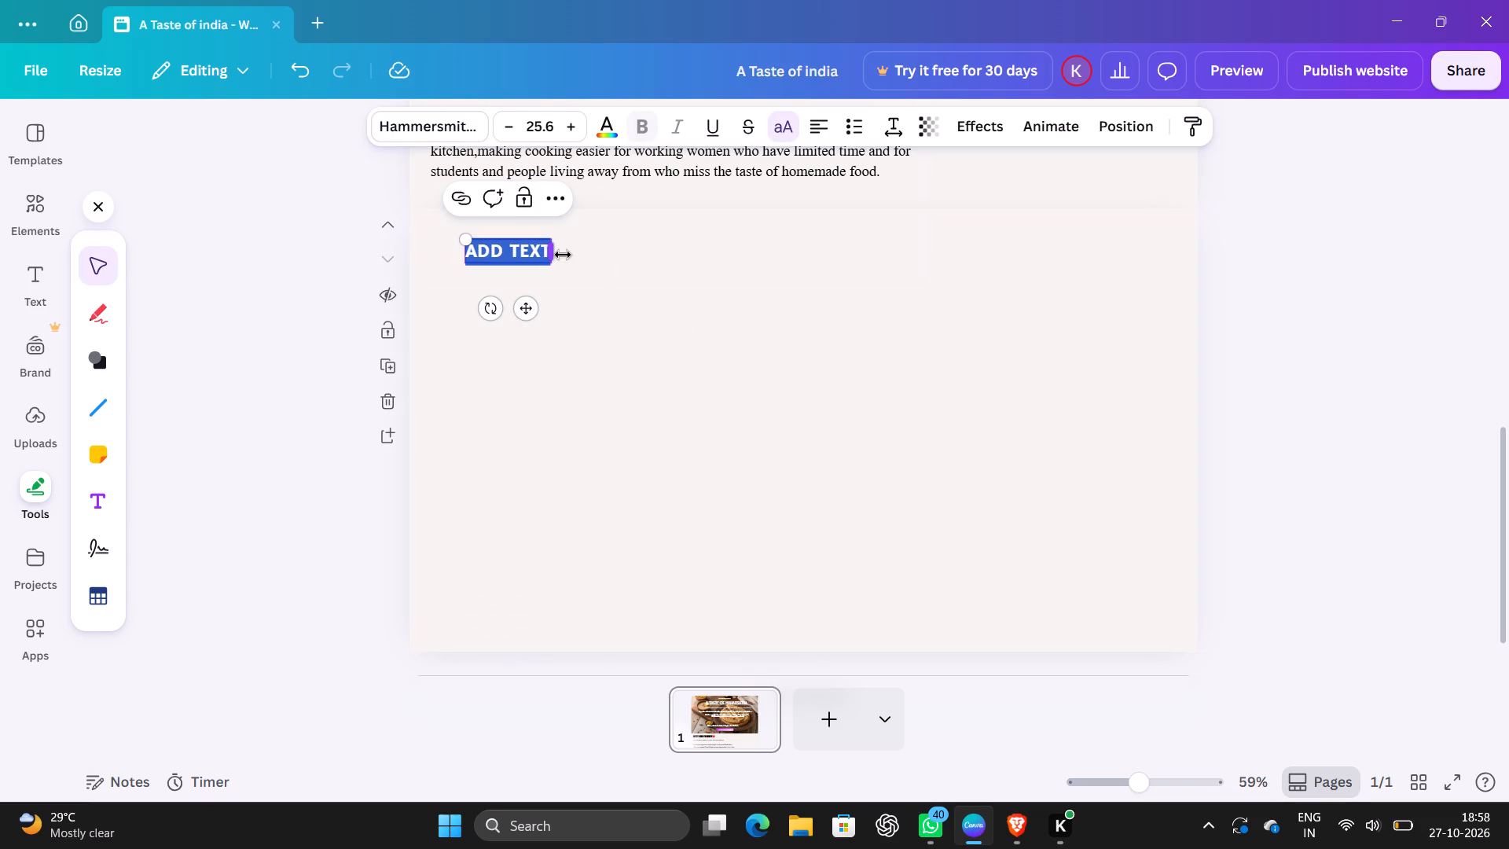
pyautogui.moveTo(557, 255); pyautogui.dragTo(703, 259)
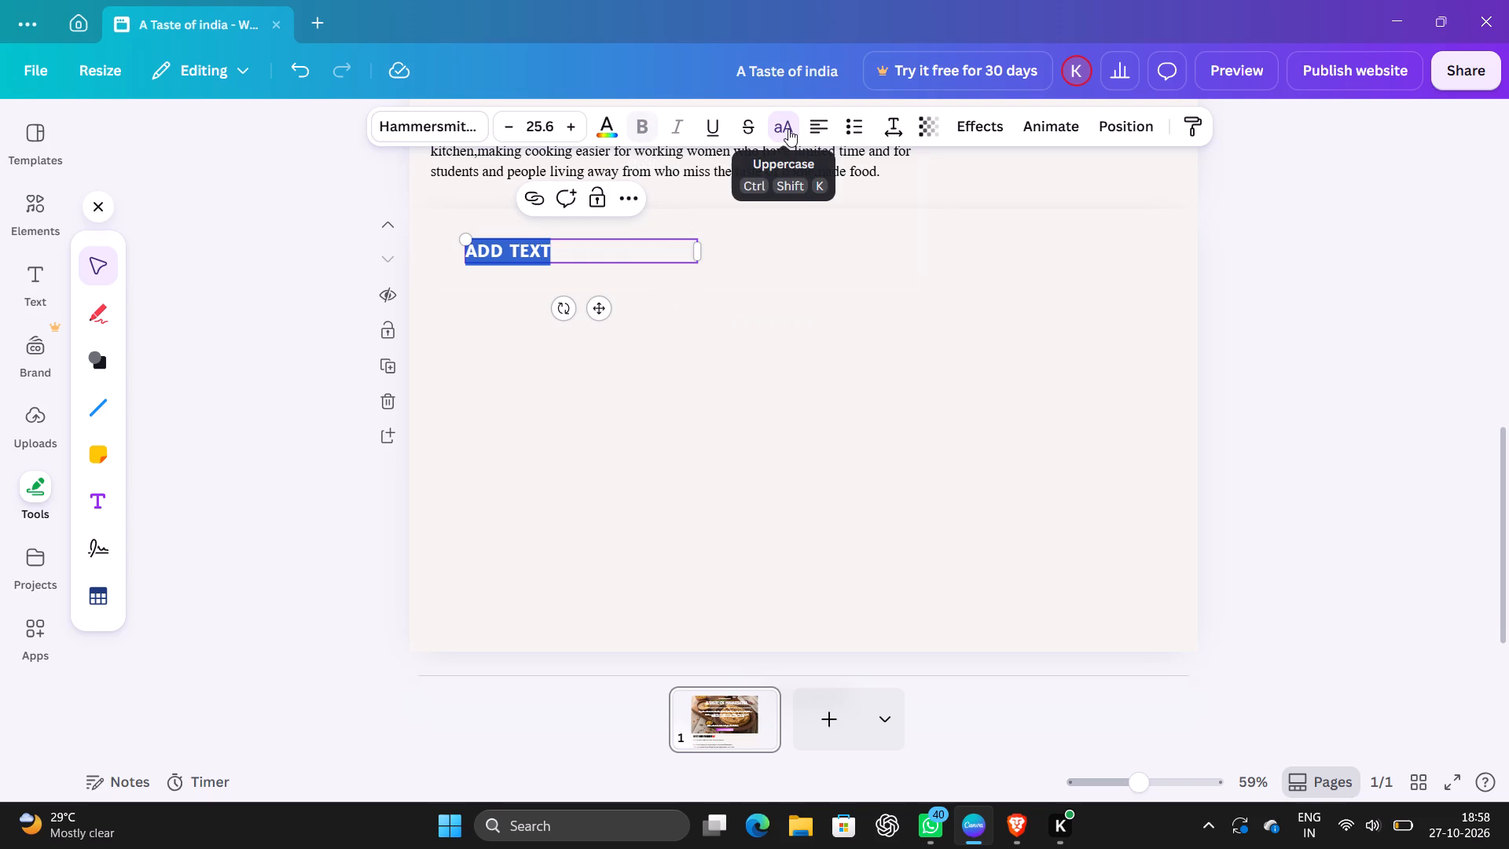
# Replace the placeholder text with the heading "Explore our Products".
pyautogui.press('BackSpace')
pyautogui.hotkey('shift', 'e')
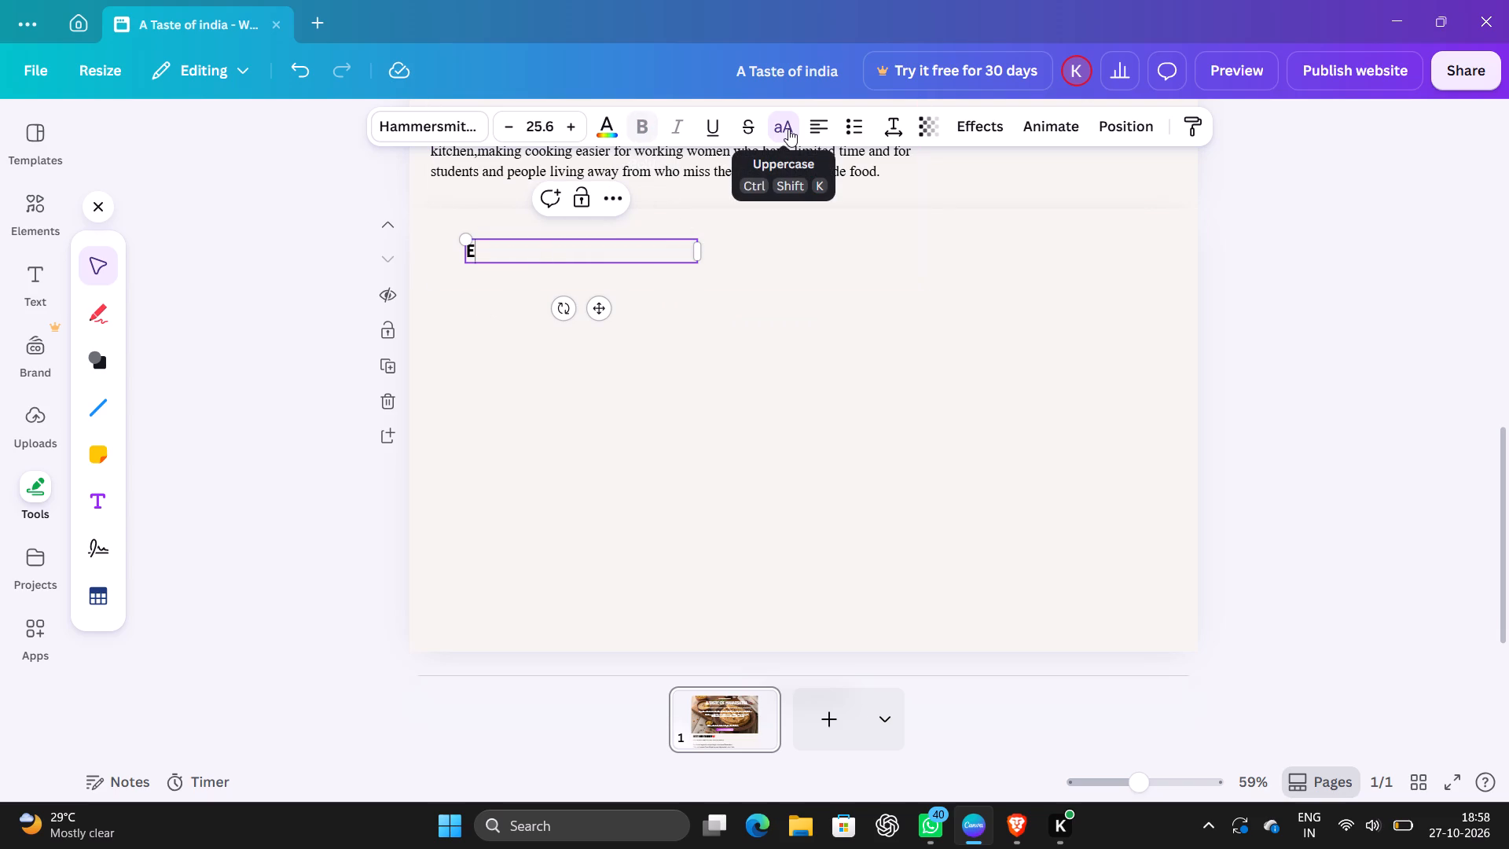
pyautogui.write('xc')
pyautogui.press('BackSpace')
pyautogui.write('plore')
pyautogui.press('space')
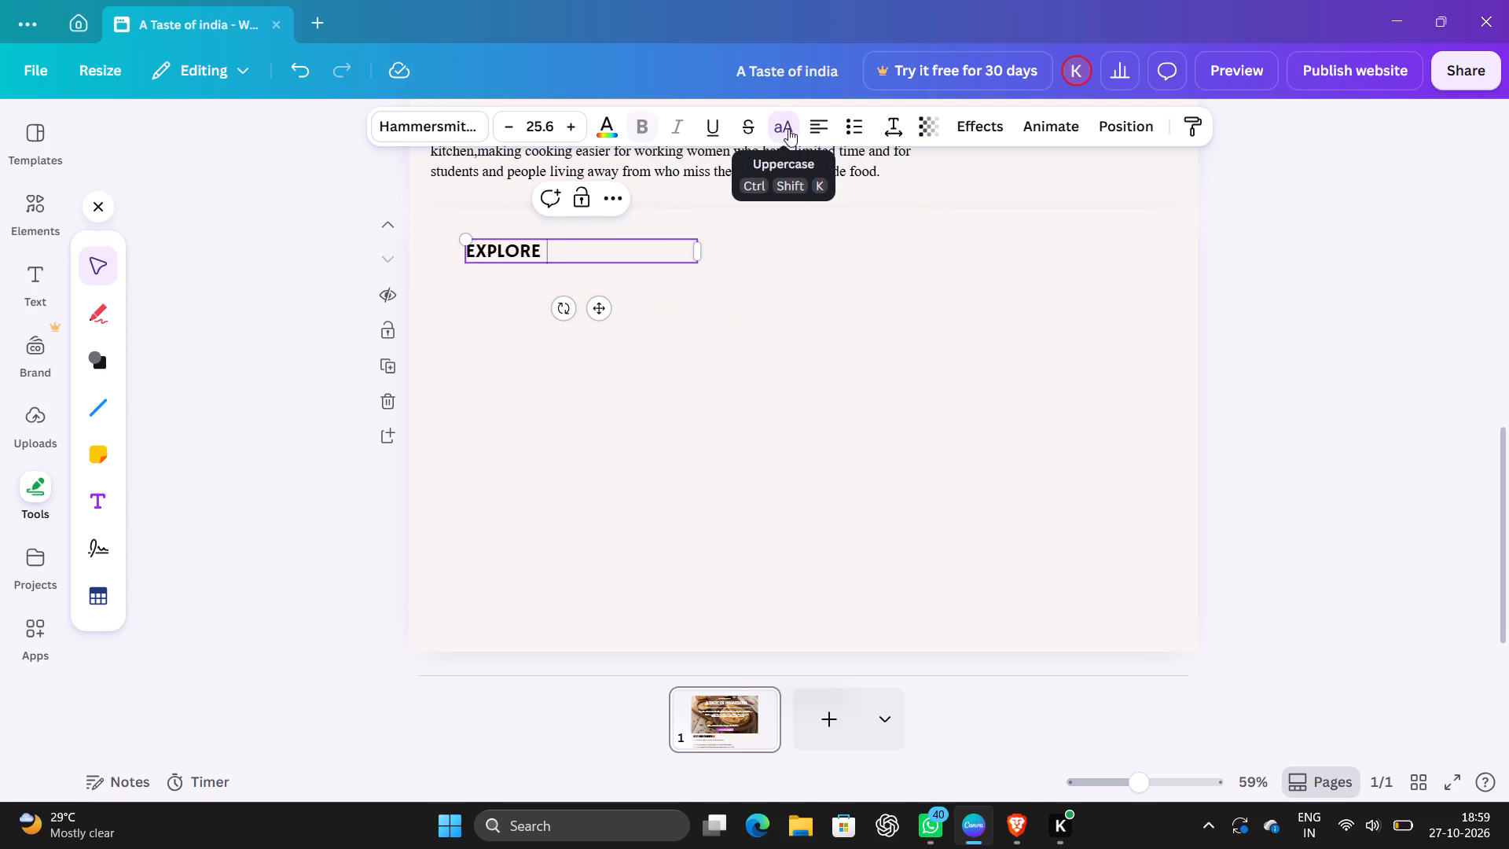
pyautogui.write('our')
pyautogui.press('space')
pyautogui.hotkey('shift', 'p')
pyautogui.write('roducts')
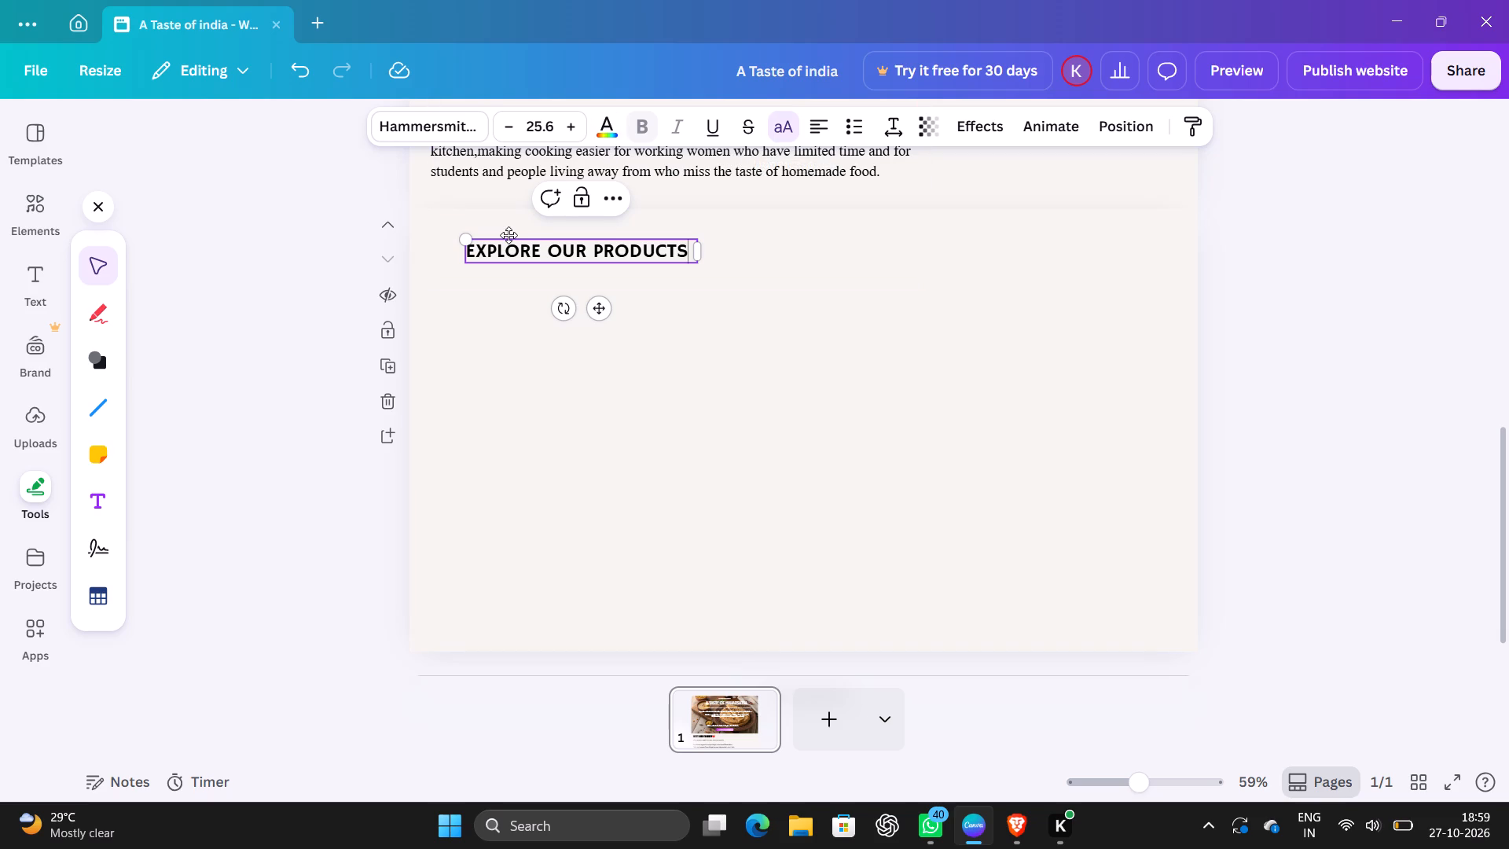
# Move the "Explore our Products" heading slightly left to align with the section's margin guide.
pyautogui.moveTo(509, 235); pyautogui.dragTo(498, 234)
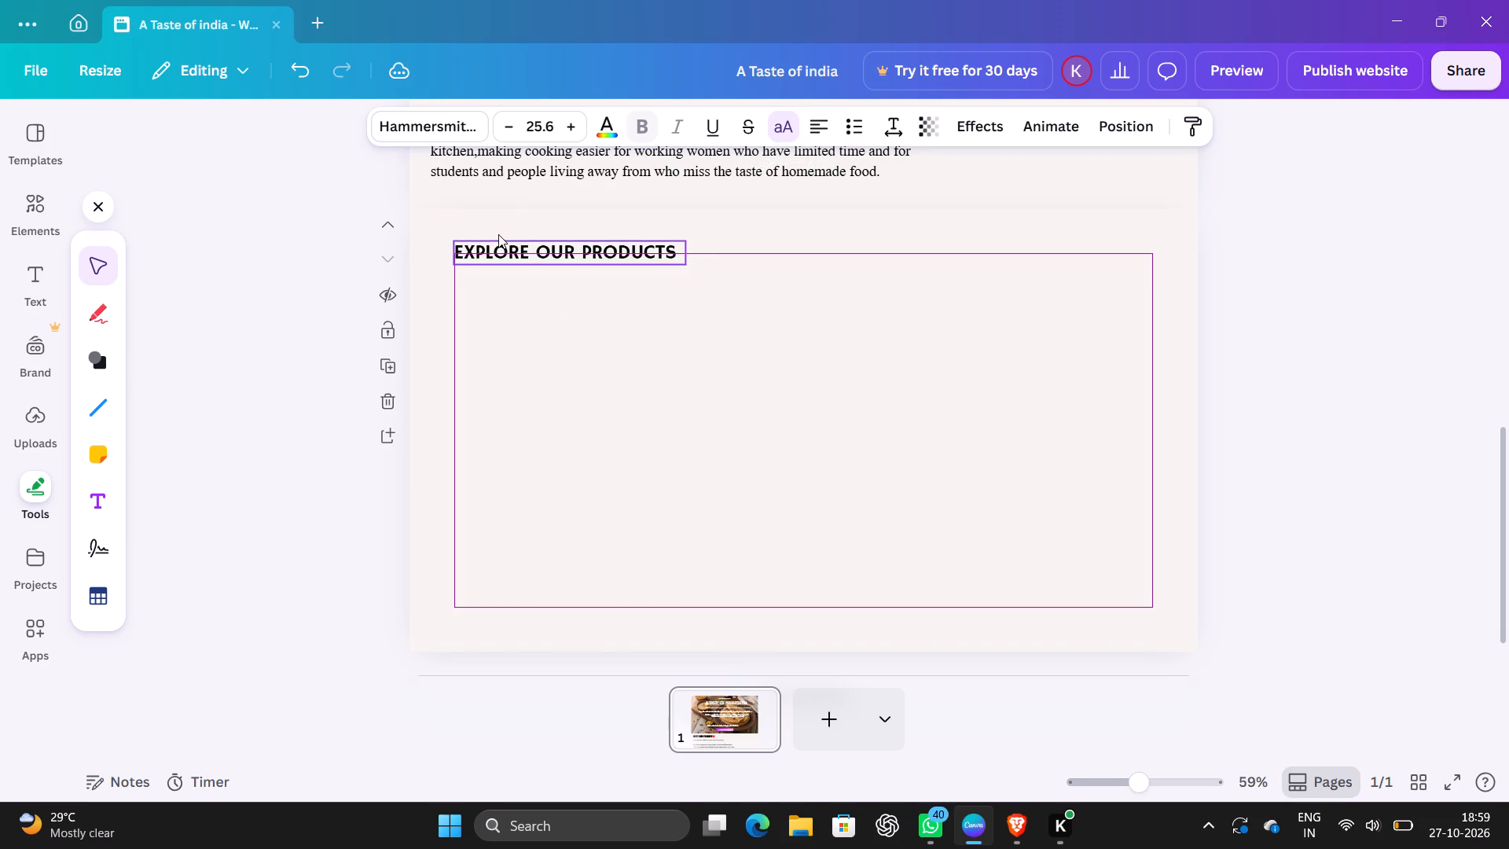
pyautogui.moveTo(498, 234); pyautogui.dragTo(499, 234)
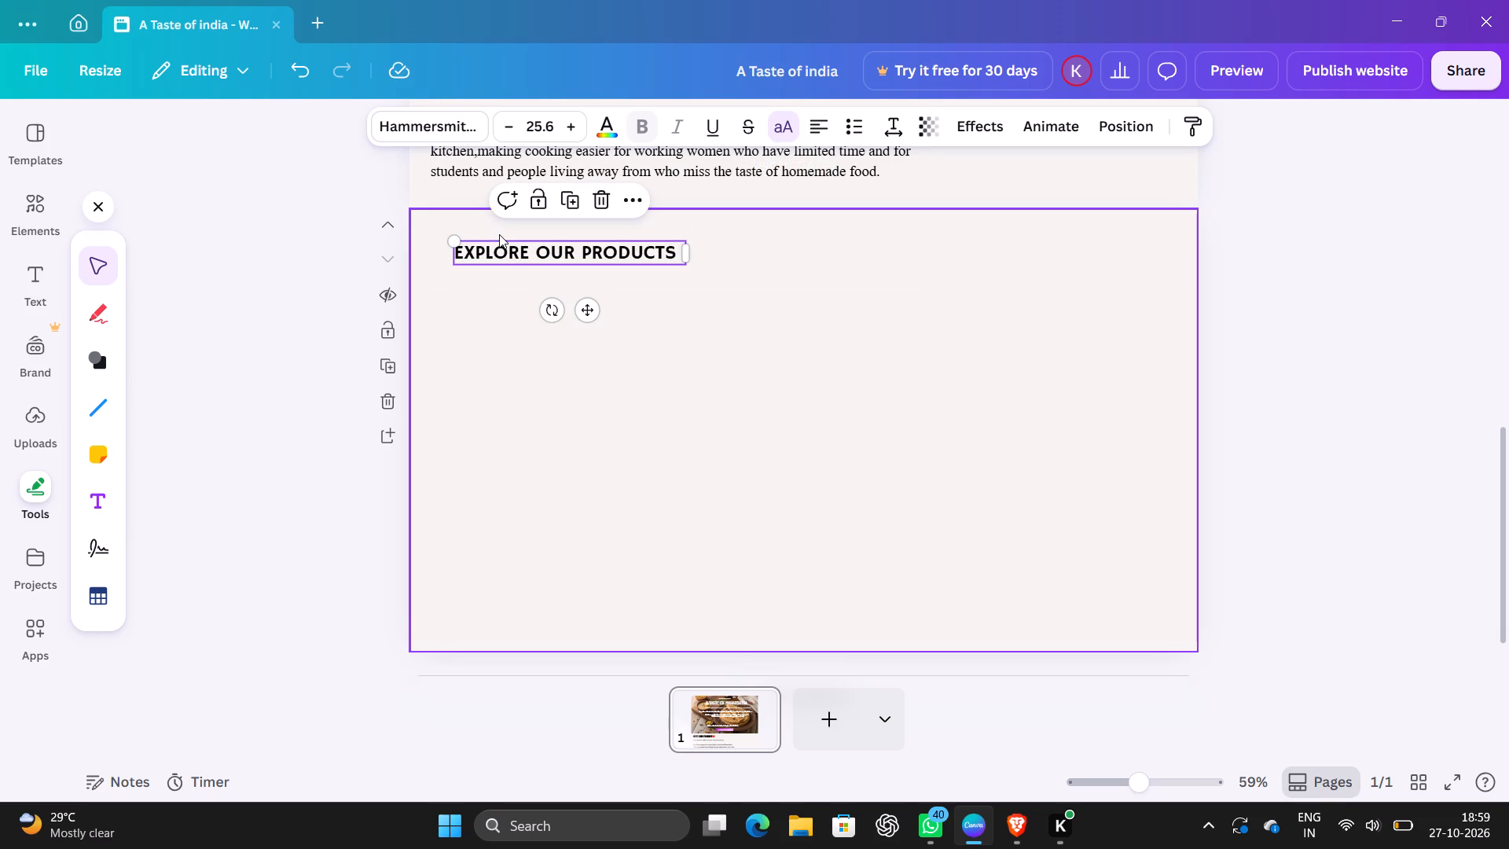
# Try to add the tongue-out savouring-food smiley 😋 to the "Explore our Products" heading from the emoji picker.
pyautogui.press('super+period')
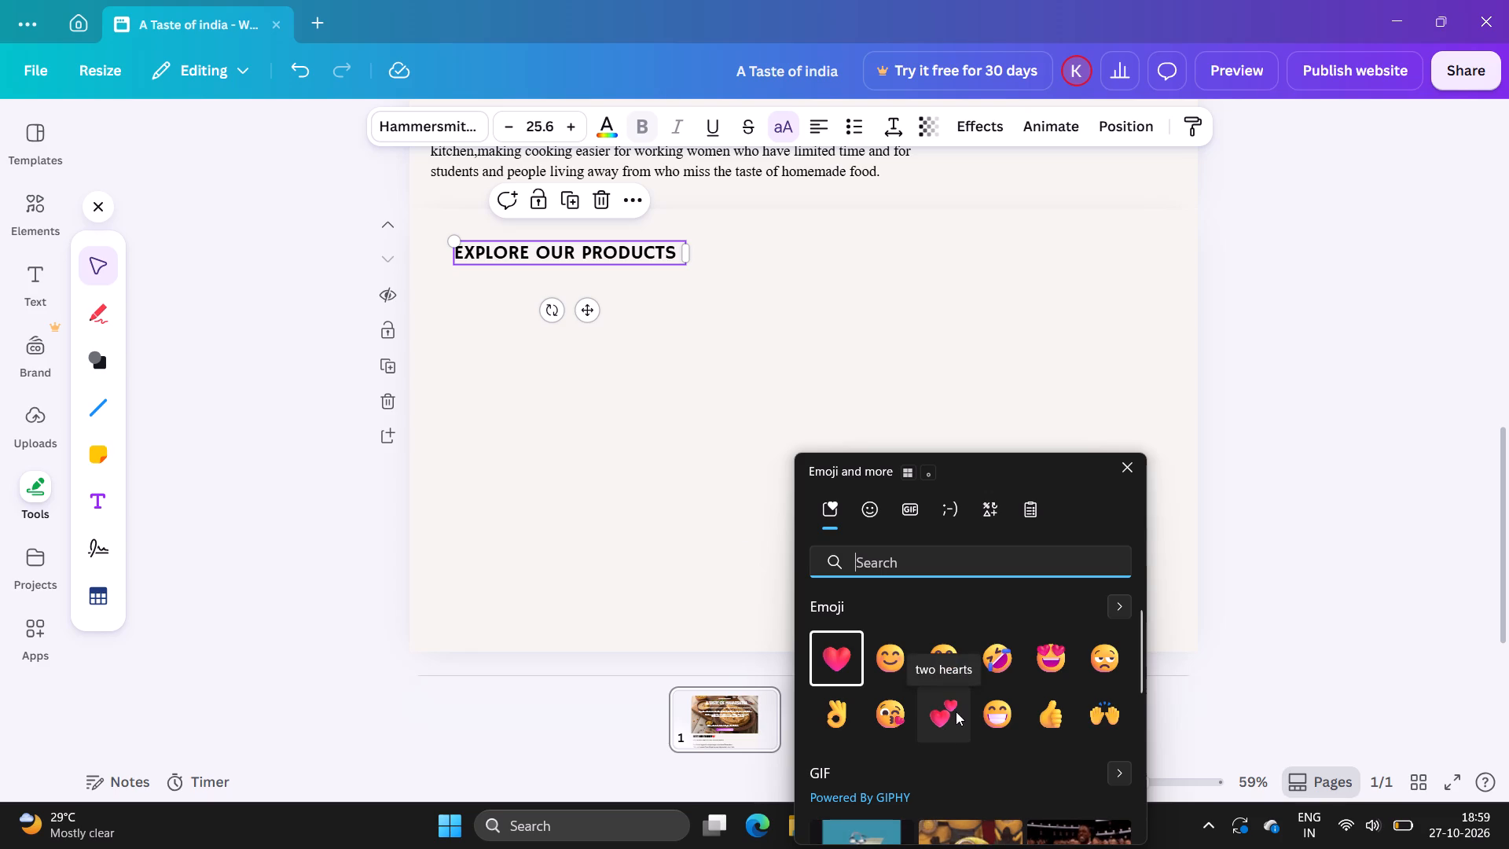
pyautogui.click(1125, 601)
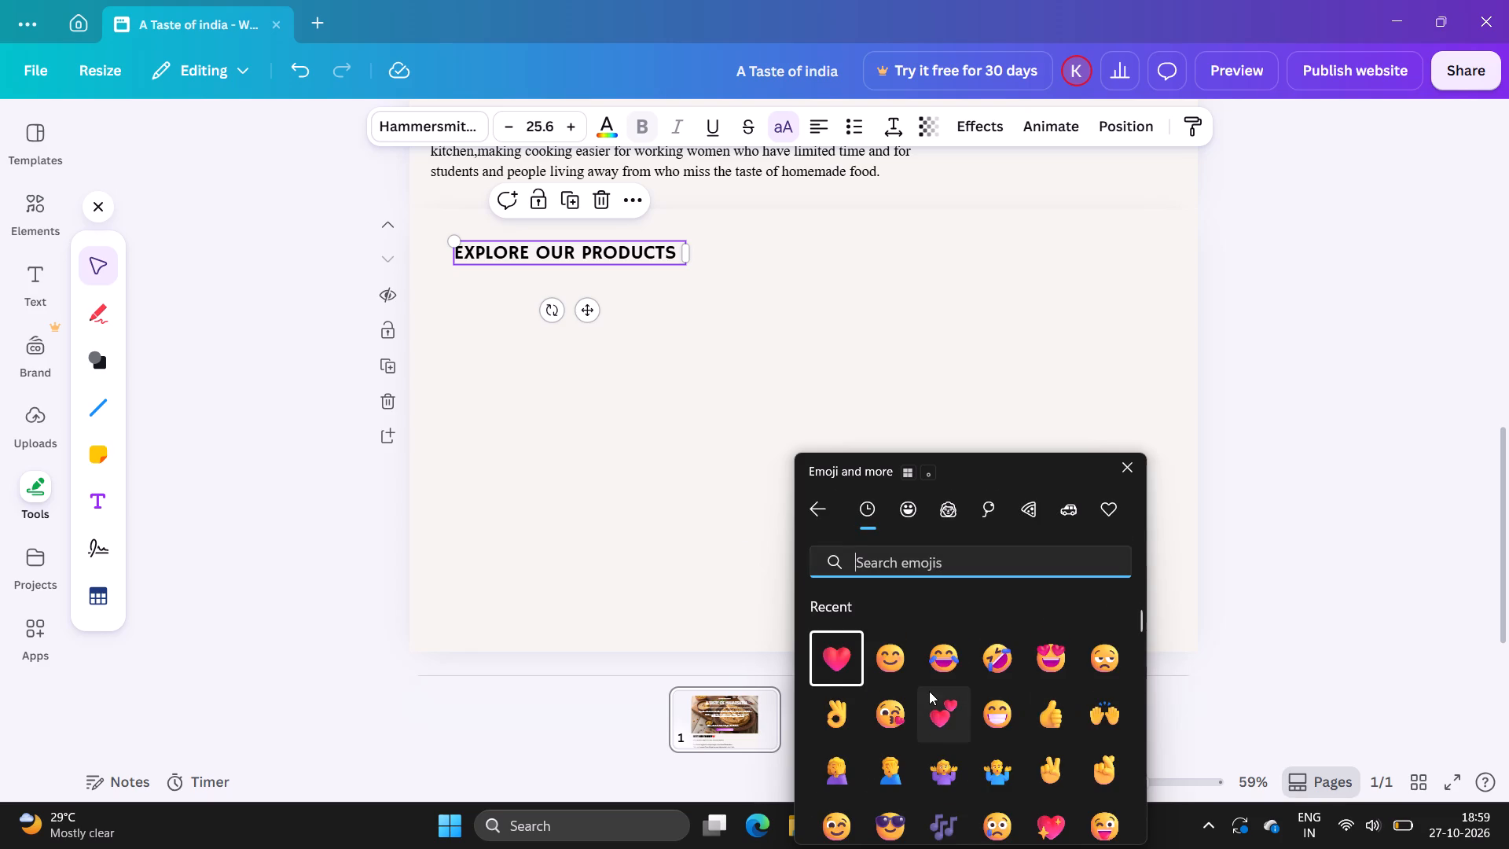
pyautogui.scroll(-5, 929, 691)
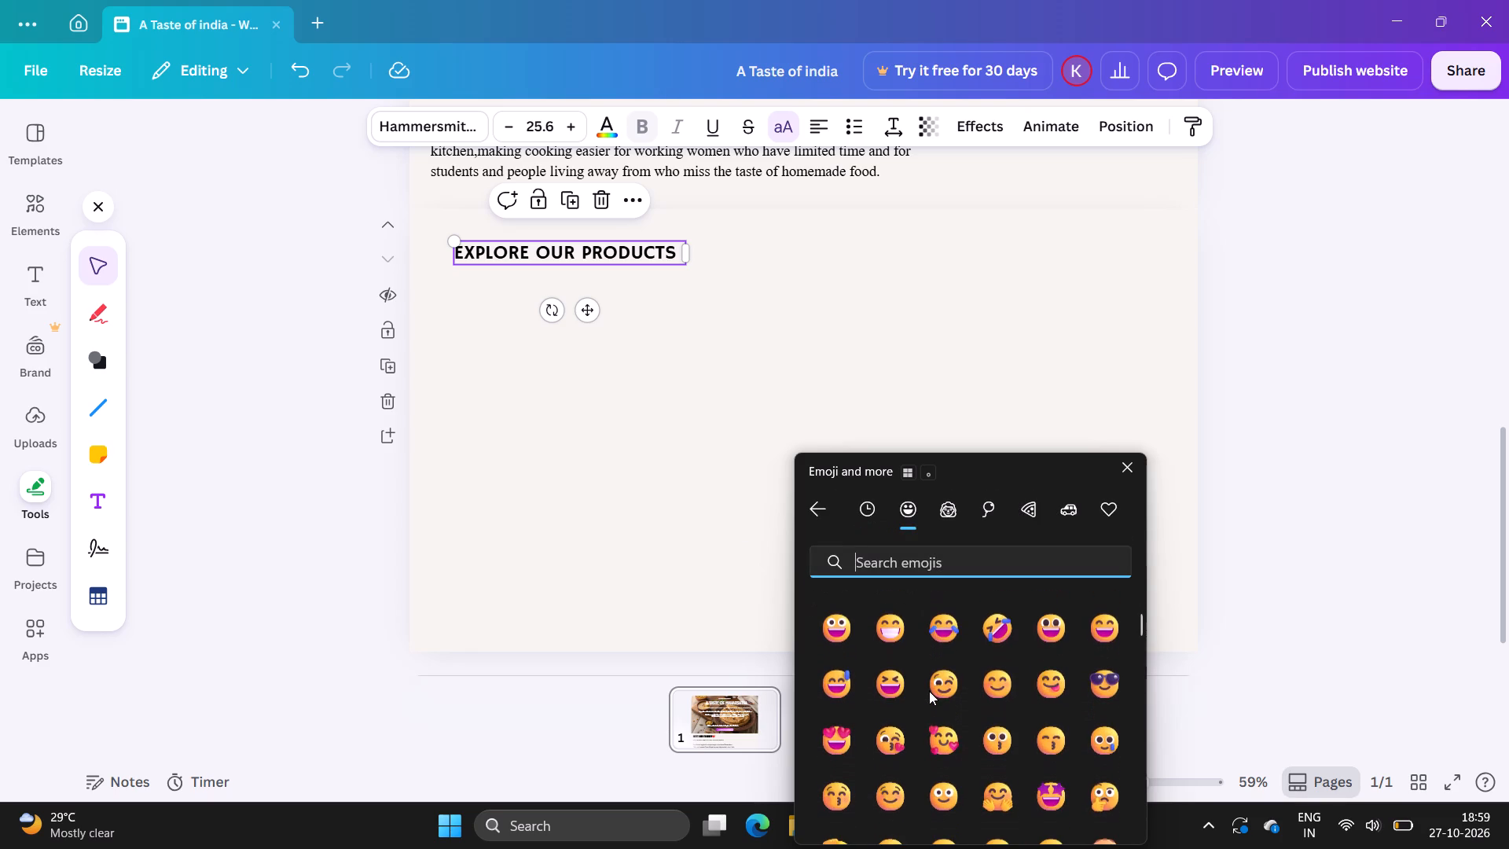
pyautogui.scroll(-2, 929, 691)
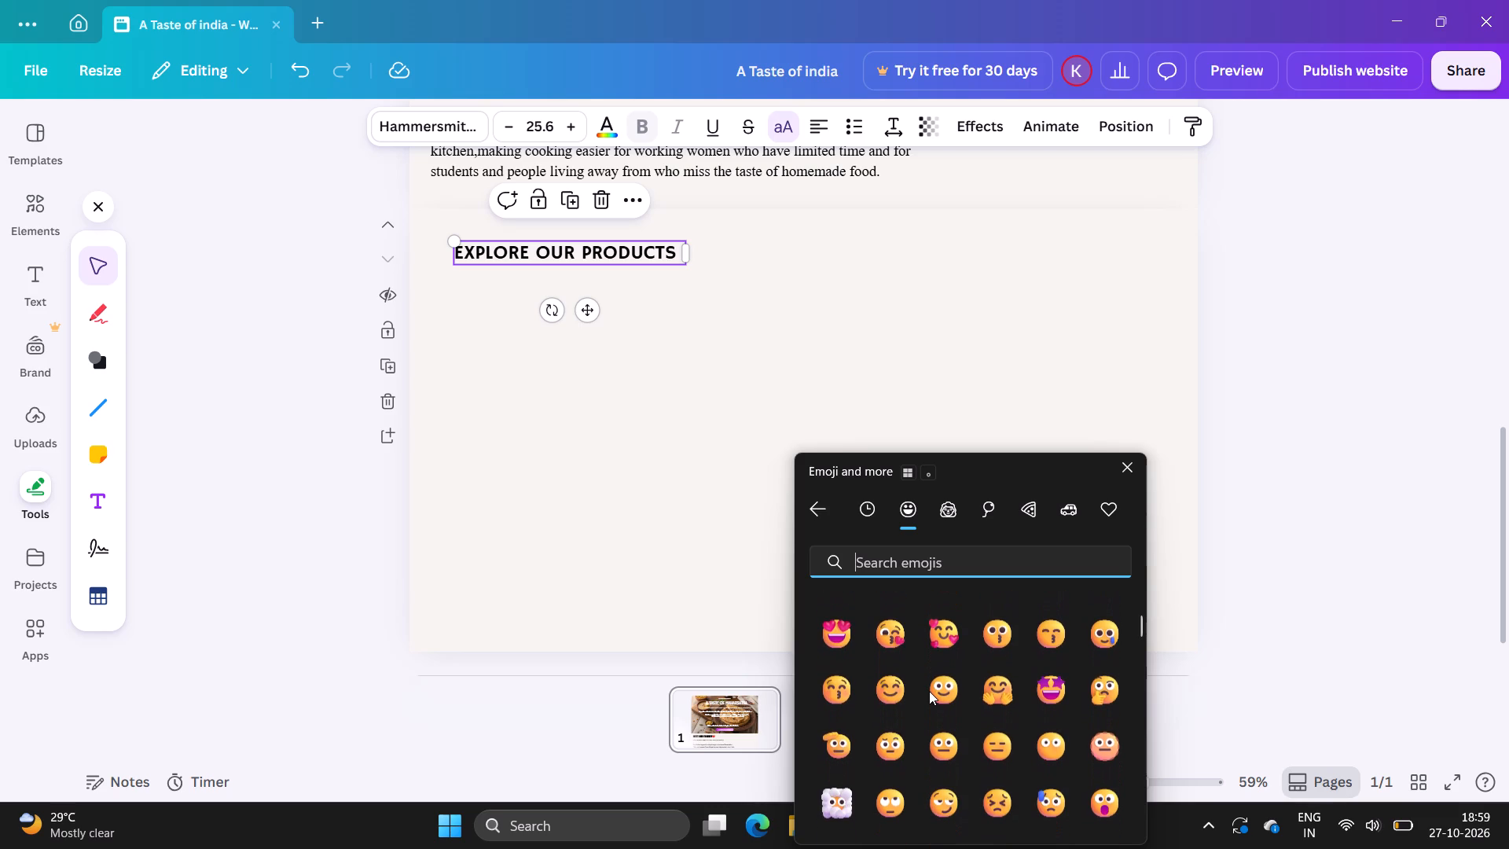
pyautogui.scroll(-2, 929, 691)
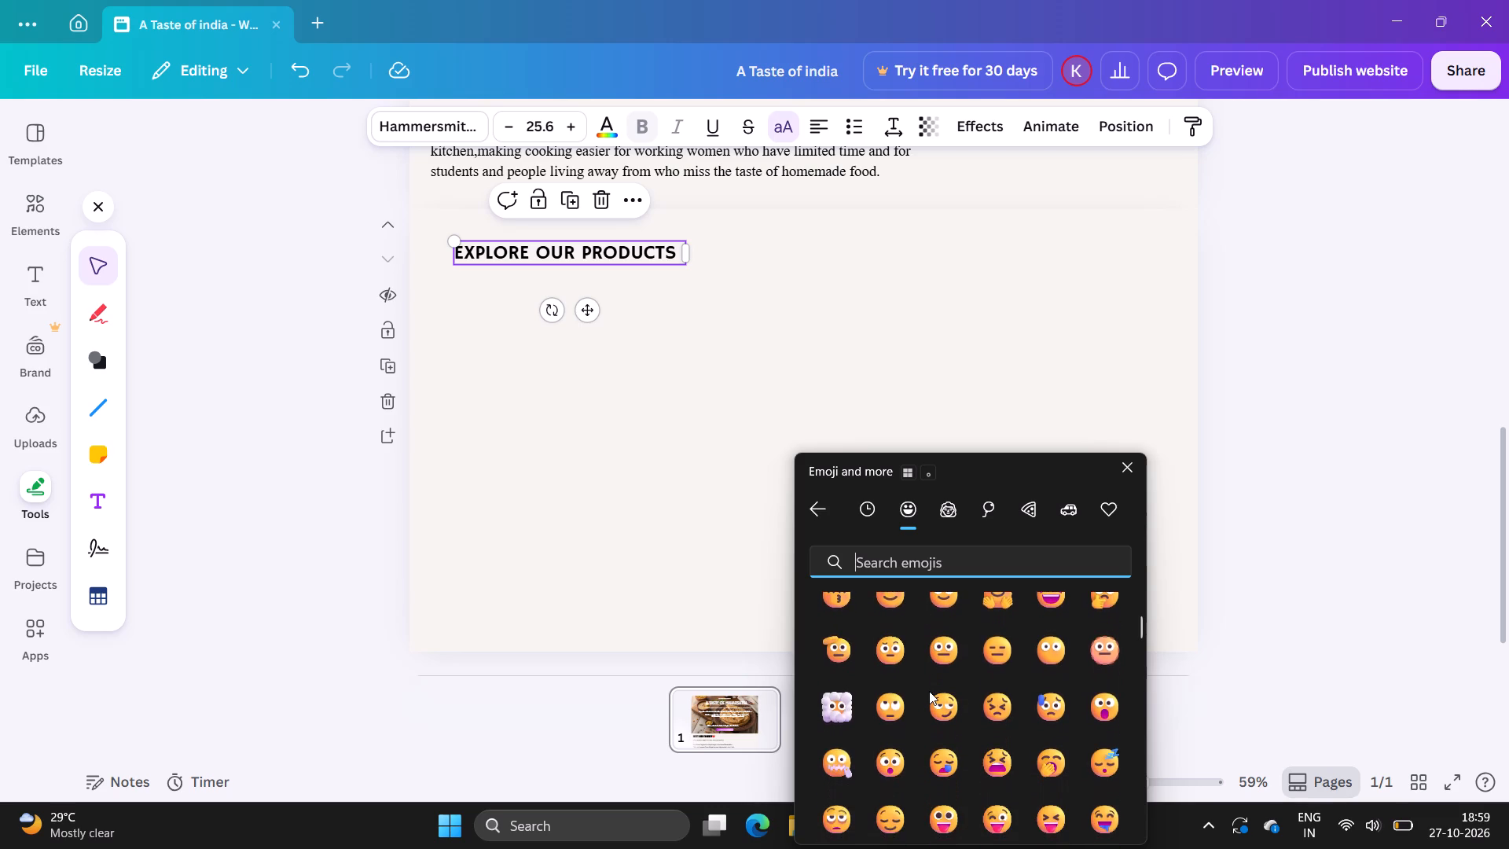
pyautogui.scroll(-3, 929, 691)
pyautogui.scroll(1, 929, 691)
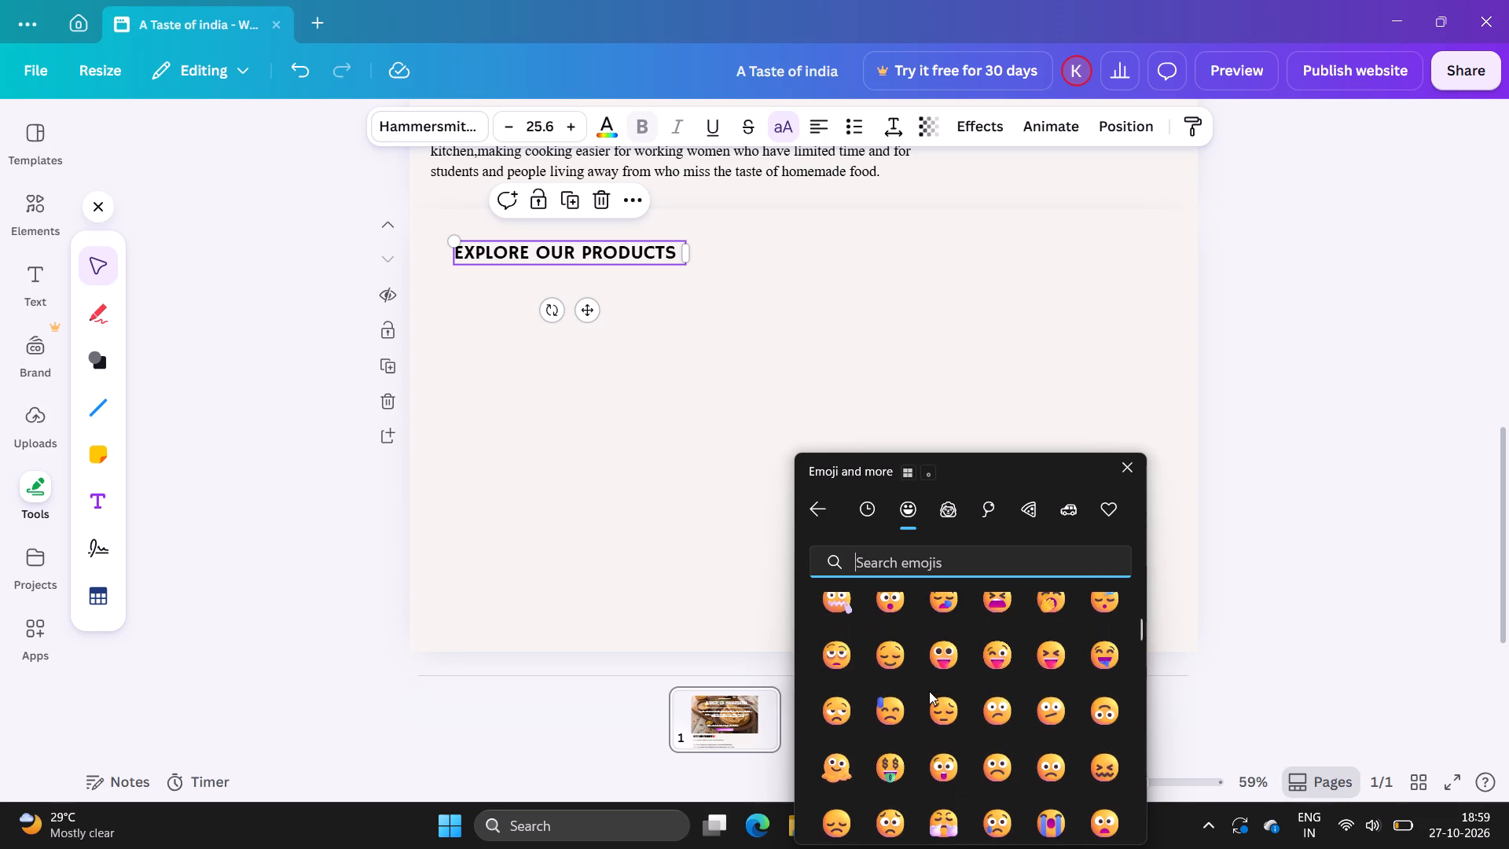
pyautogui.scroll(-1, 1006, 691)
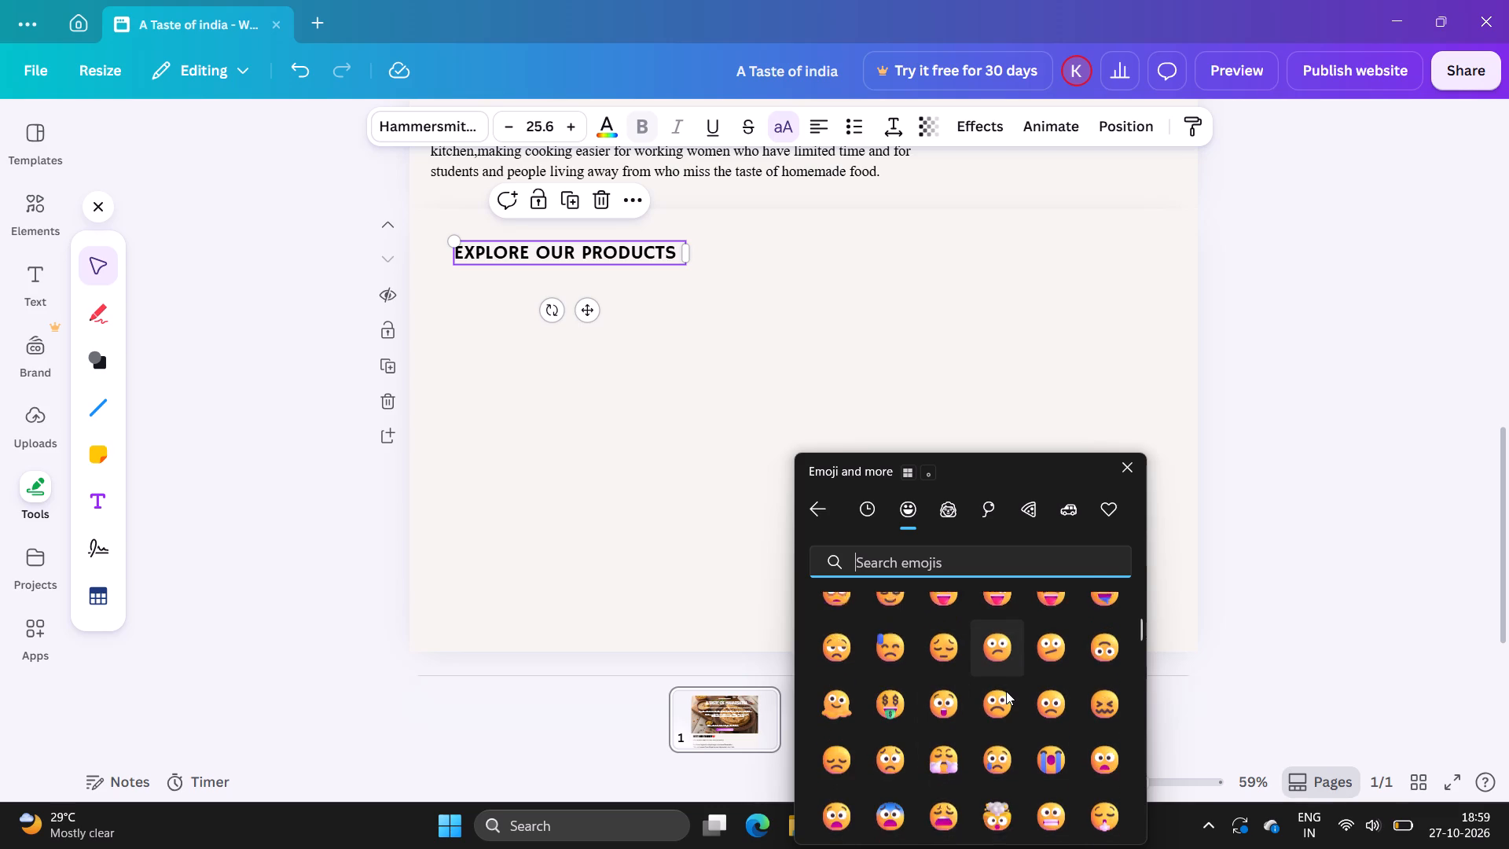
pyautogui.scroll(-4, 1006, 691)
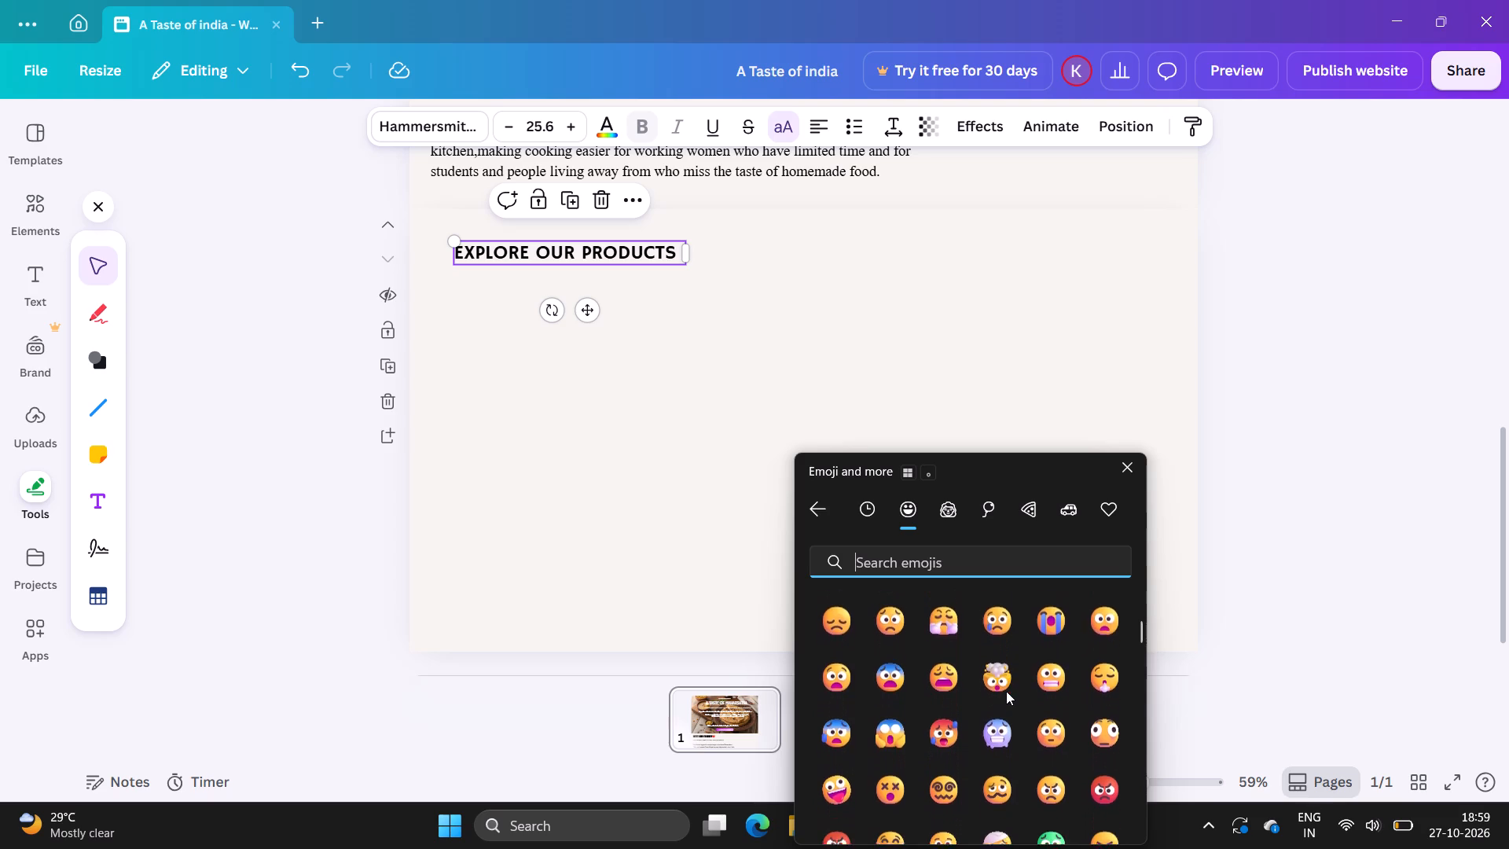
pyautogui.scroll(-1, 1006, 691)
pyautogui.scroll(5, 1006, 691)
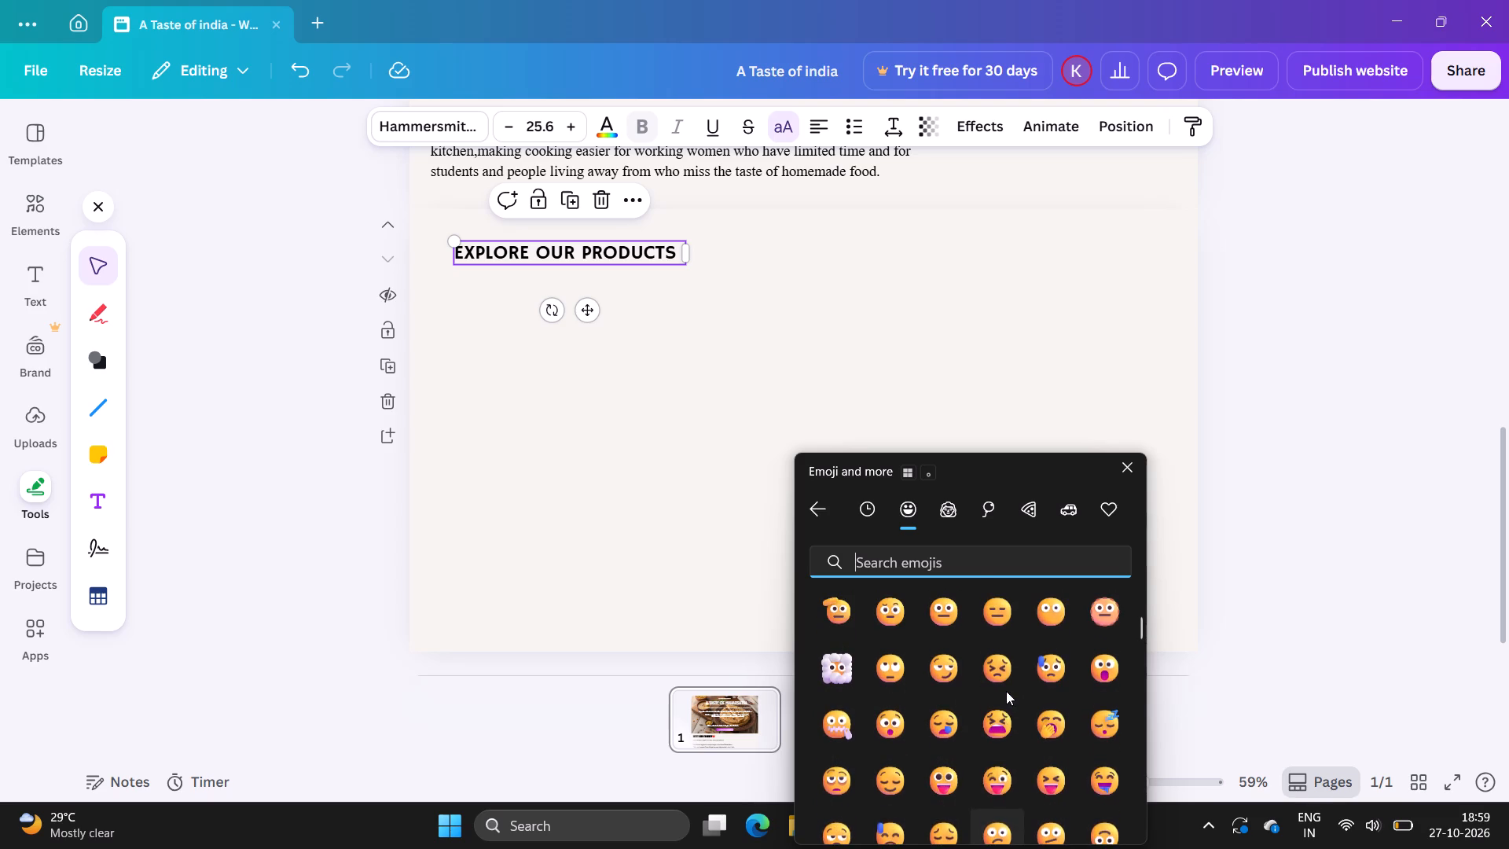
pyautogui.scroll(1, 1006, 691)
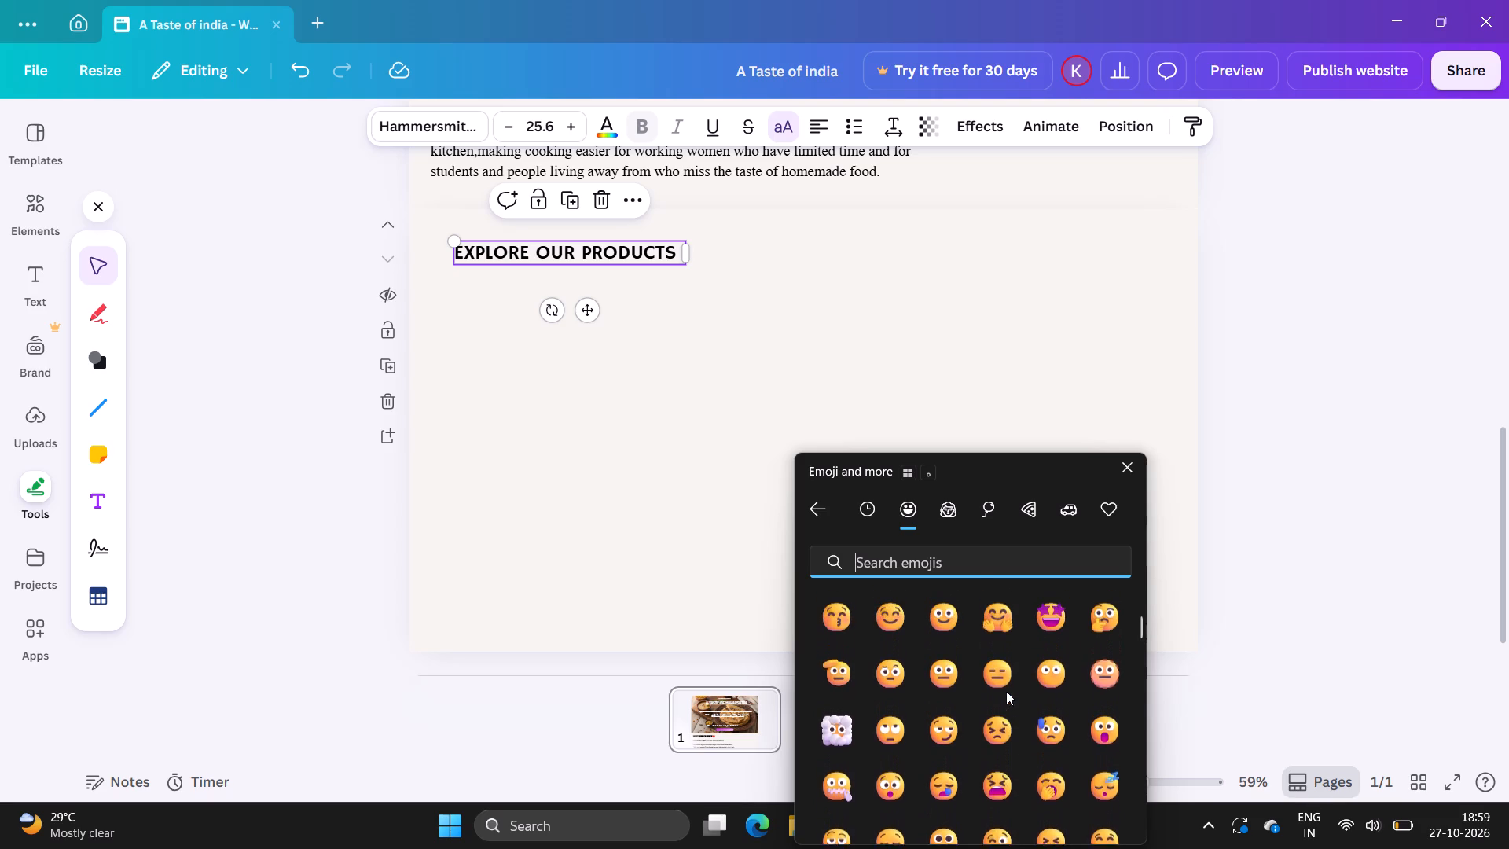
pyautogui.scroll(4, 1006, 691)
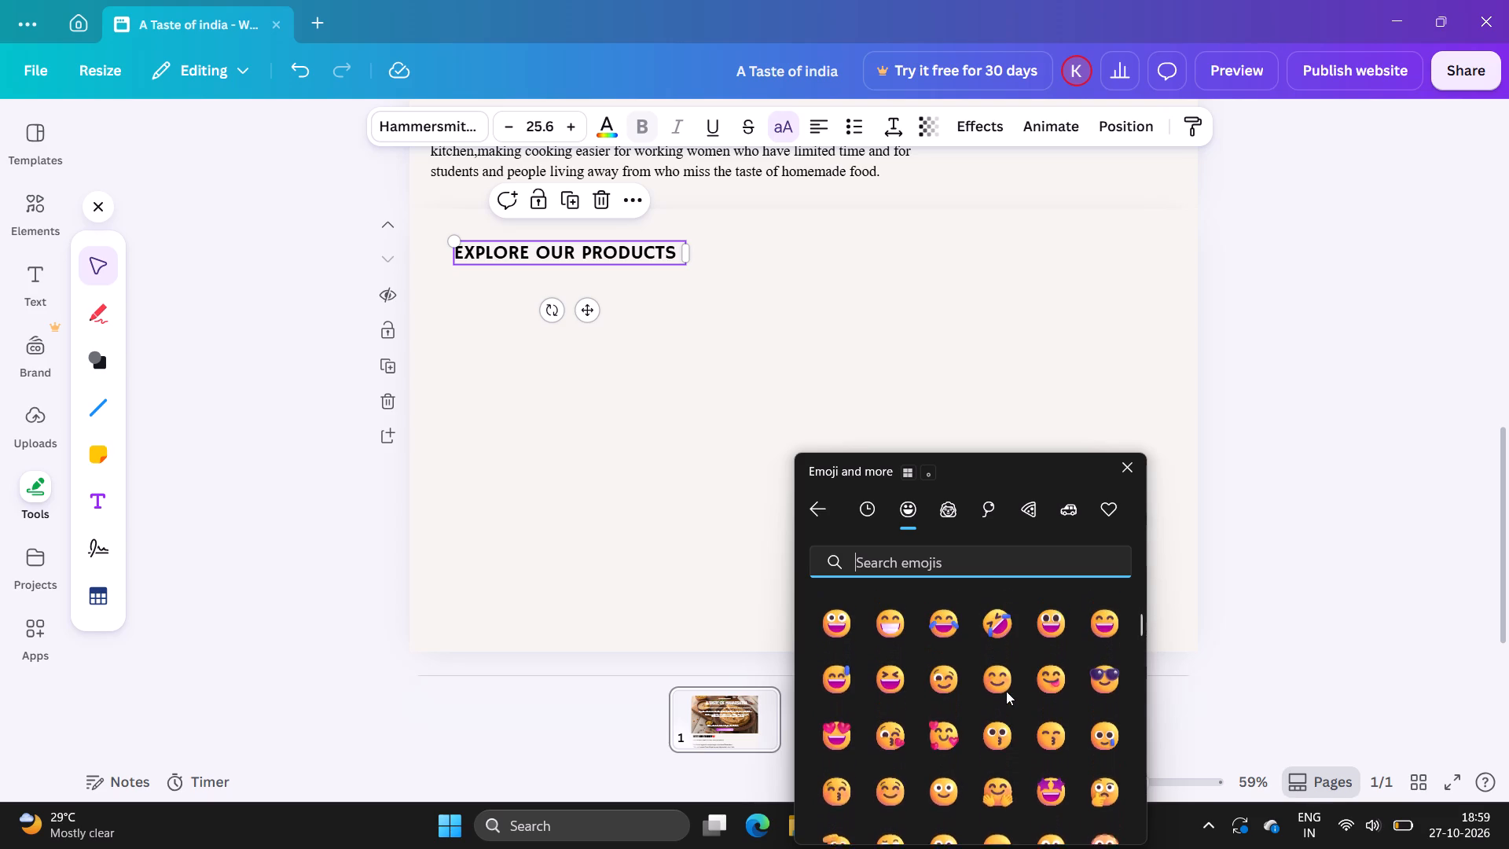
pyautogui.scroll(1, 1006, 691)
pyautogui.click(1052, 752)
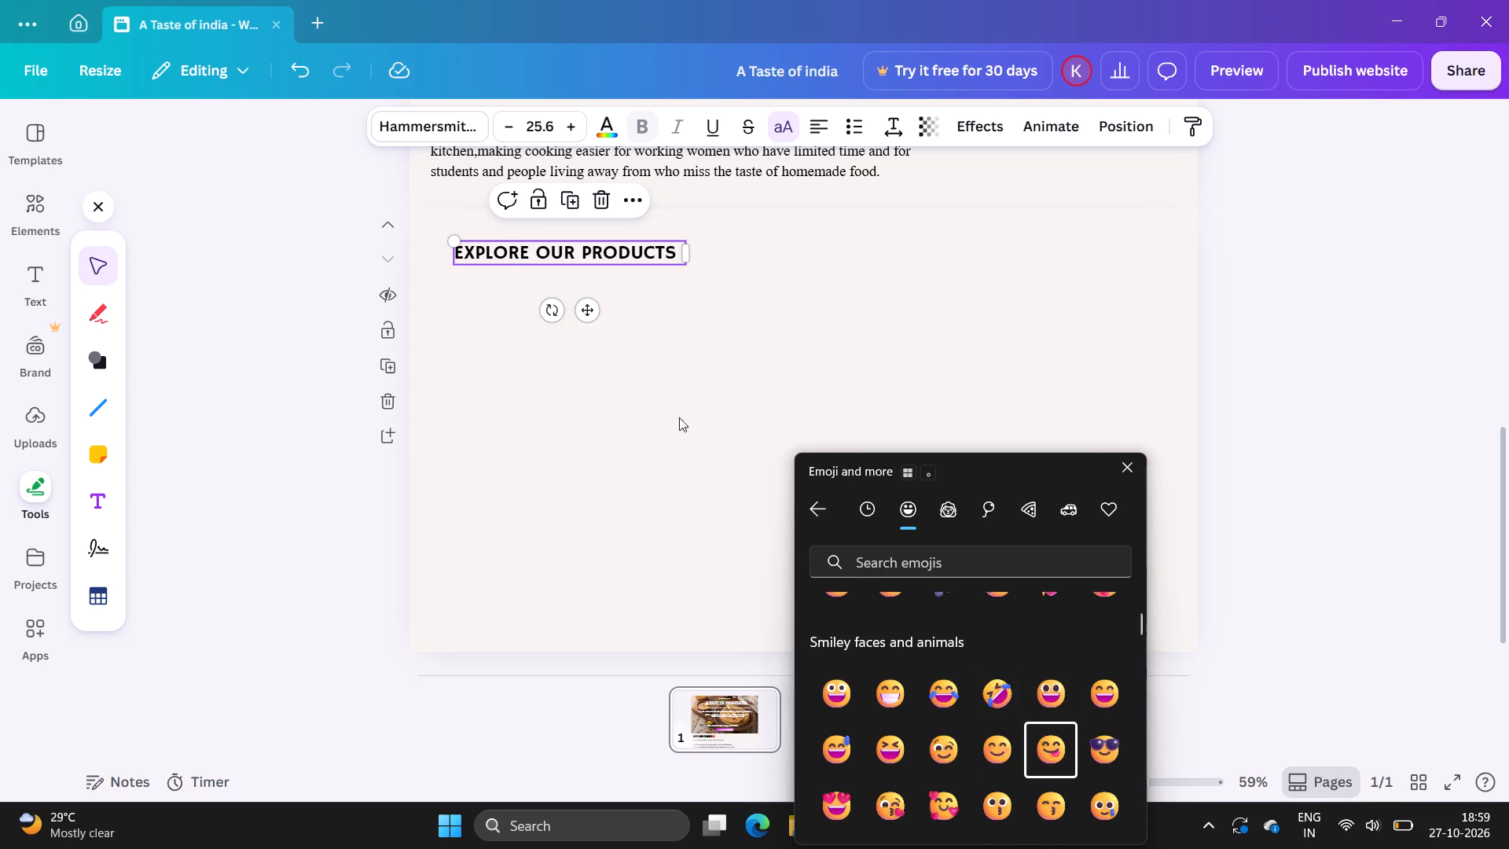
# Insert the 😋 emoji at the end of the "Explore our Products" heading text.
pyautogui.click(670, 250)
pyautogui.doubleClick(680, 252)
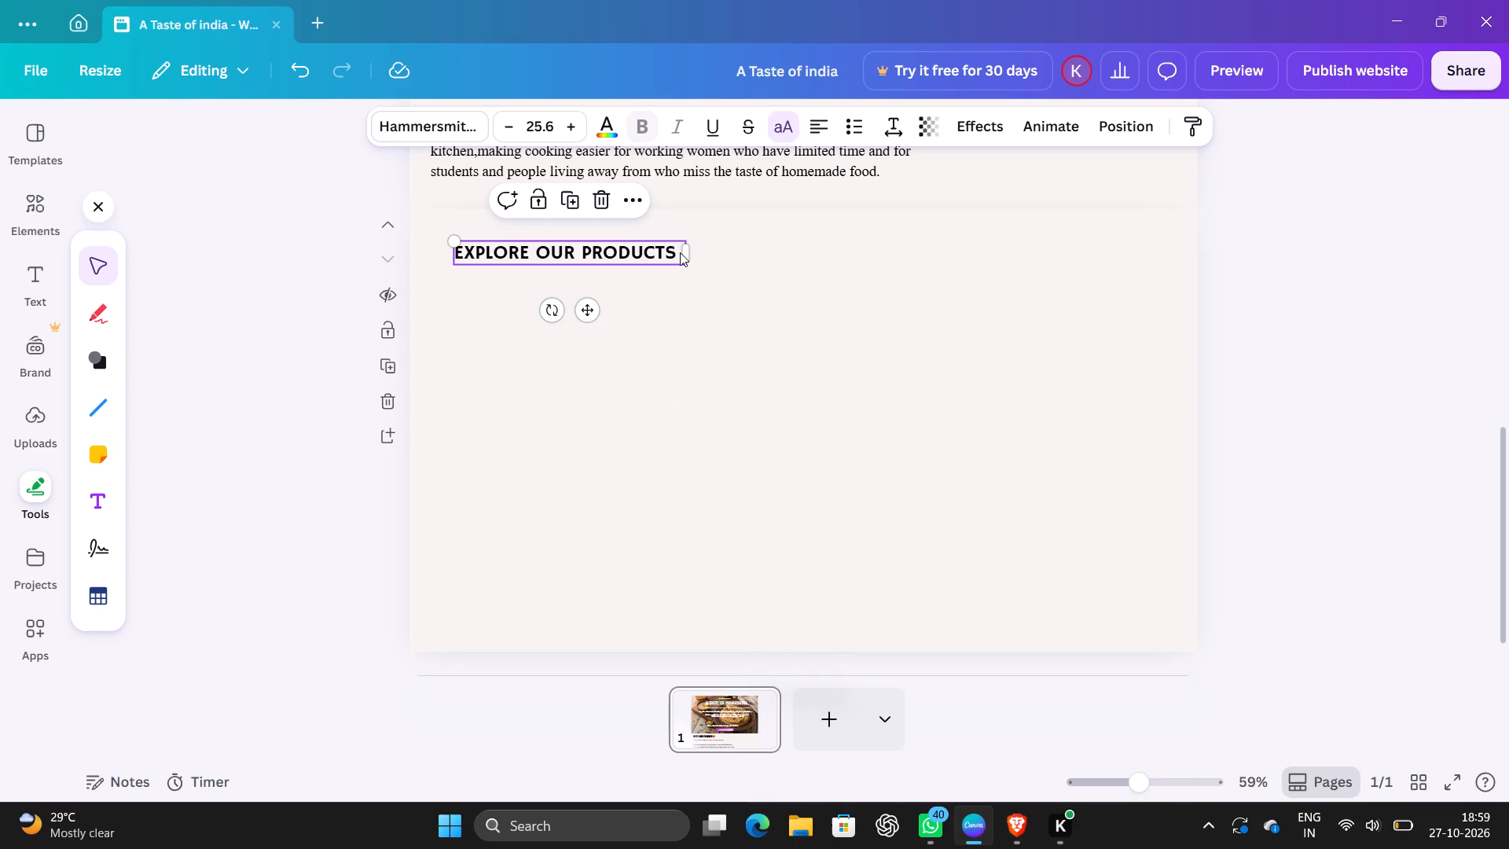
pyautogui.press('super+period')
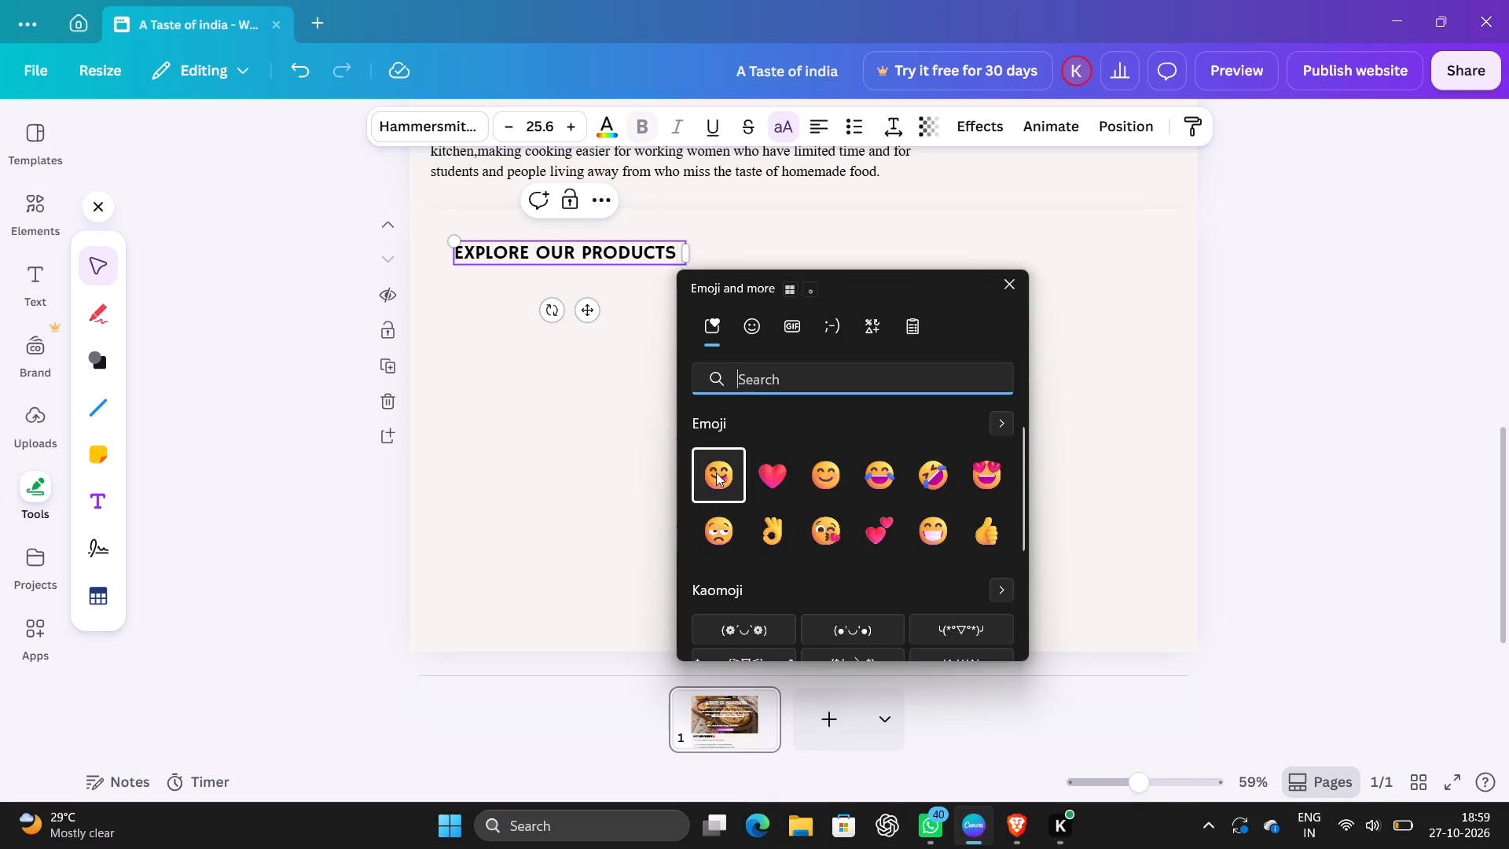
pyautogui.click(716, 472)
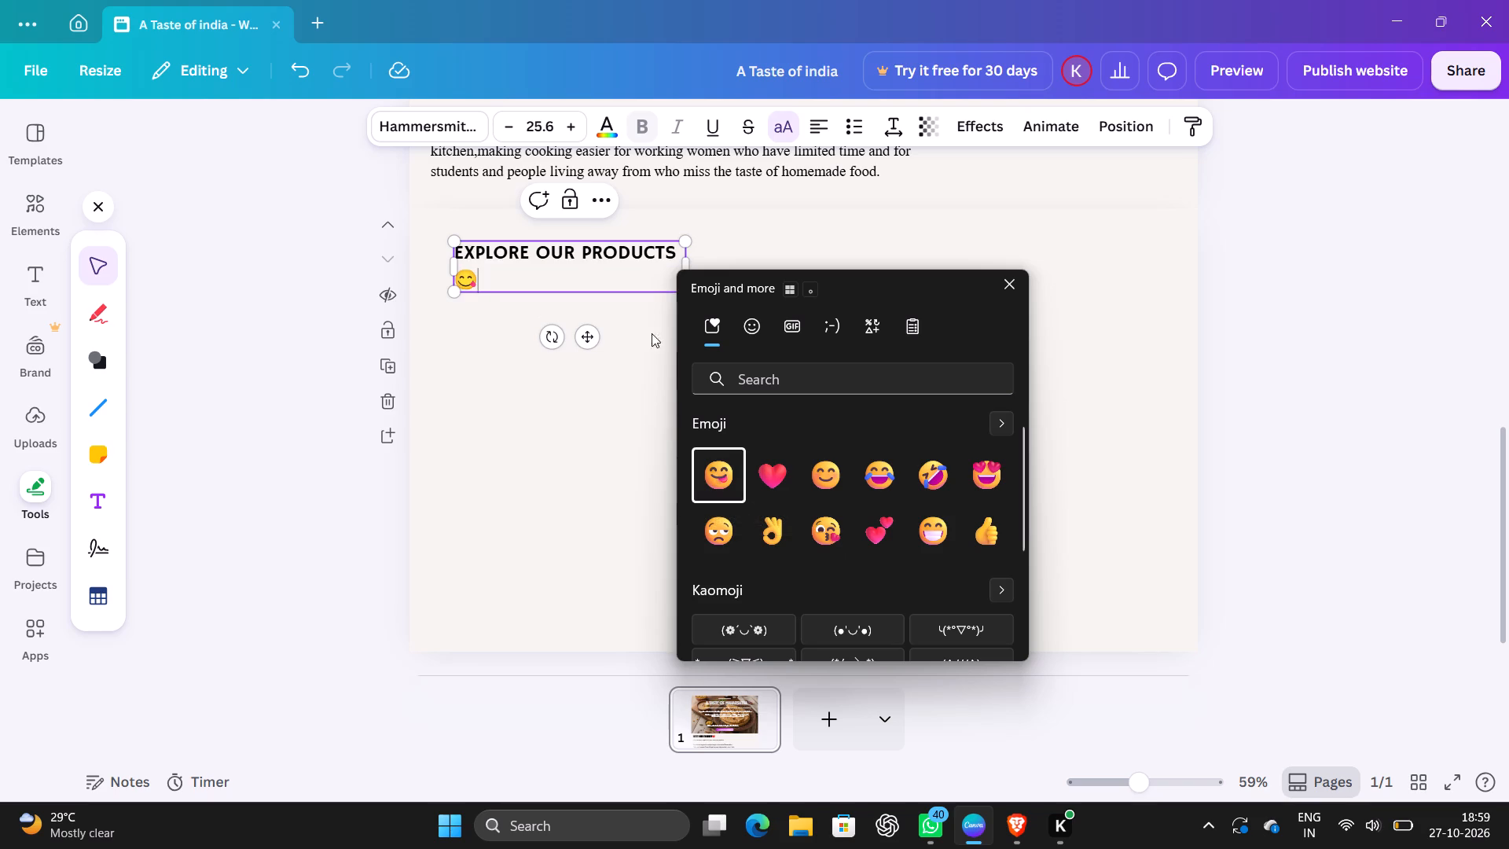
pyautogui.click(313, 543)
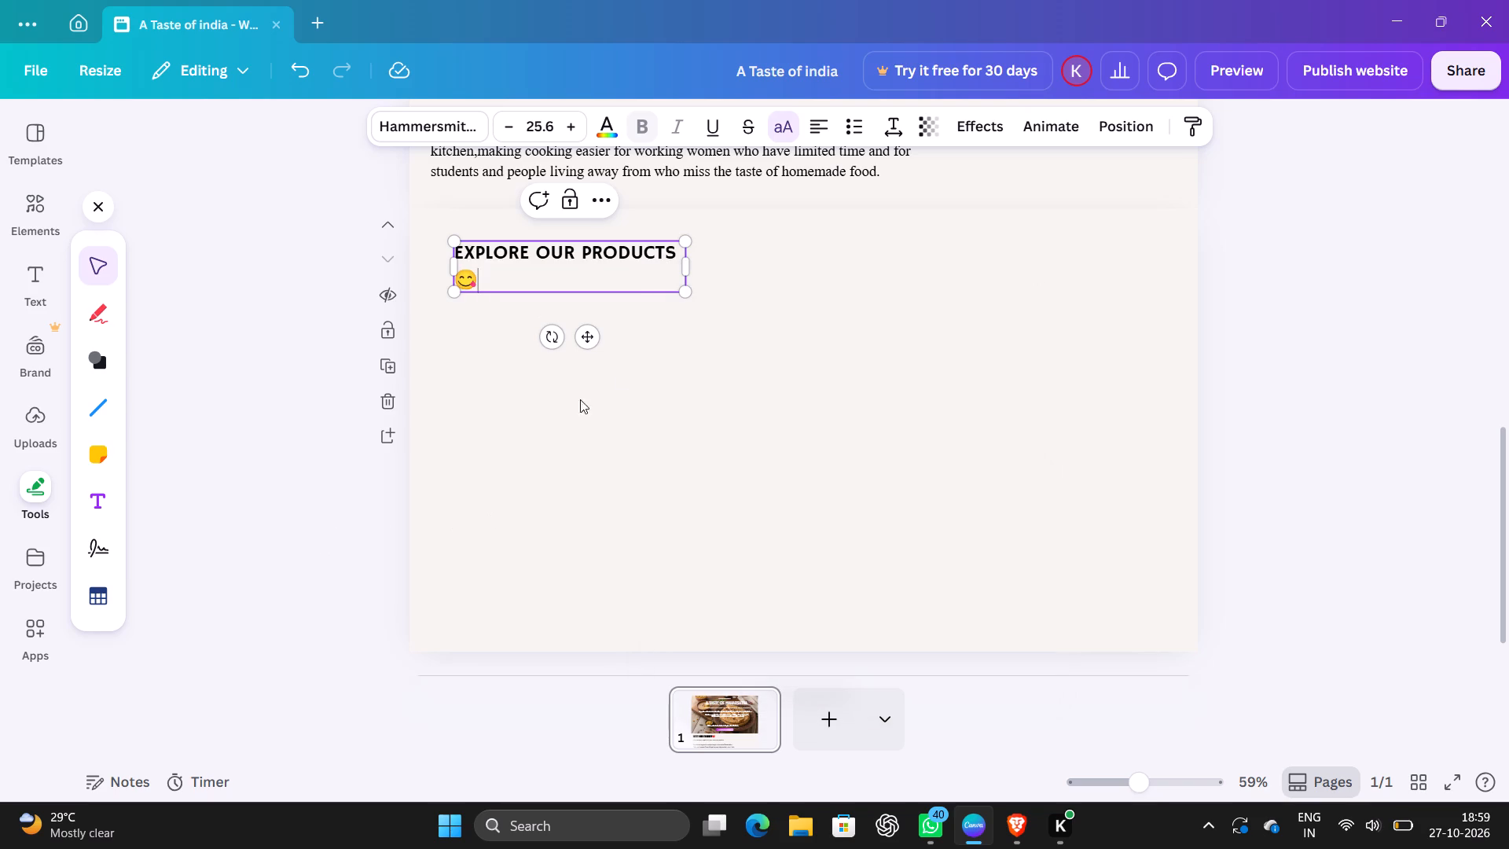
# Widen the heading's text box slightly so the 😋 emoji fits on the same line as "Explore our Products".
pyautogui.click(686, 259)
pyautogui.moveTo(686, 259); pyautogui.dragTo(716, 252)
pyautogui.click(299, 527)
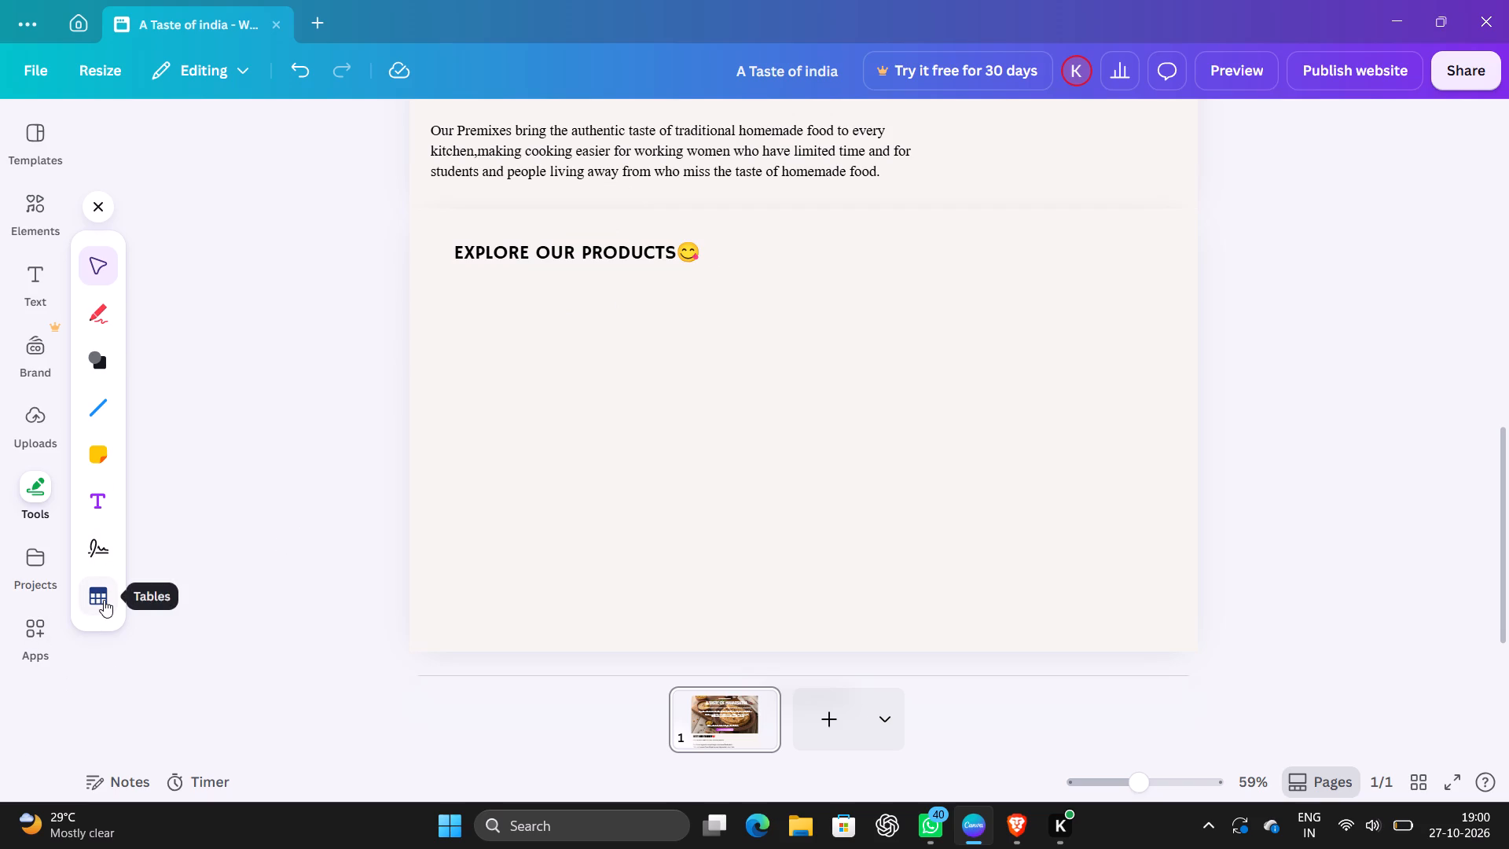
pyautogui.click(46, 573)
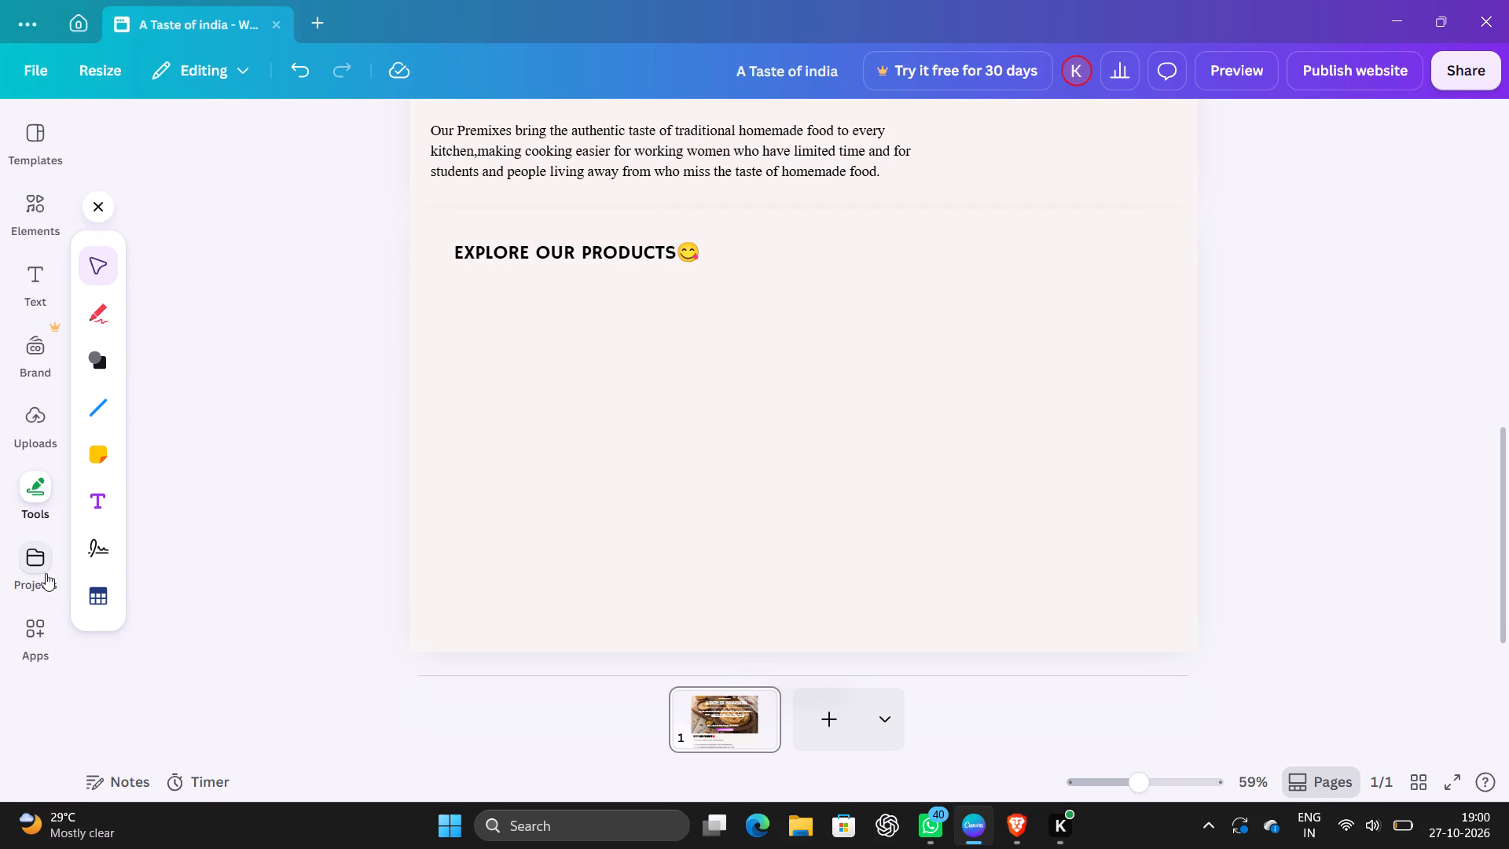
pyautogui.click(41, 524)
# Browse the grid layouts in the elements library for one that suits the products section.
pyautogui.click(24, 228)
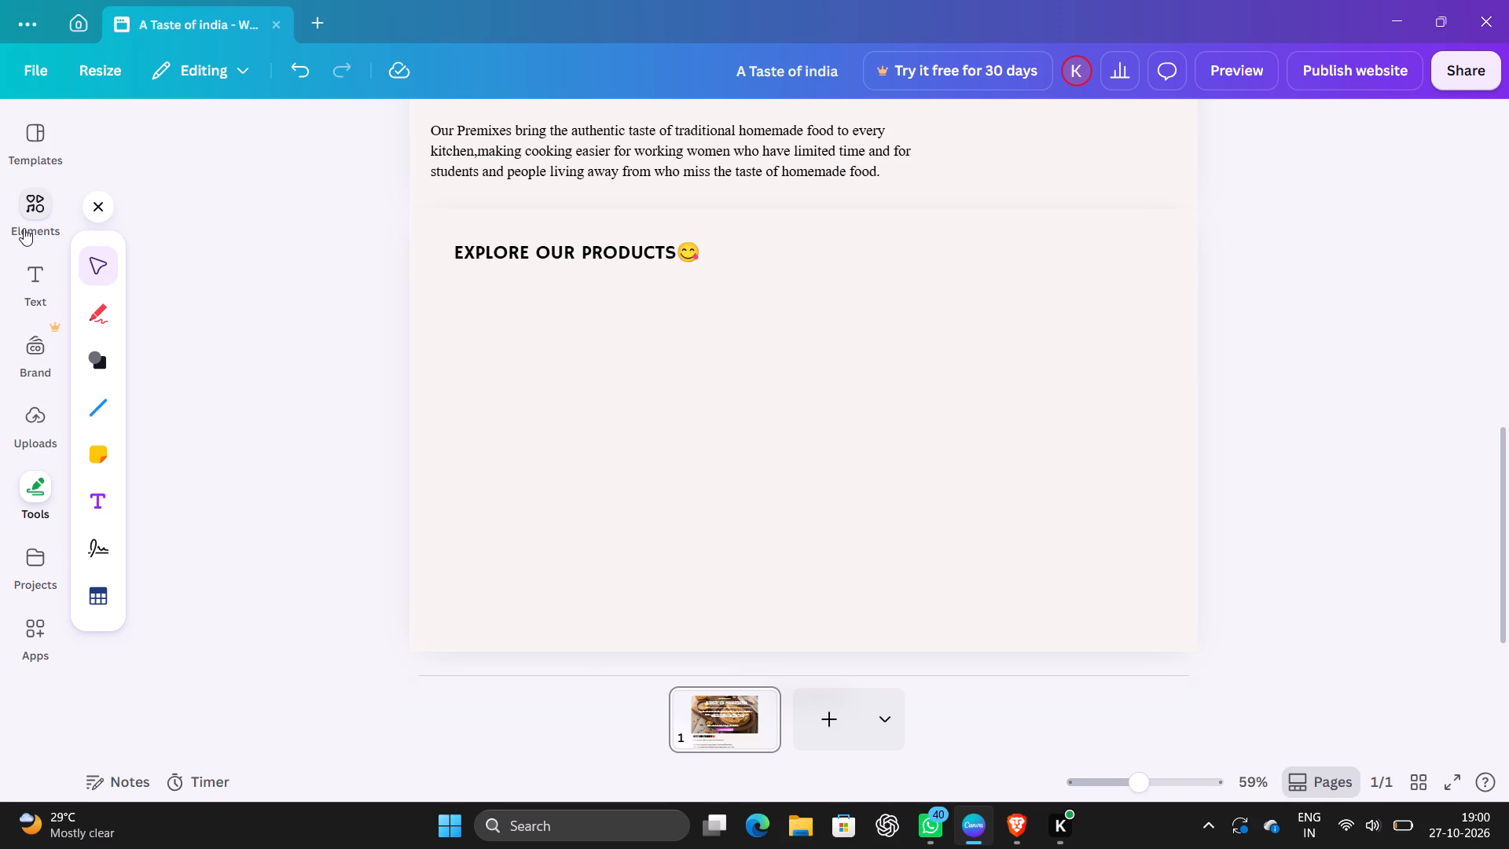
pyautogui.scroll(-1, 172, 672)
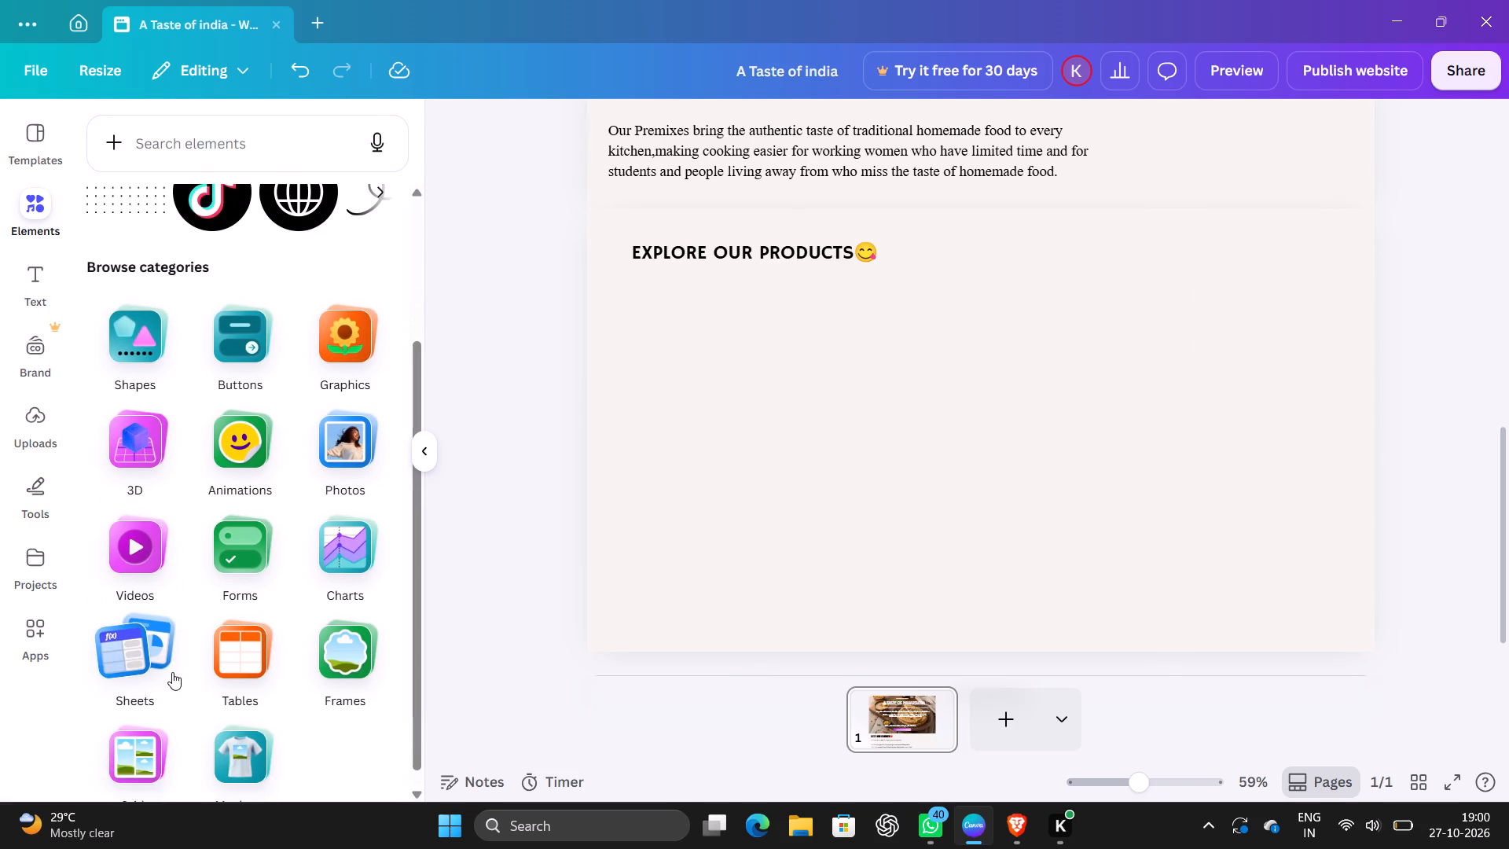
pyautogui.scroll(-2, 172, 672)
pyautogui.click(138, 752)
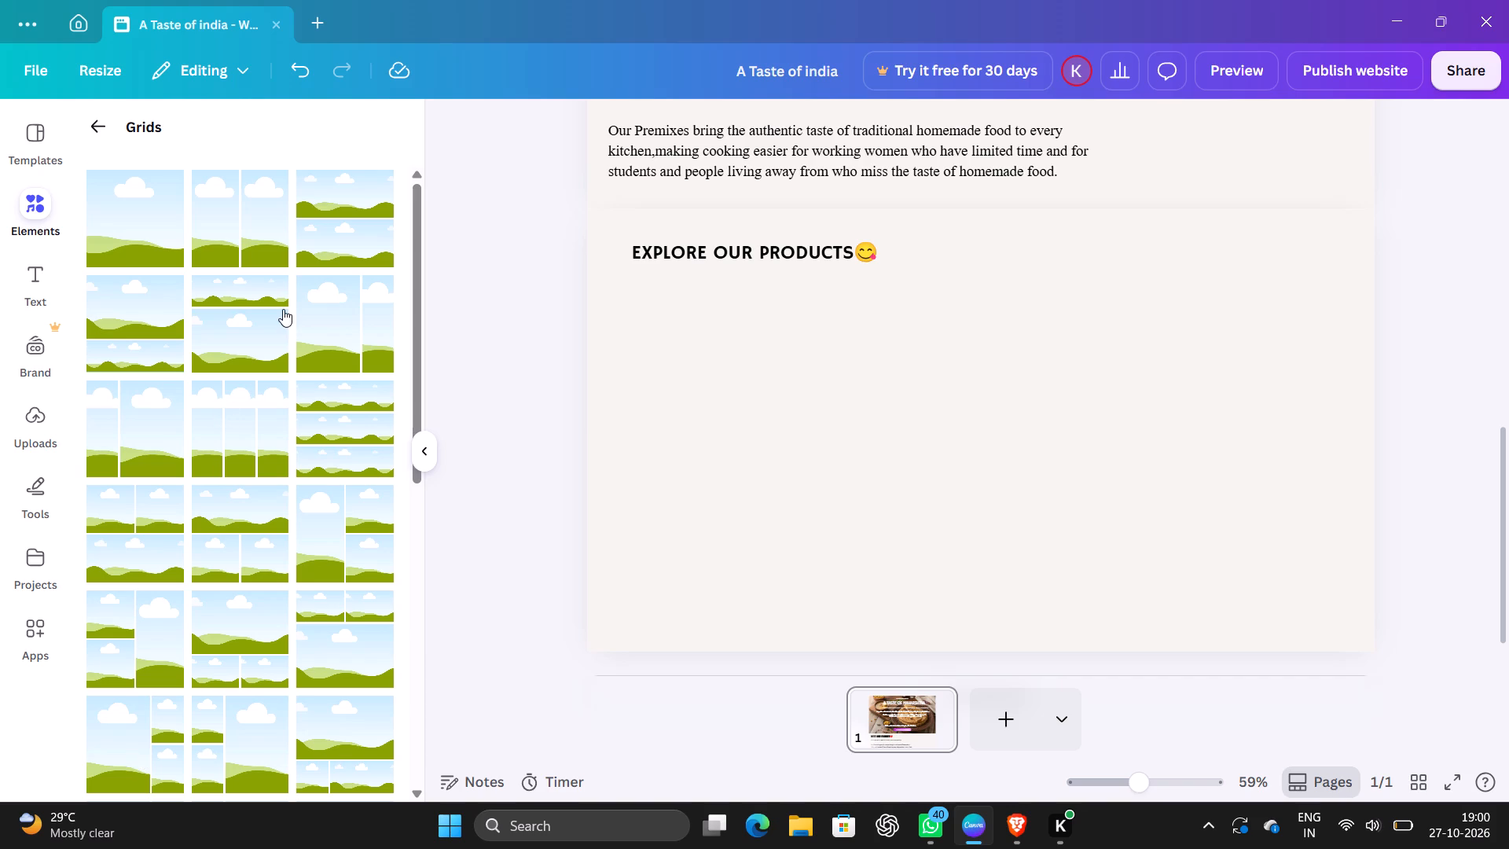
pyautogui.scroll(-3, 358, 555)
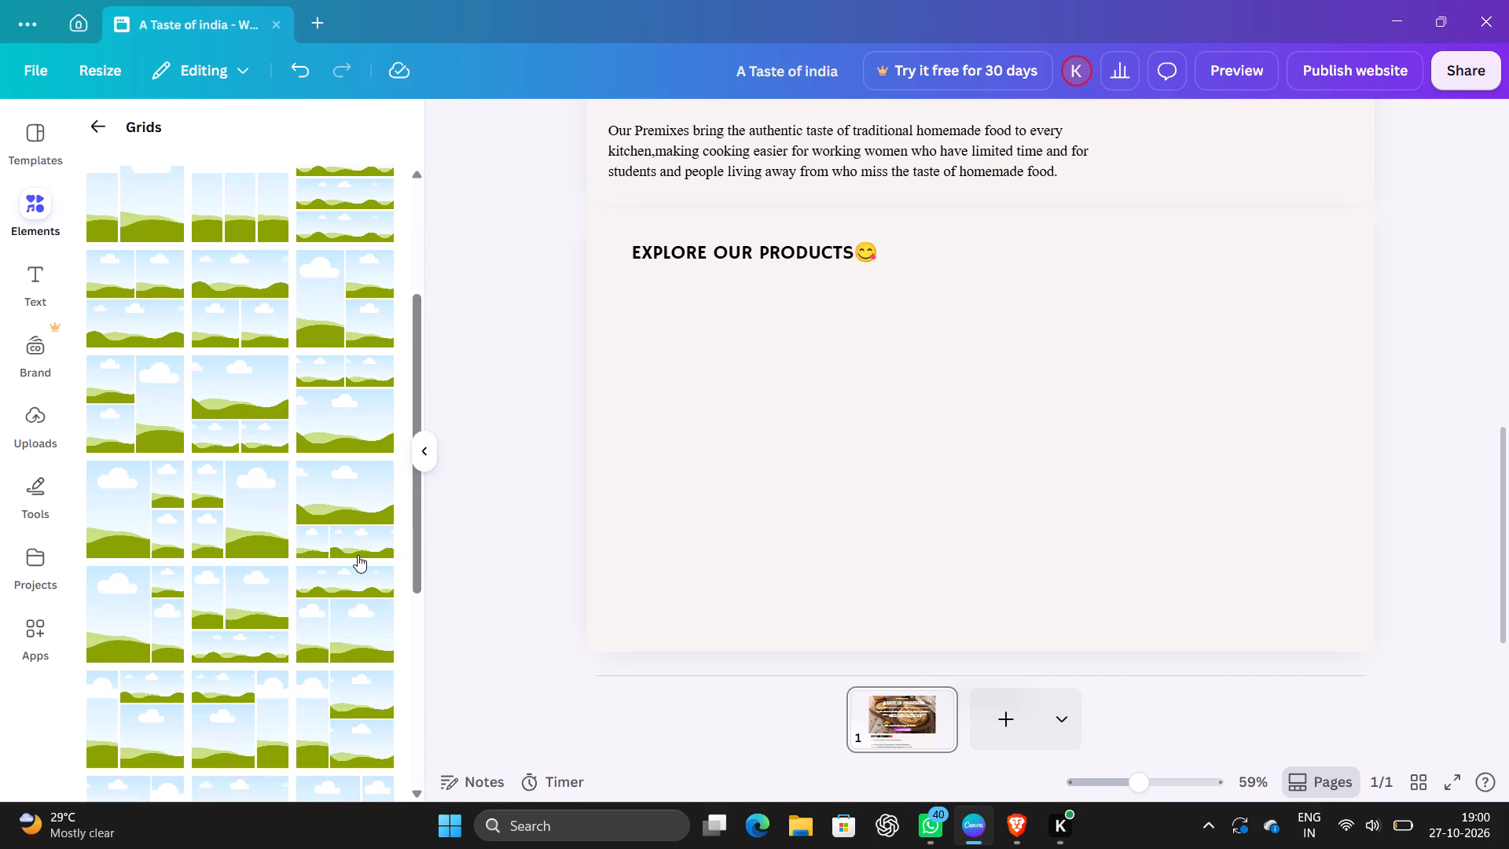
pyautogui.scroll(-5, 358, 555)
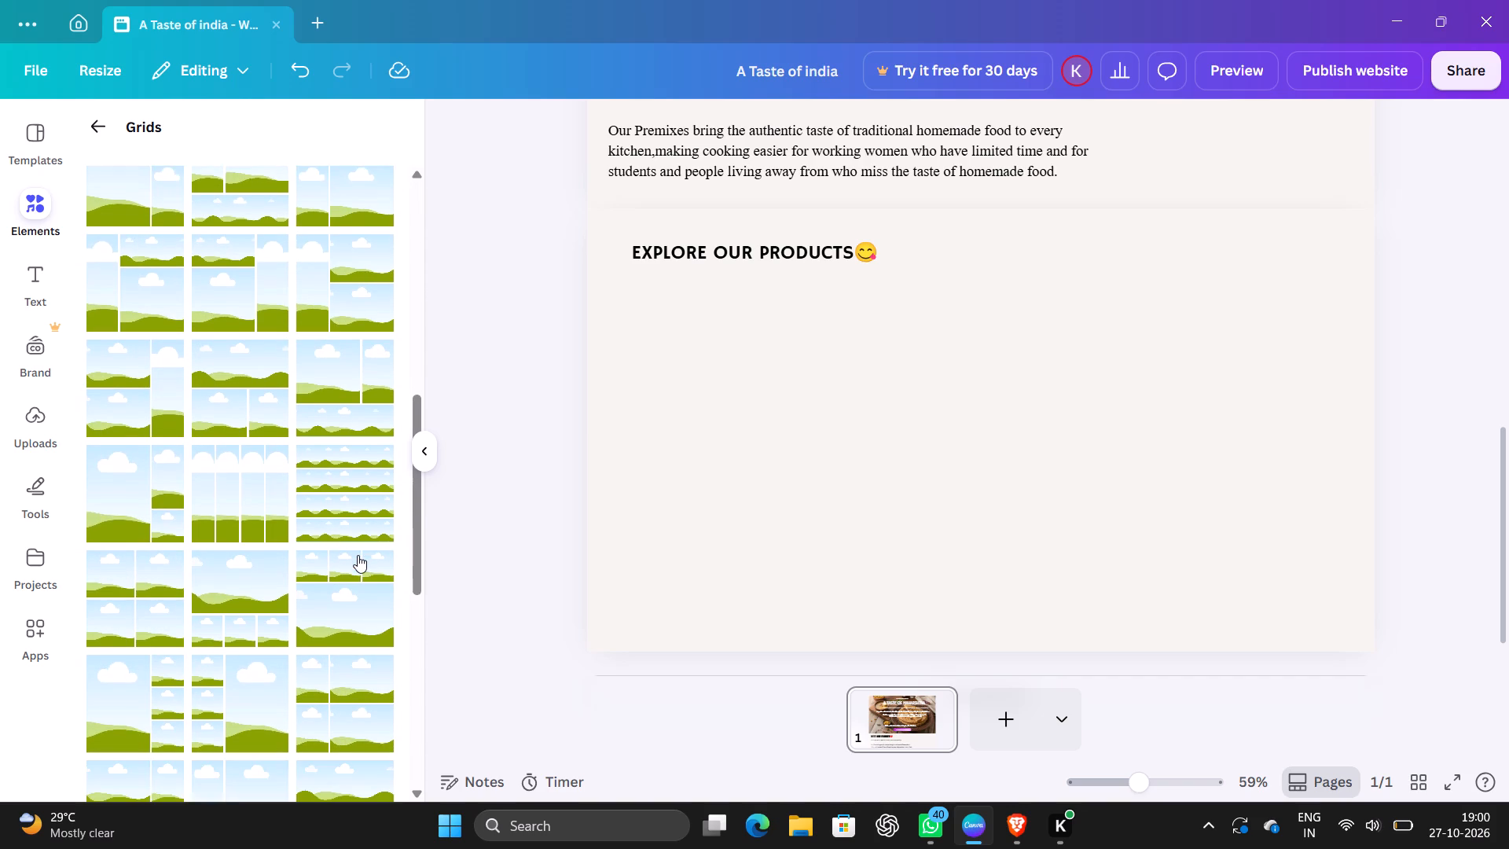
pyautogui.scroll(-7, 358, 555)
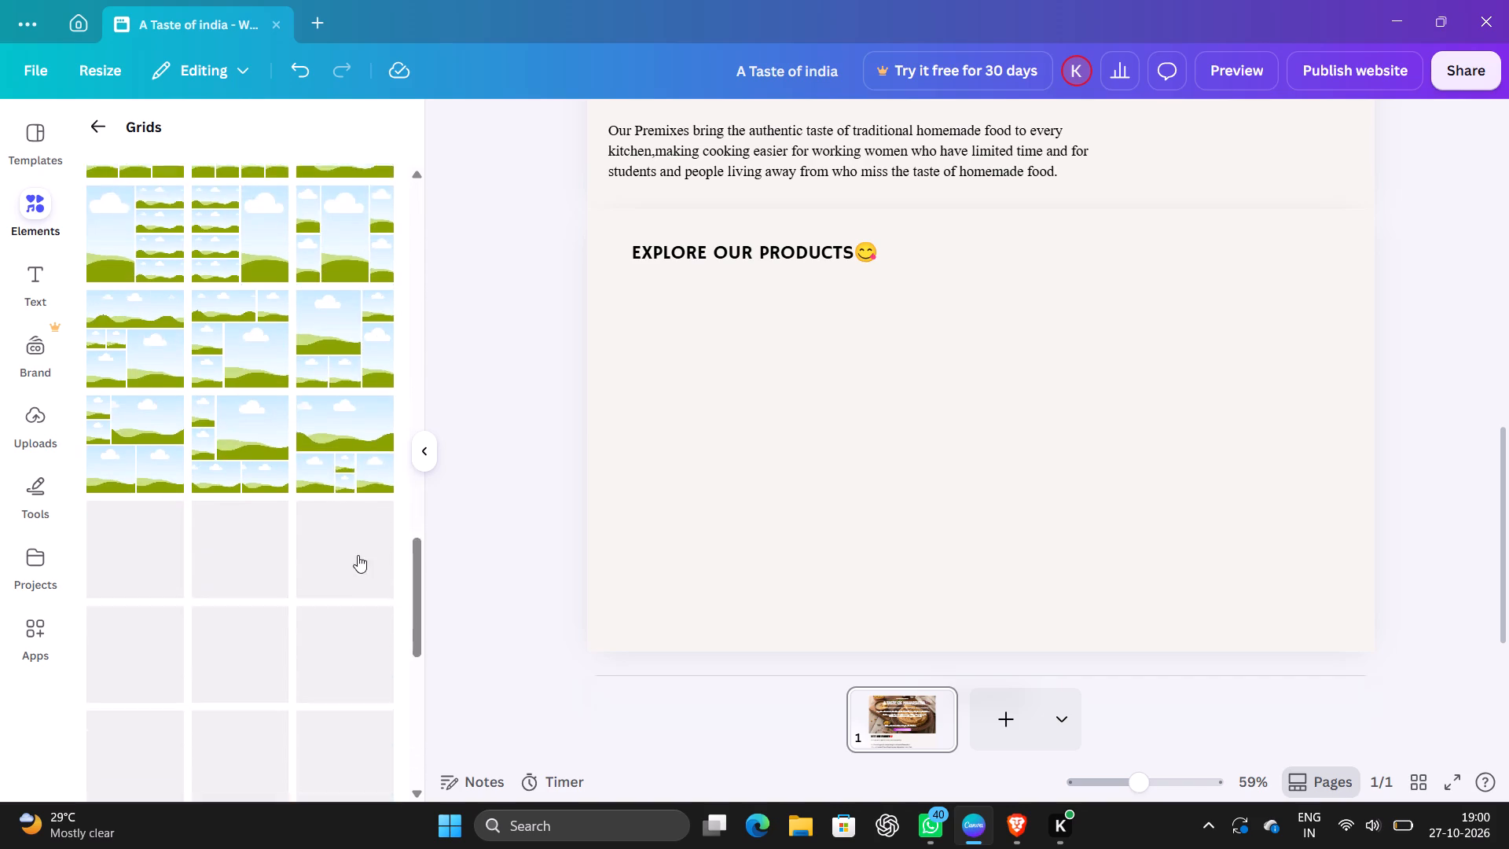
pyautogui.scroll(-6, 358, 555)
pyautogui.scroll(2, 358, 555)
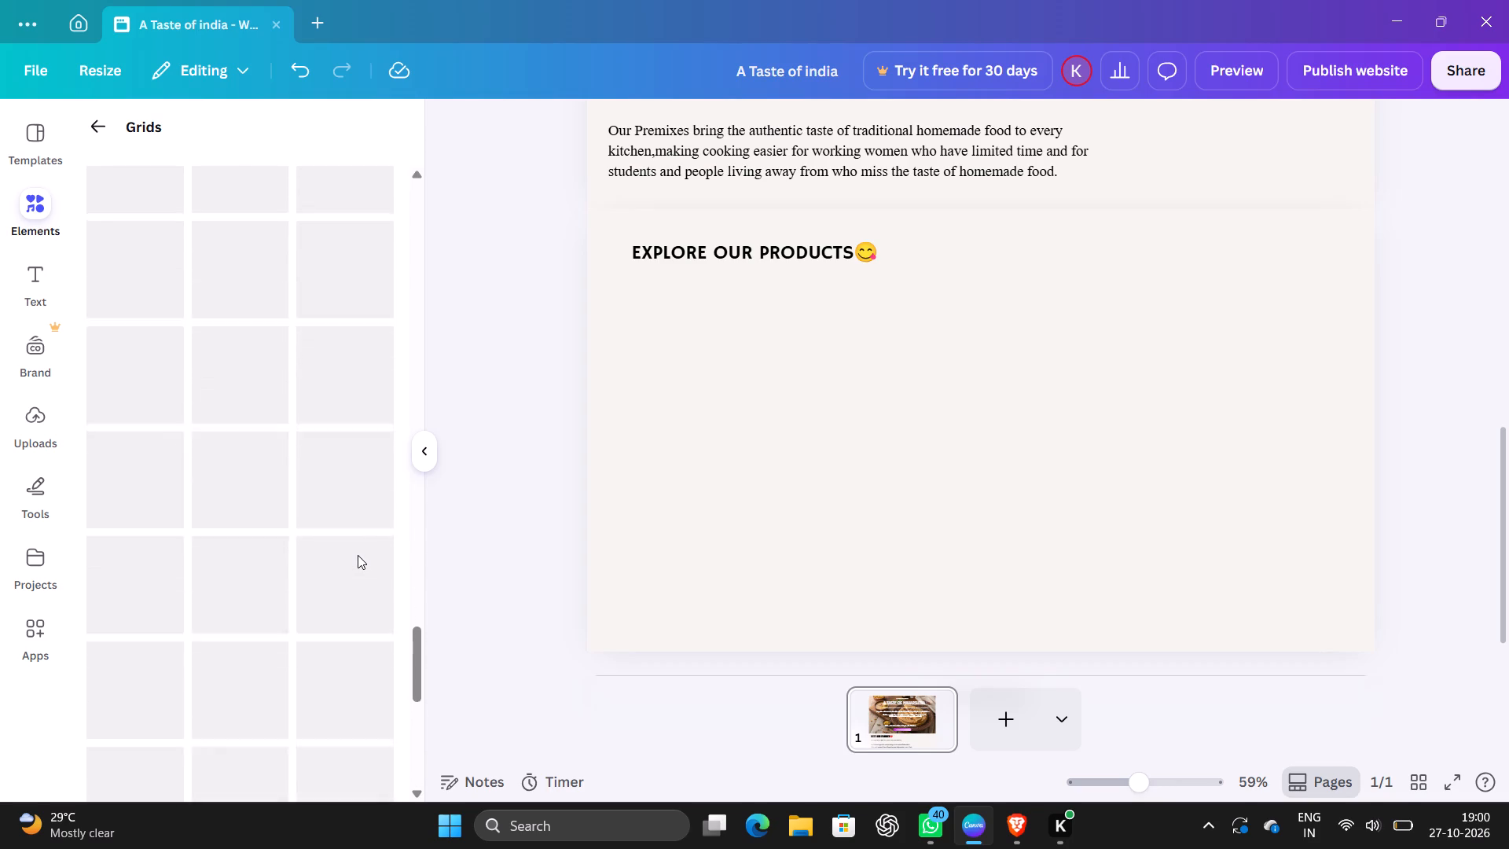
pyautogui.scroll(1, 358, 555)
pyautogui.hscroll(1, 358, 555)
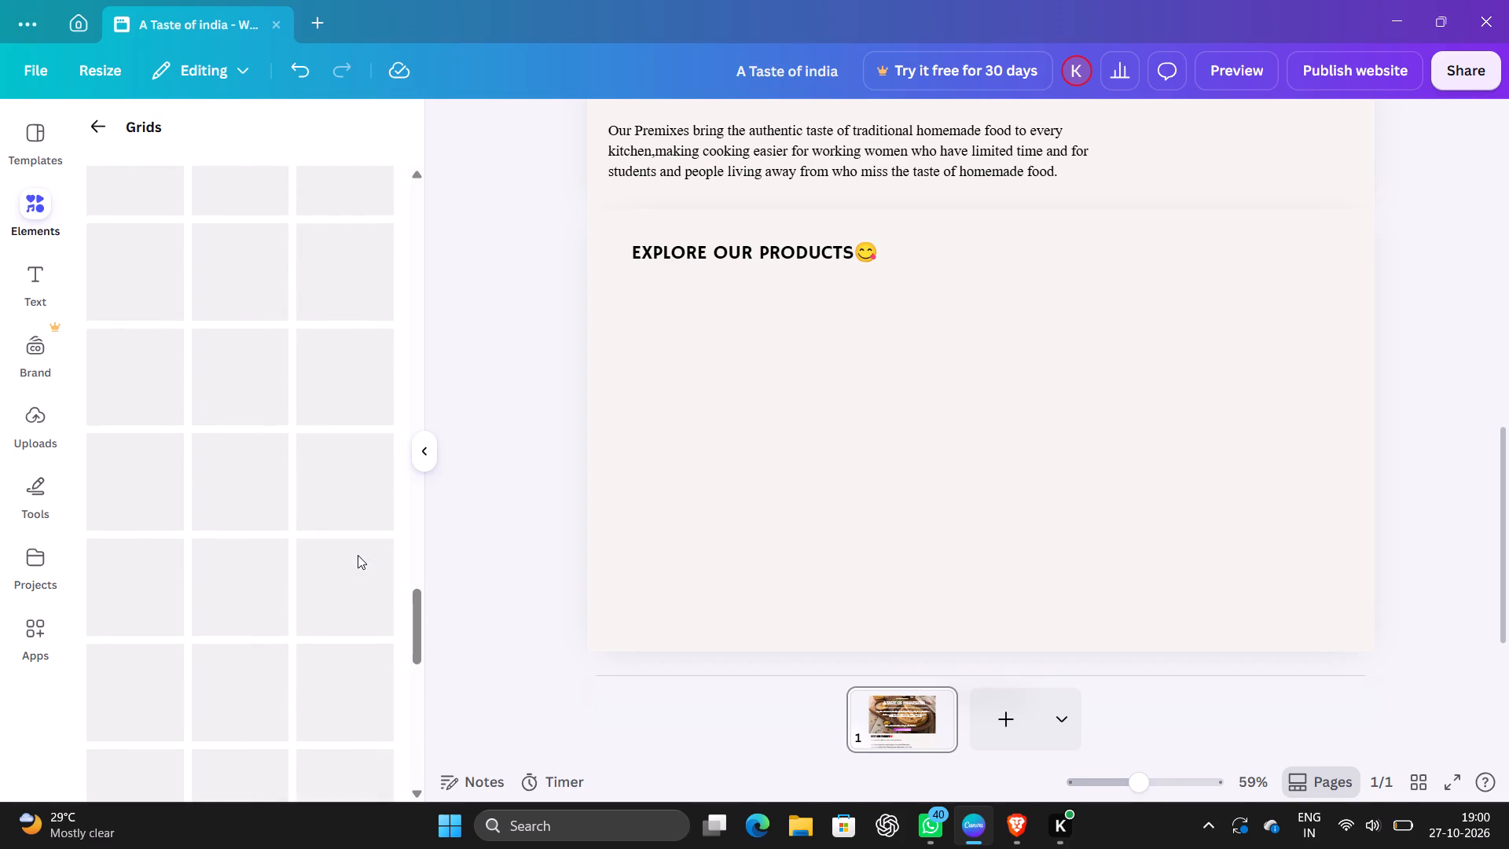
pyautogui.hscroll(3, 358, 555)
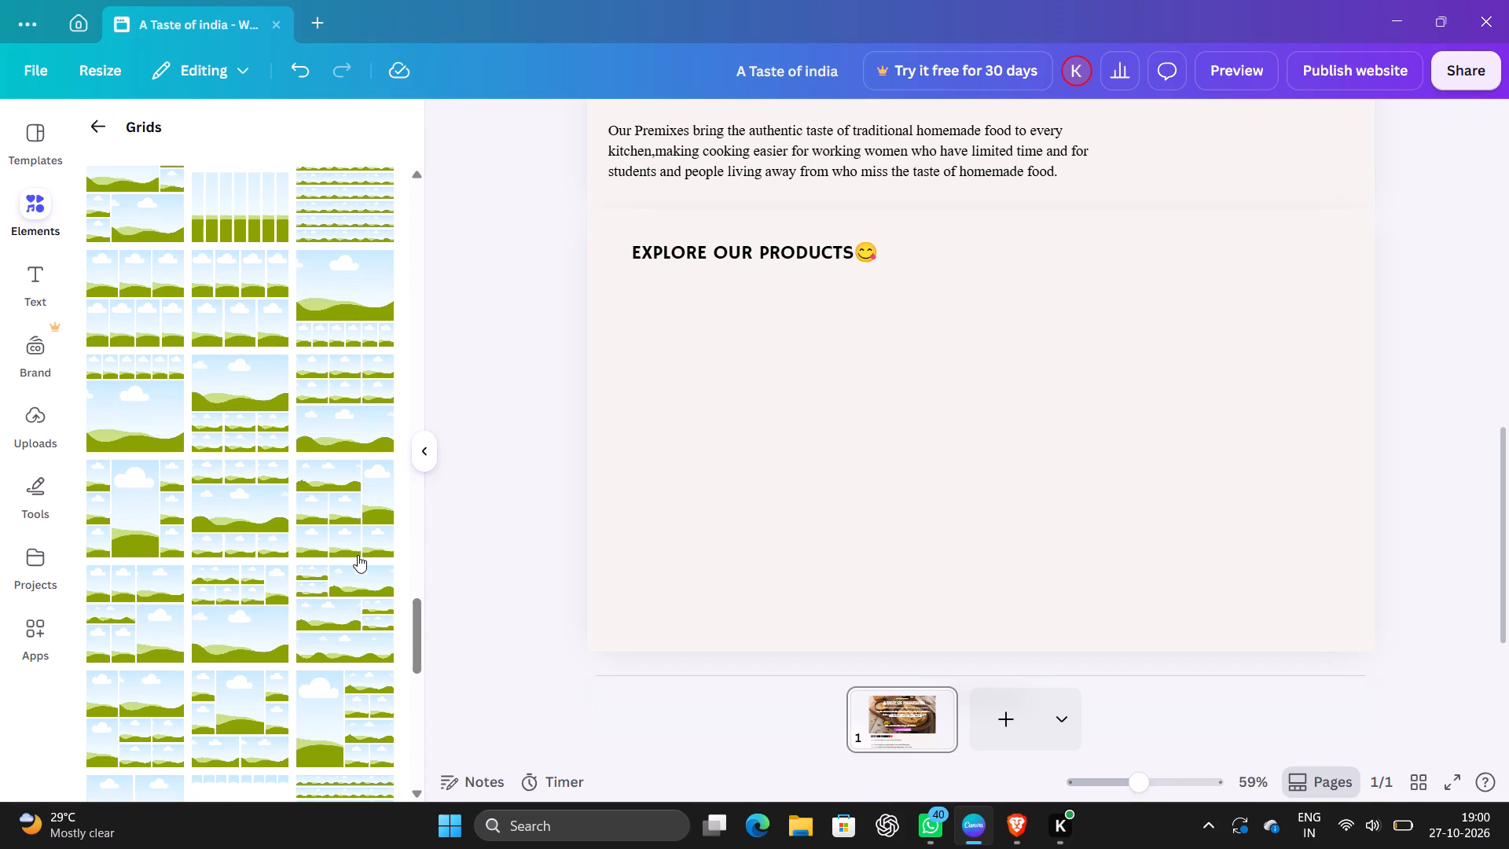
pyautogui.hscroll(2, 358, 555)
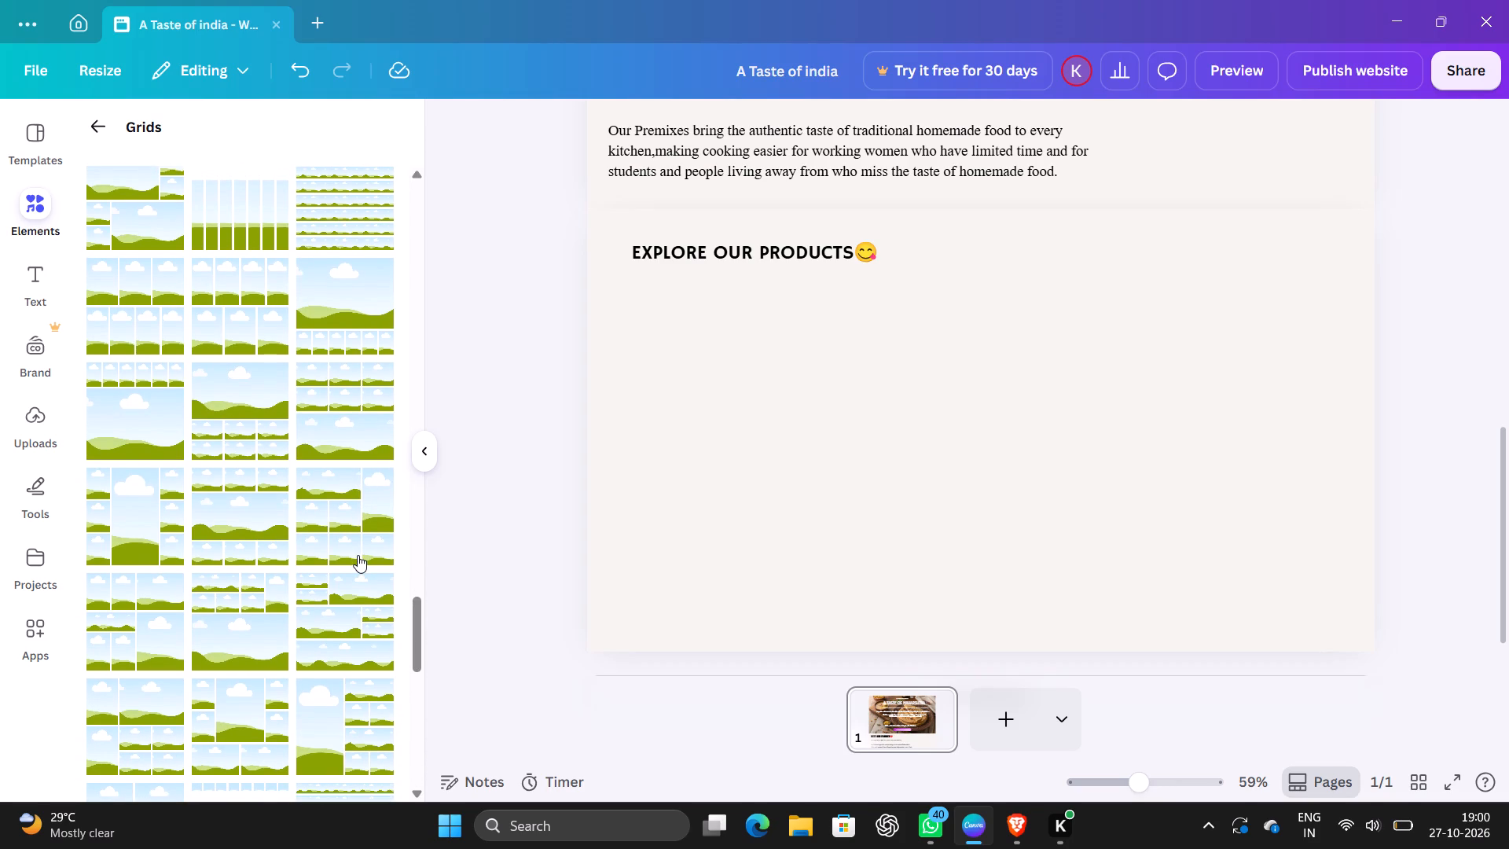
pyautogui.hscroll(1, 358, 555)
pyautogui.scroll(2, 358, 555)
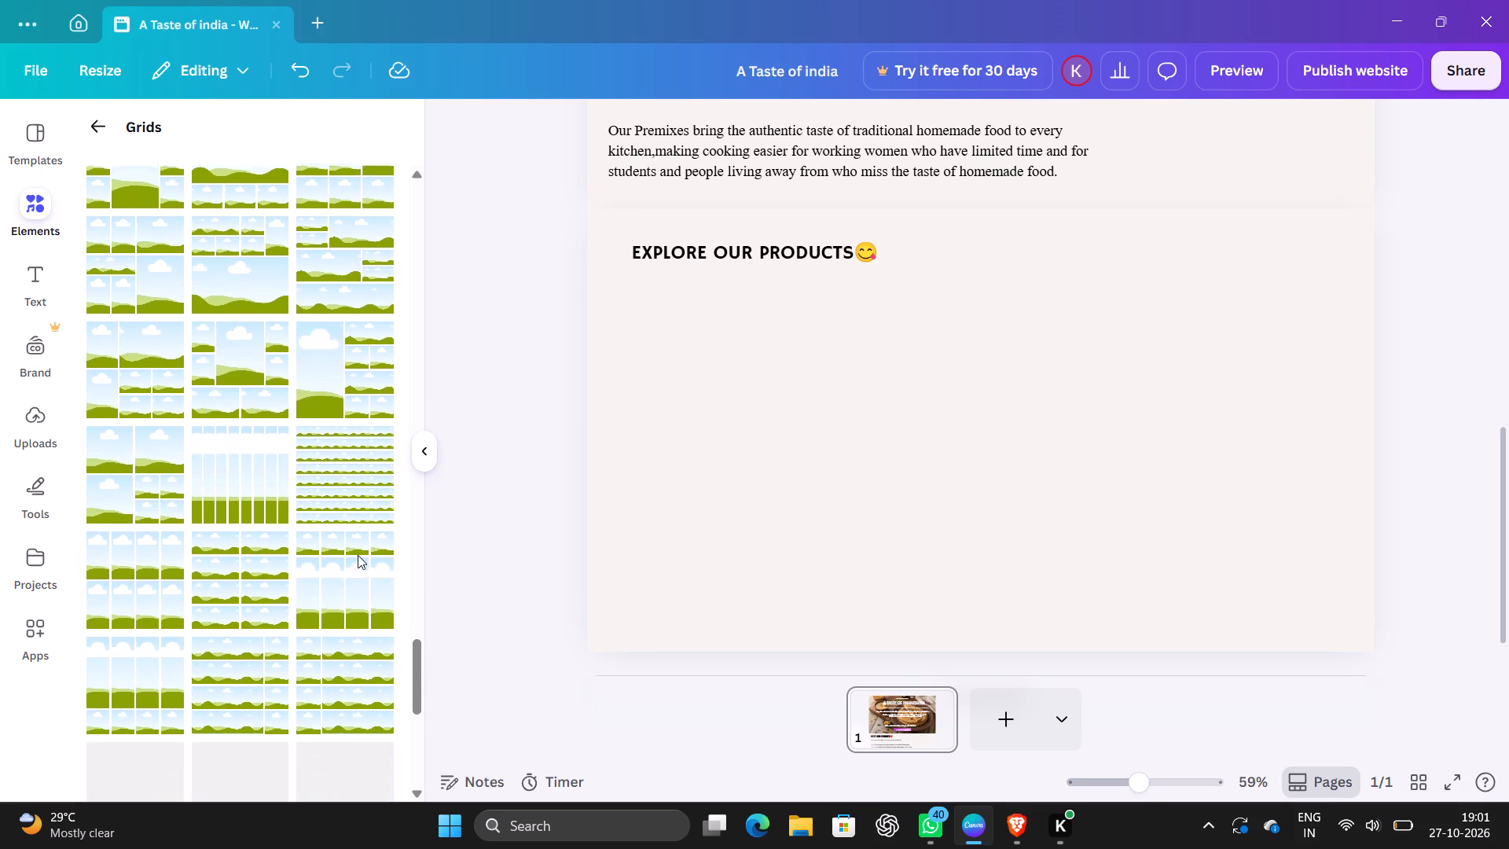
pyautogui.scroll(17, 358, 555)
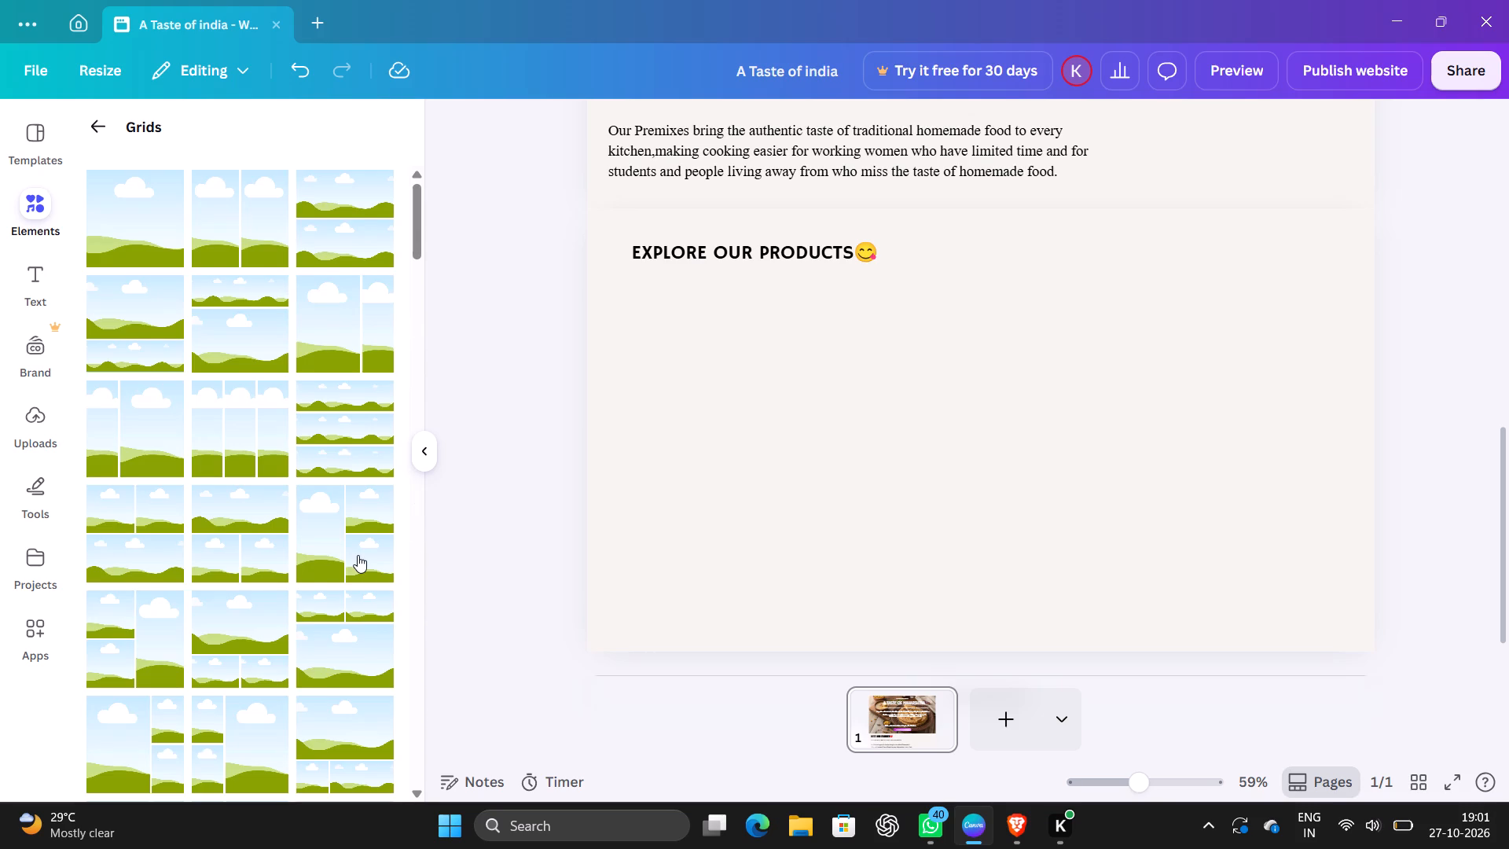
# Insert the four-cell grid with two equal columns and two equal rows into the "Explore our Products" section.
pyautogui.scroll(-1, 358, 555)
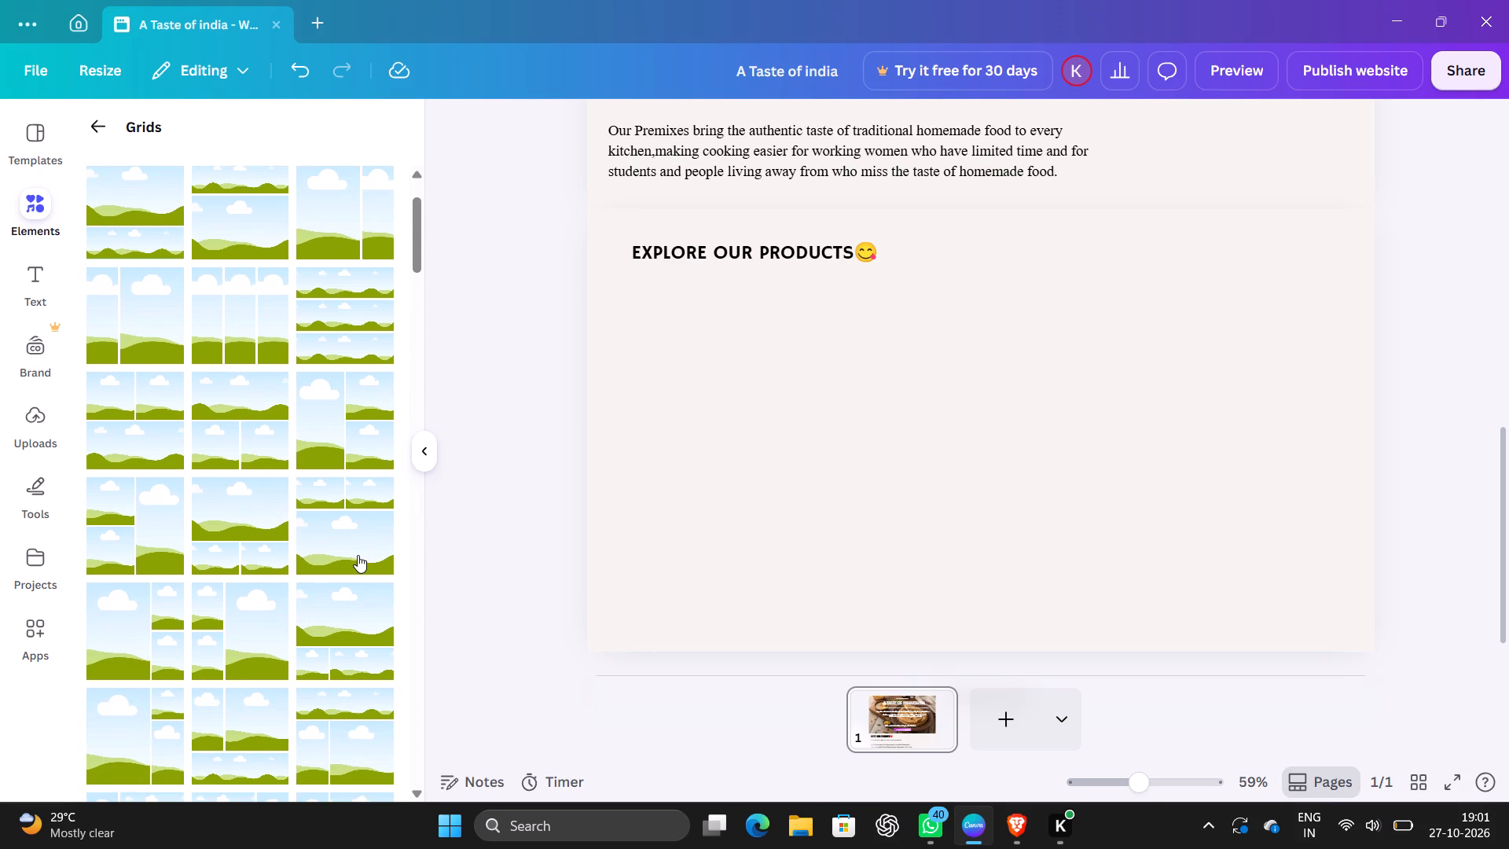
pyautogui.scroll(1, 358, 555)
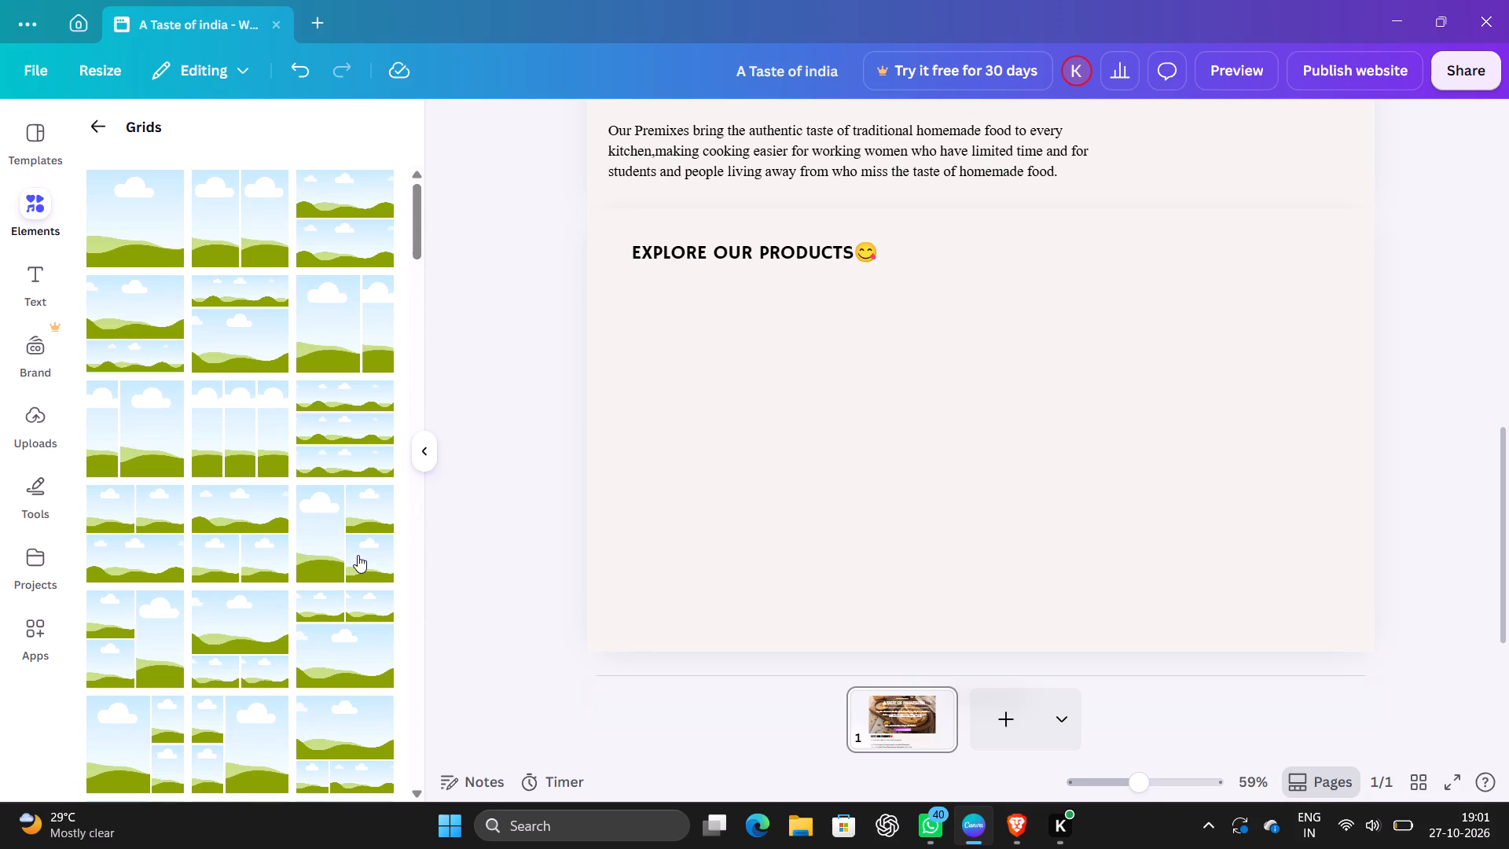
pyautogui.scroll(-2, 358, 555)
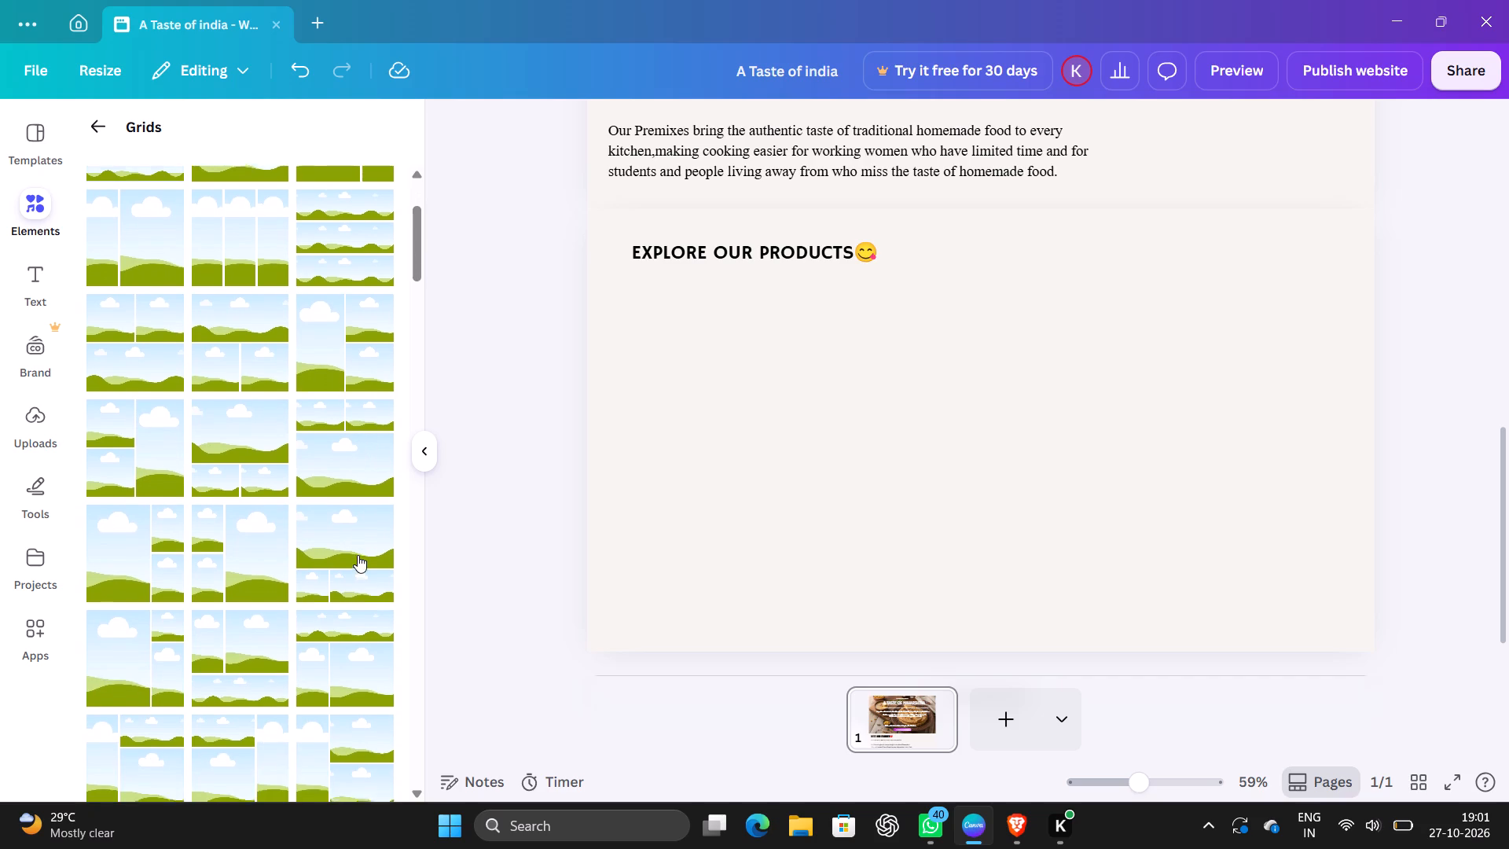
pyautogui.scroll(-4, 358, 555)
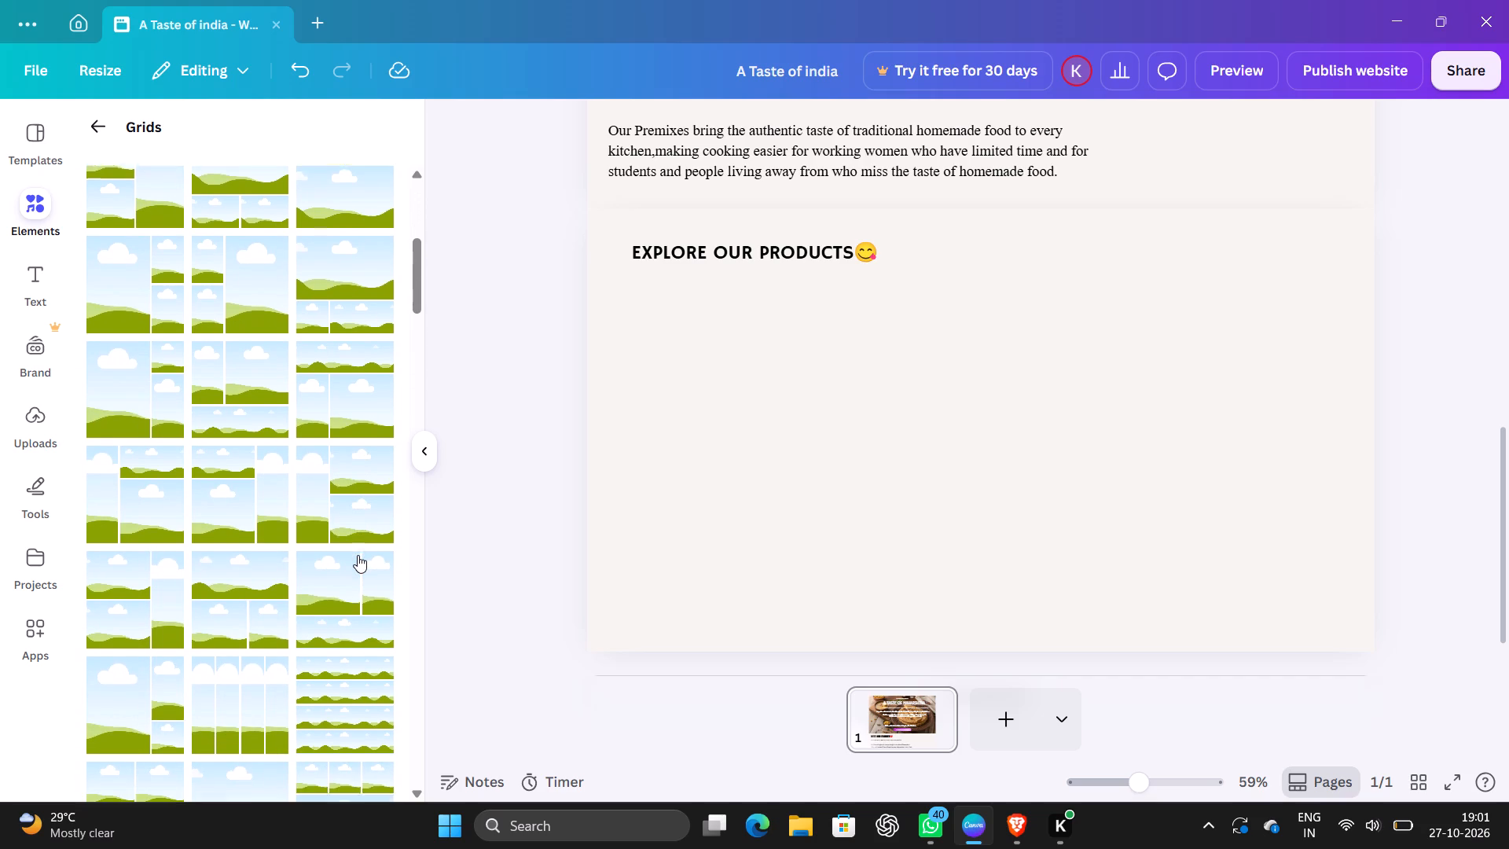
pyautogui.scroll(-4, 358, 555)
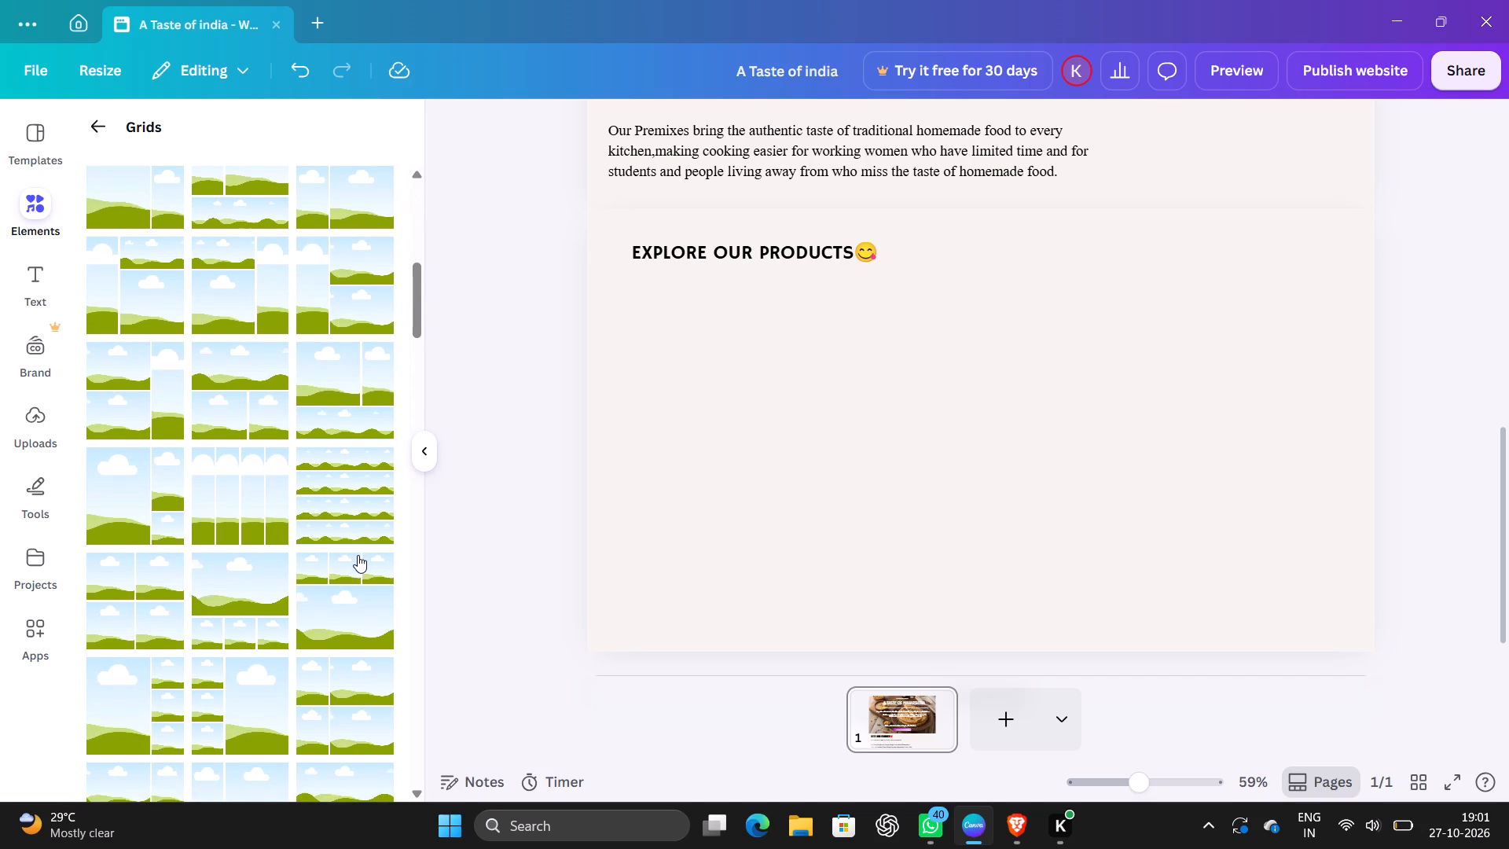
pyautogui.scroll(-1, 358, 555)
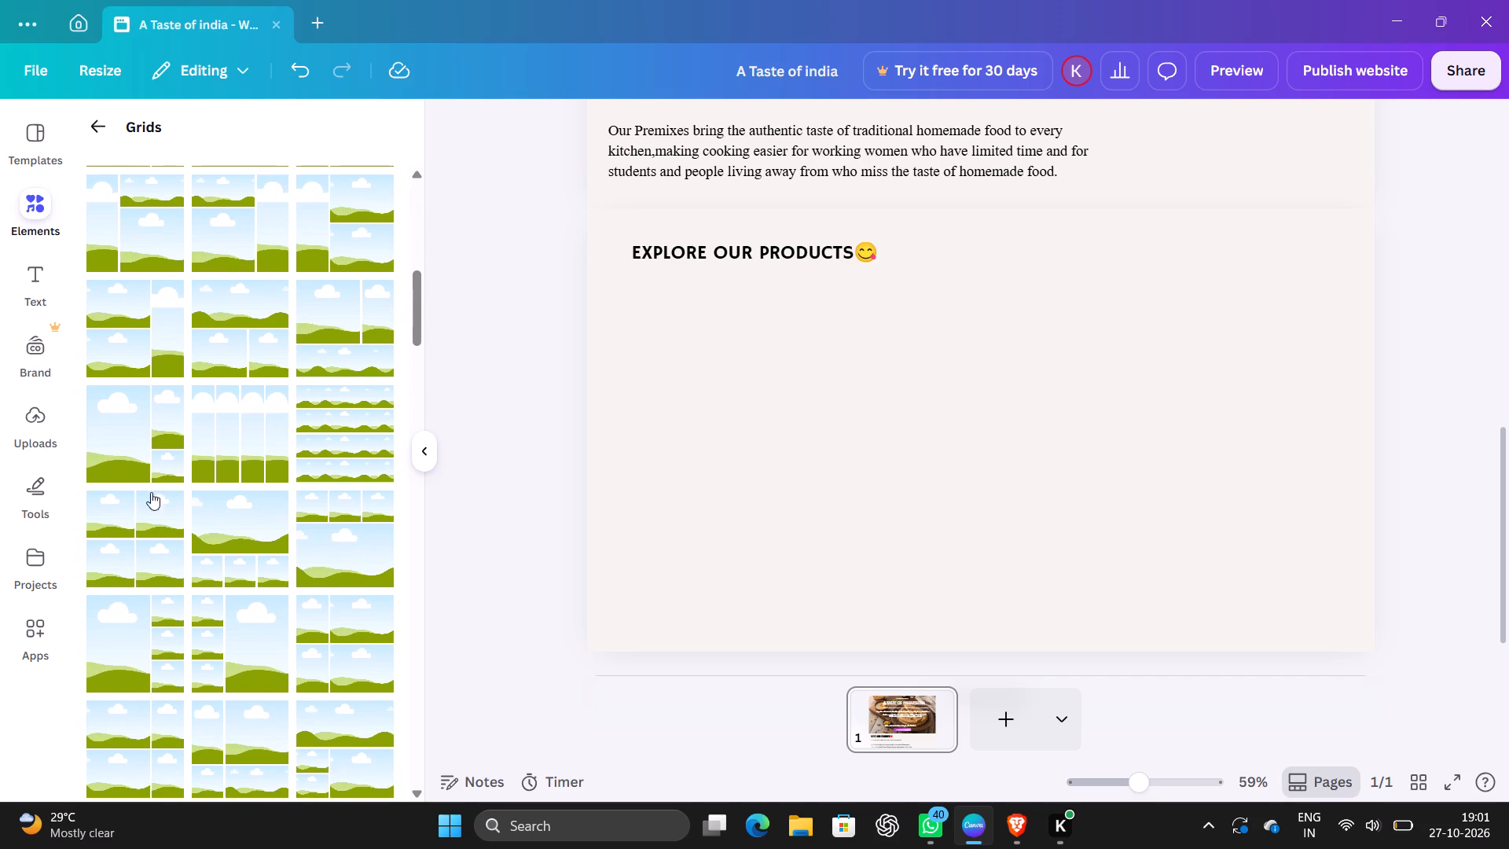
pyautogui.click(140, 516)
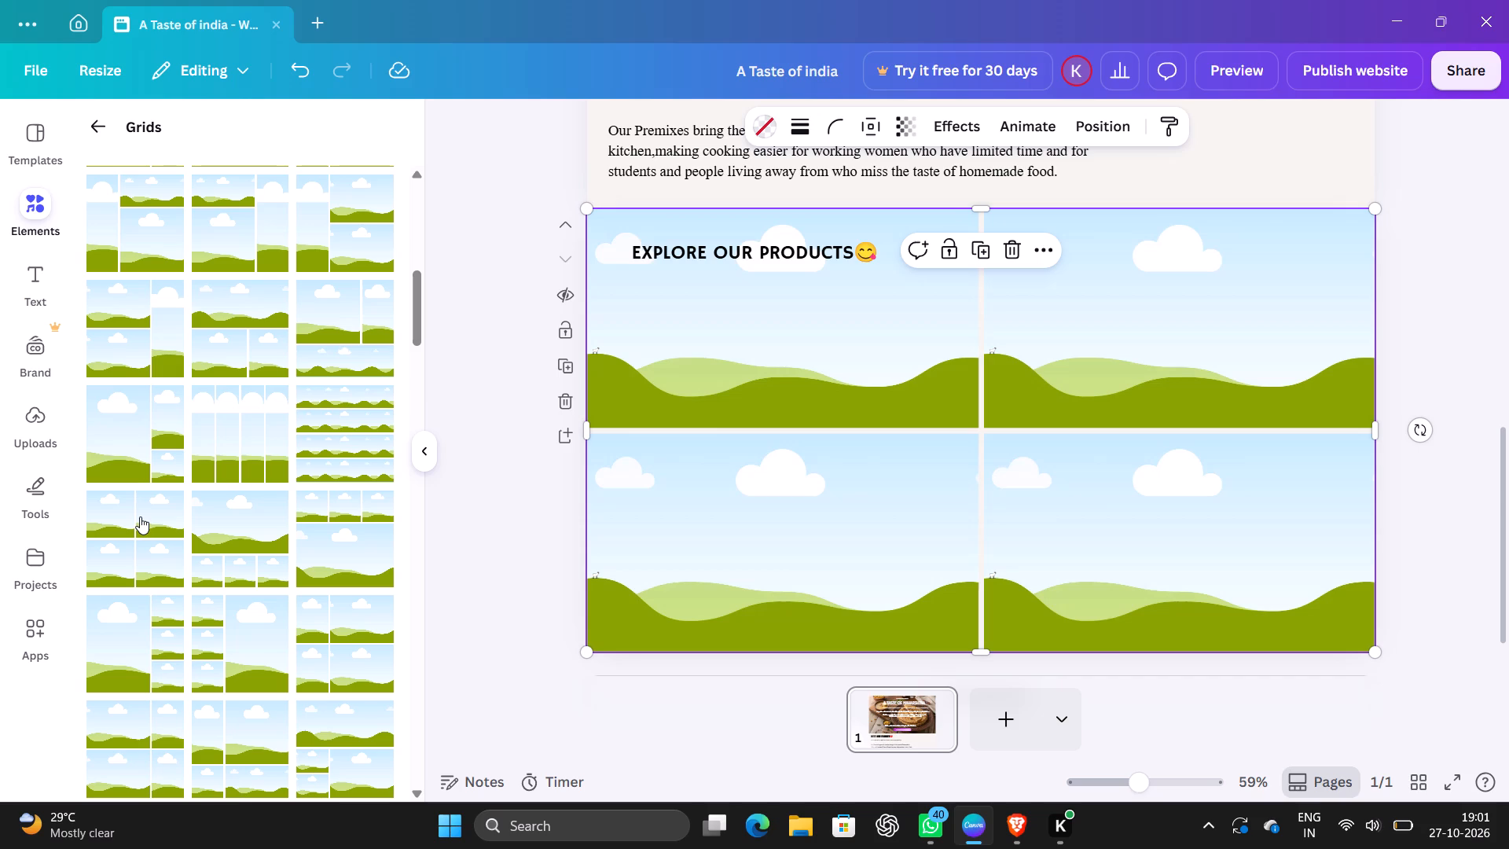
# Resize the grid to about 680 wide so it sits below the heading, with small gaps at the section's left and bottom edges.
pyautogui.moveTo(1375, 436); pyautogui.dragTo(1012, 454)
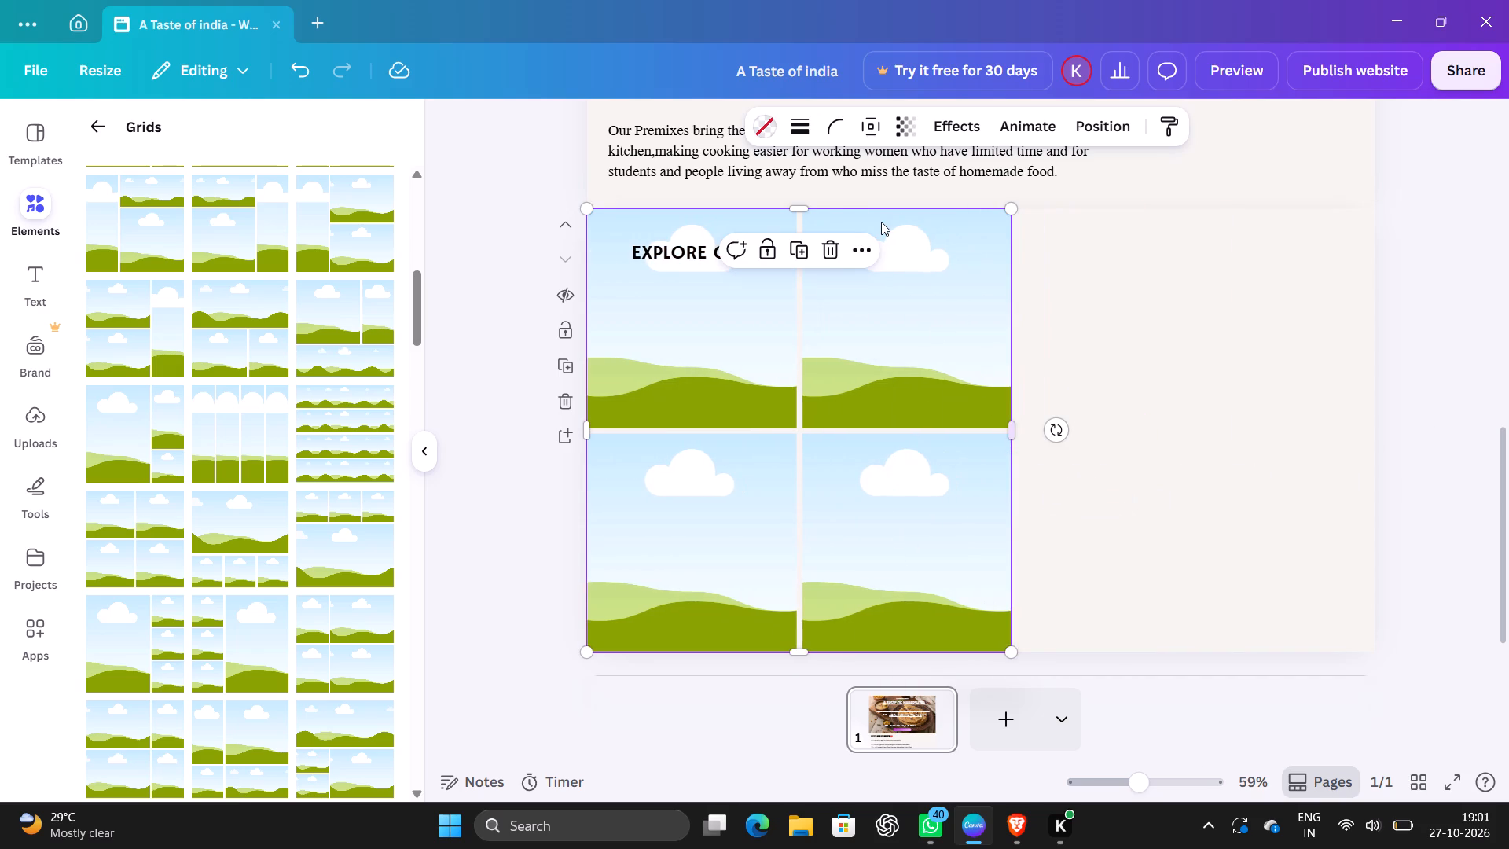
pyautogui.moveTo(801, 211); pyautogui.dragTo(838, 312)
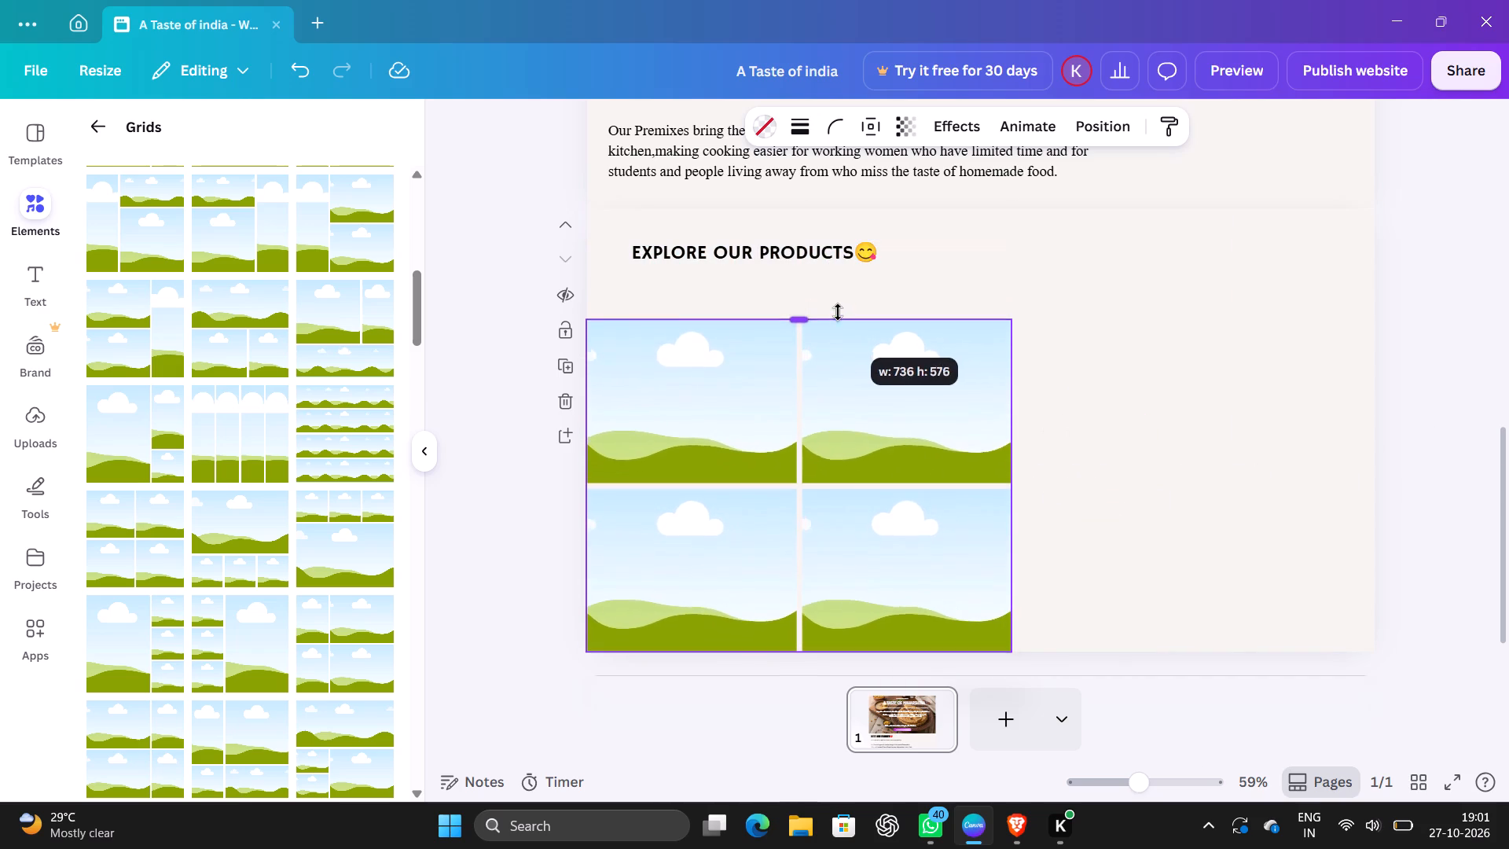
pyautogui.moveTo(838, 312); pyautogui.dragTo(826, 289)
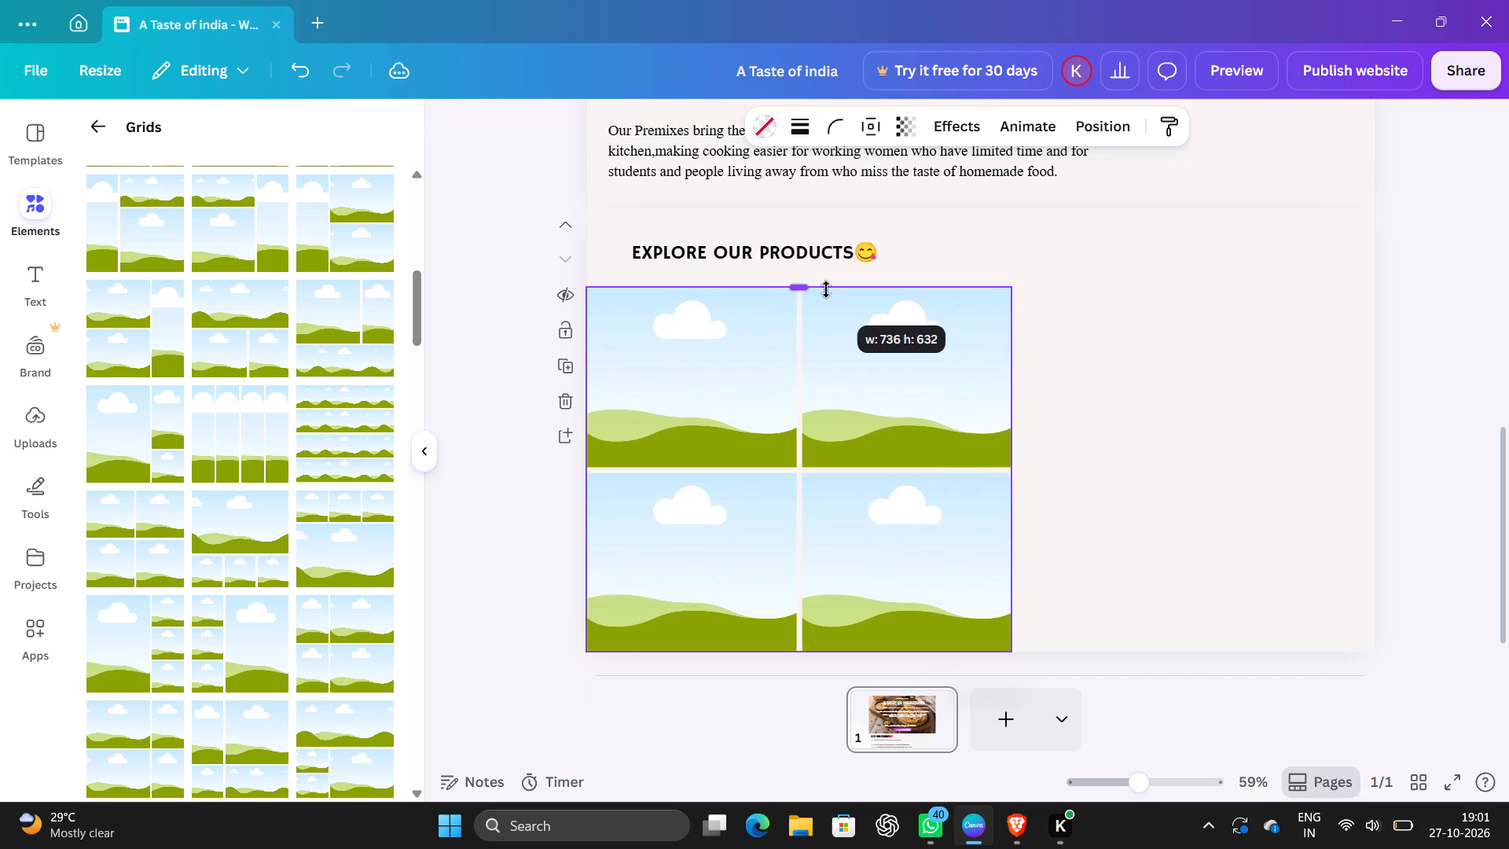
pyautogui.moveTo(584, 465); pyautogui.dragTo(616, 459)
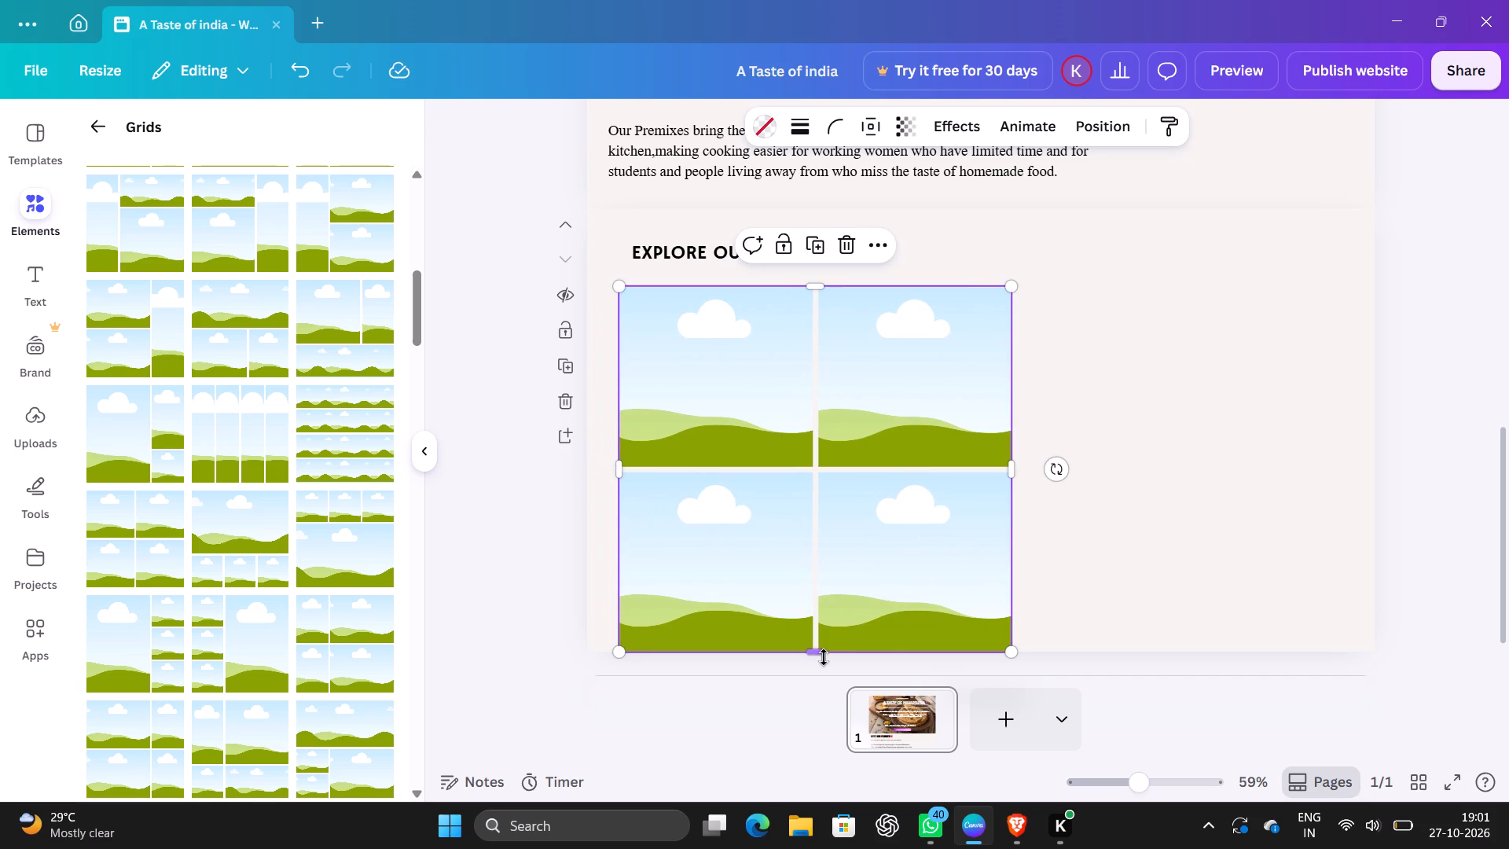
pyautogui.moveTo(820, 658); pyautogui.dragTo(822, 628)
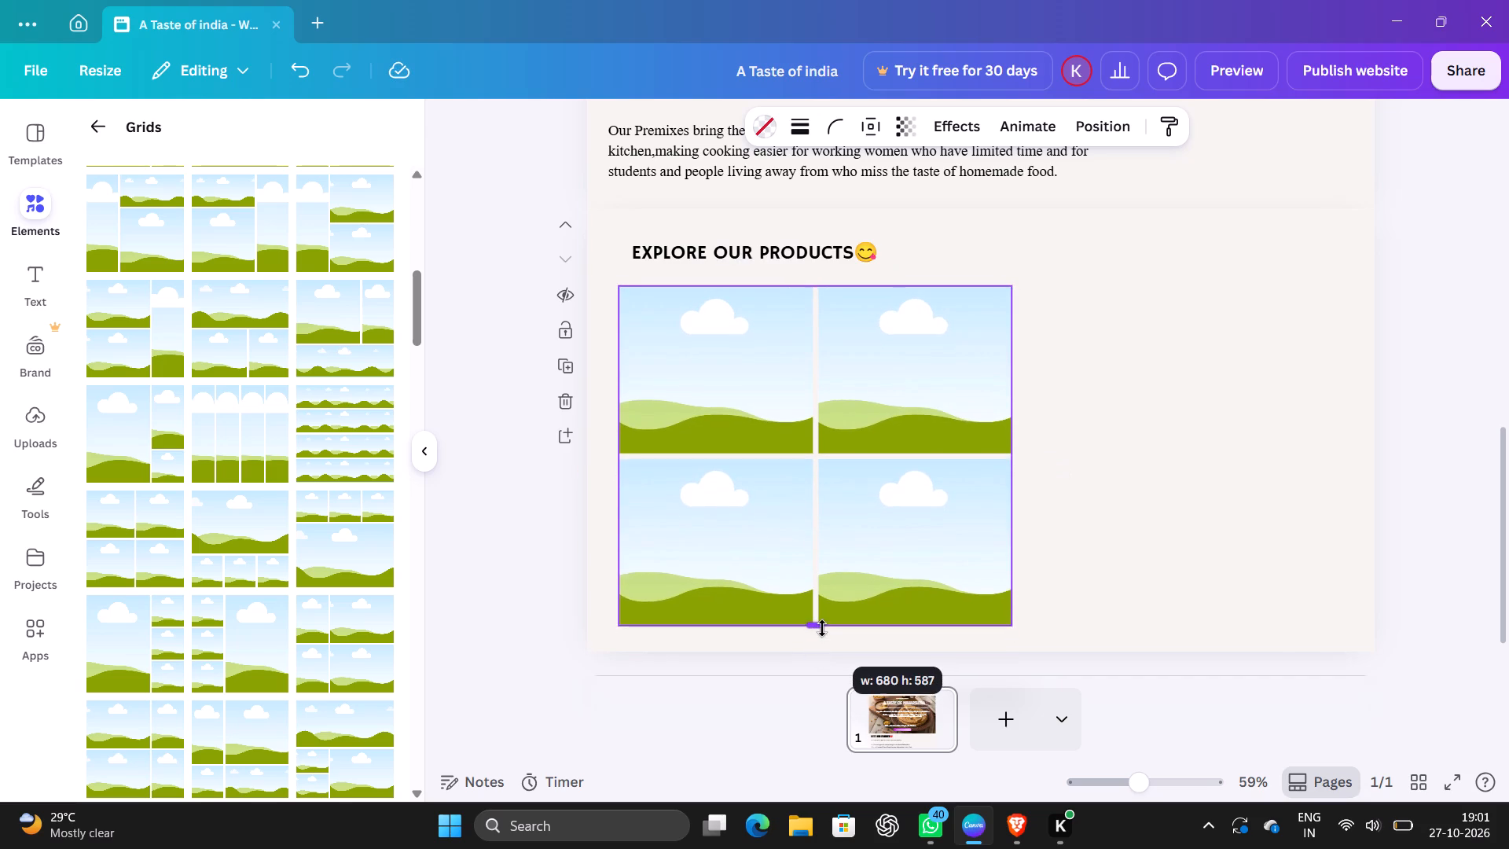
pyautogui.moveTo(822, 628); pyautogui.dragTo(820, 644)
pyautogui.click(538, 593)
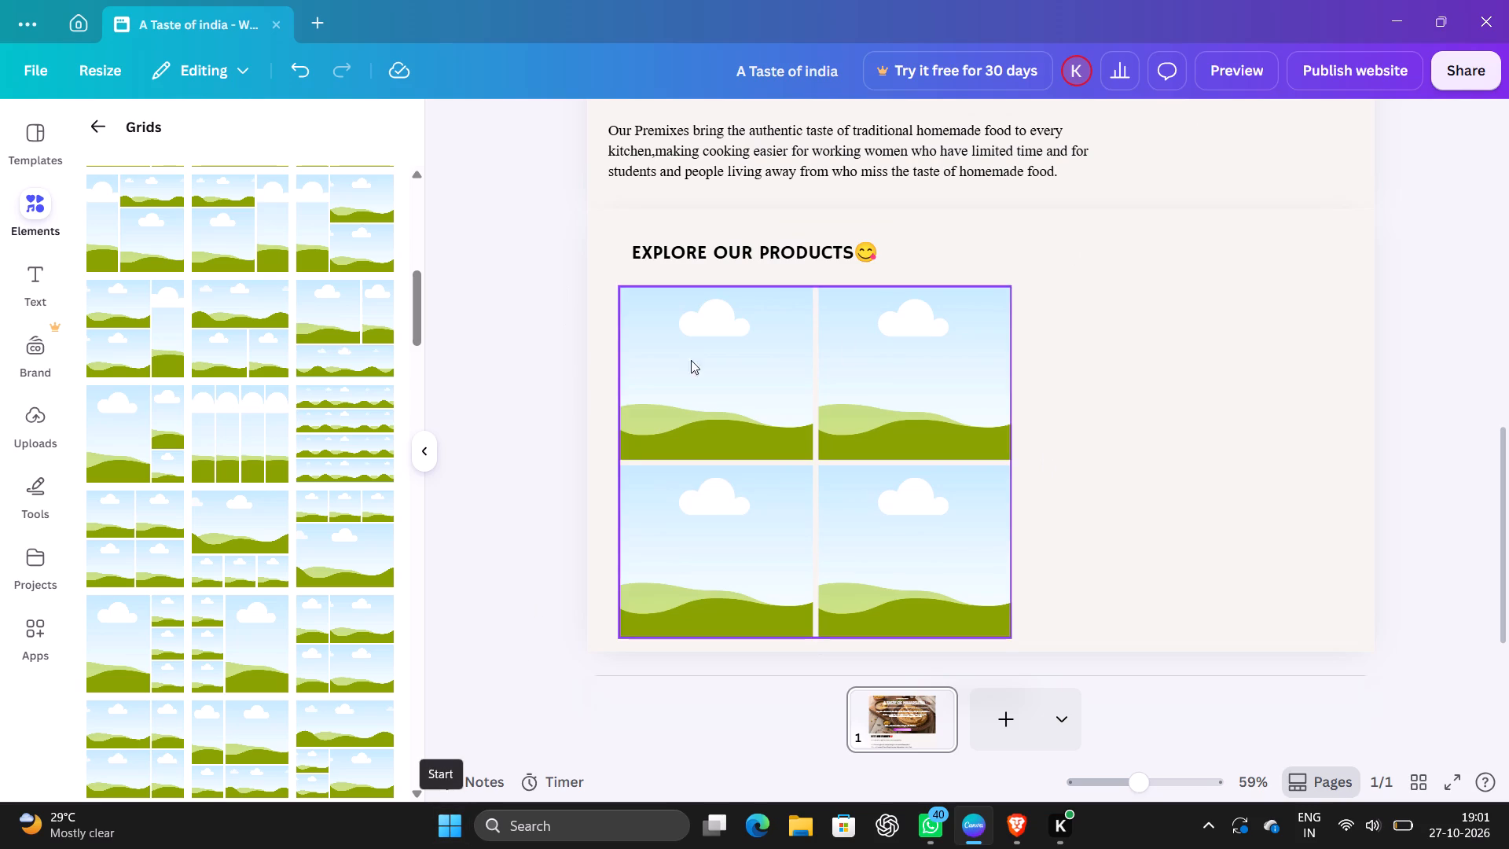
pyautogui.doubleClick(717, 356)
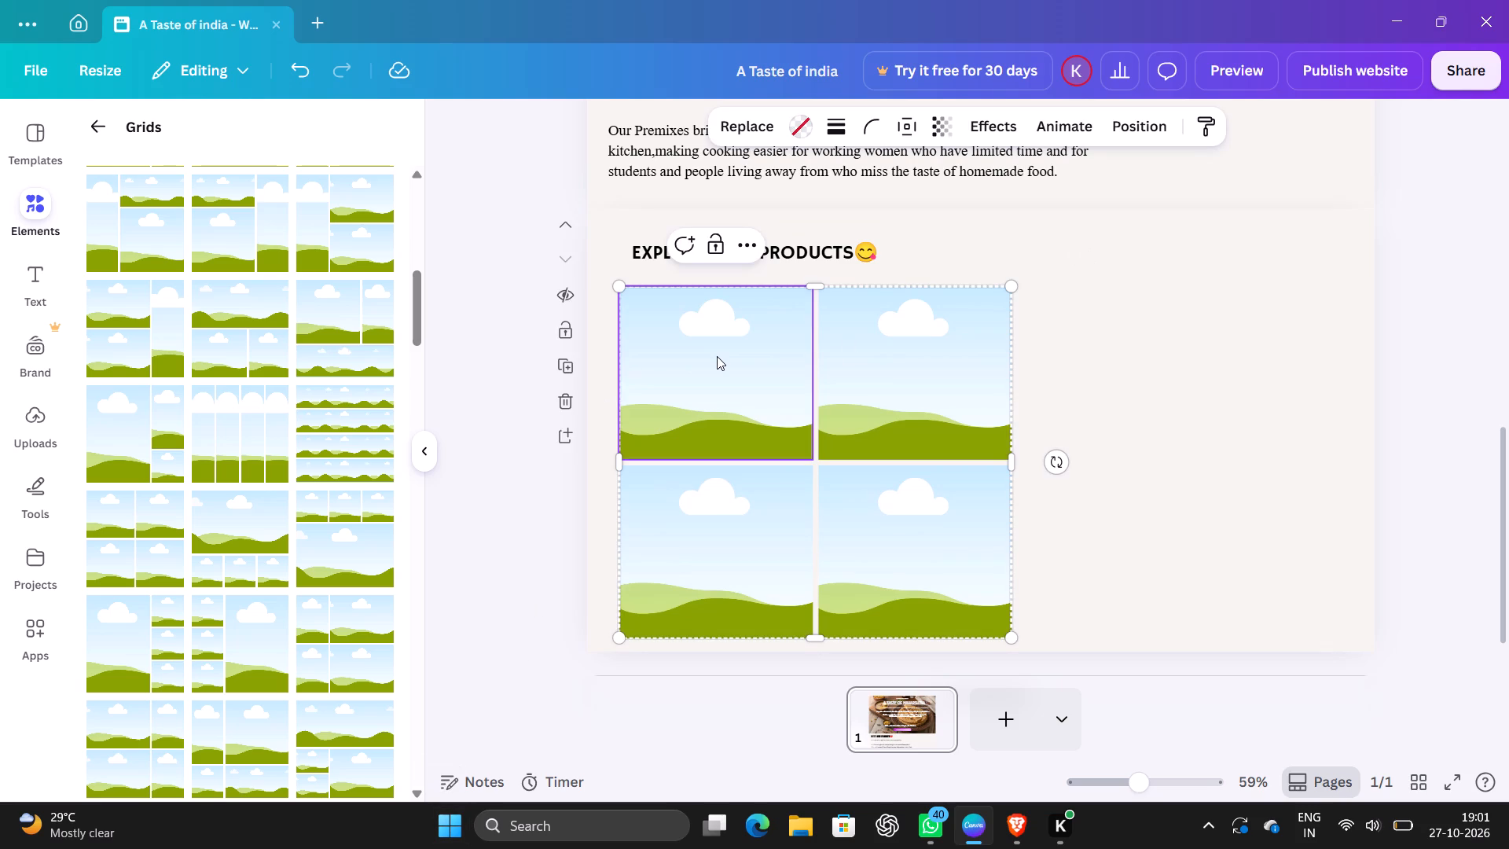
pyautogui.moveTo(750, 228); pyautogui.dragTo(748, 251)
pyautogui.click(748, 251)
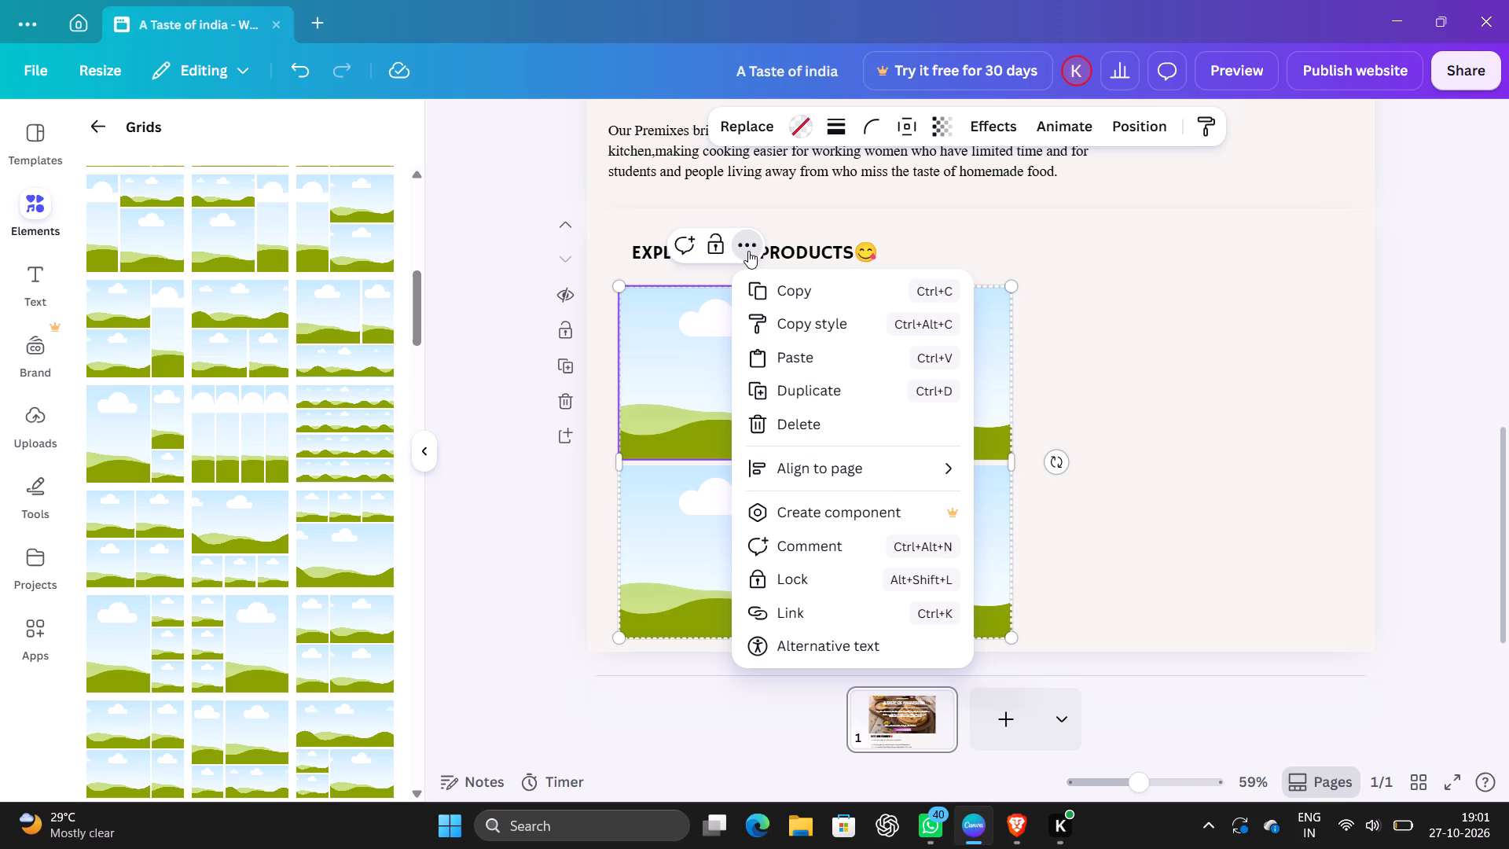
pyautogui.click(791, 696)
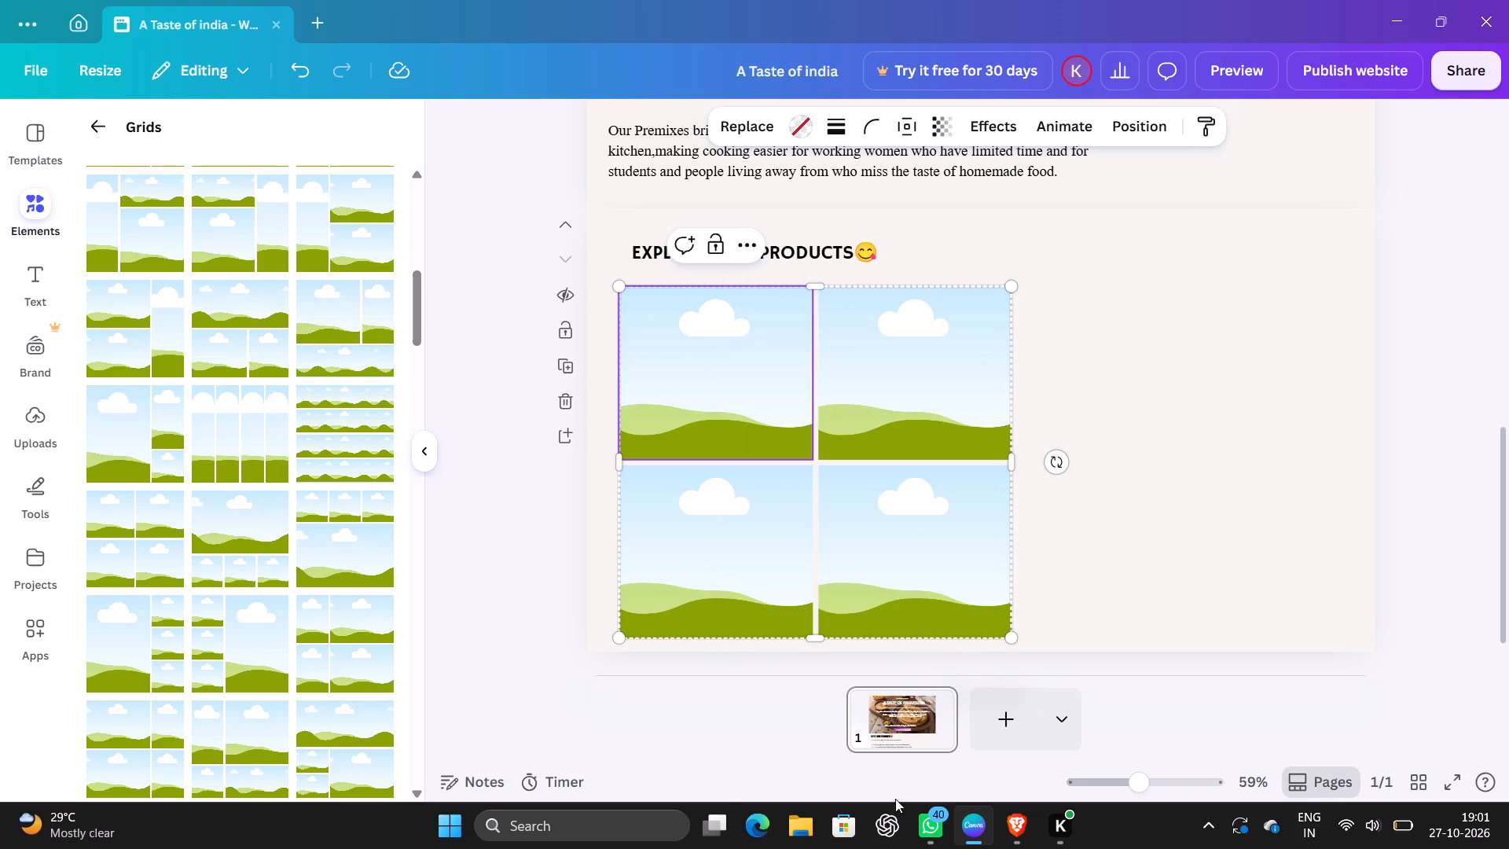